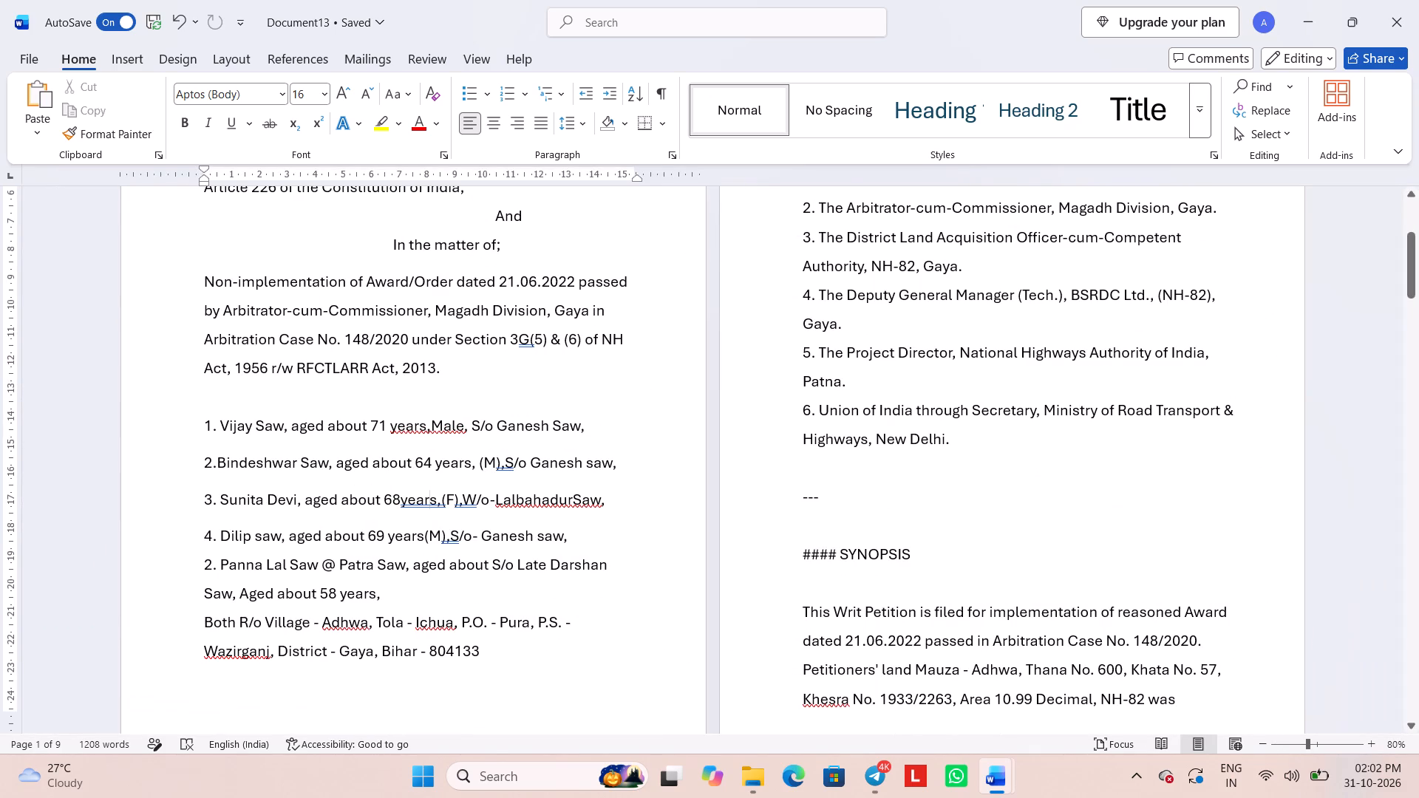
scroll(582, 355, up, 1)
ctrl+scroll(582, 369, up, 6)
scroll(582, 369, right, 1)
ctrl+scroll(582, 369, up, 2)
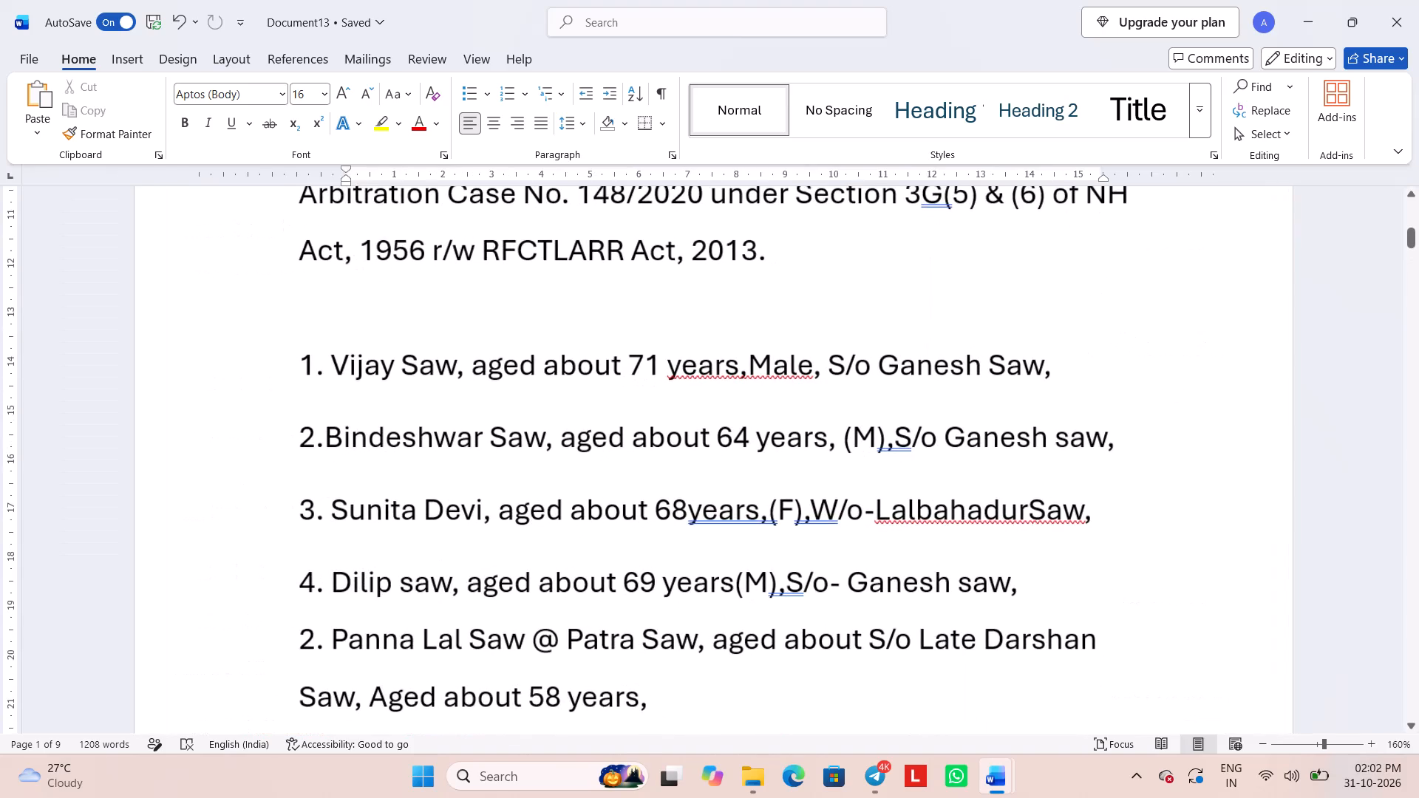
scroll(576, 392, up, 1)
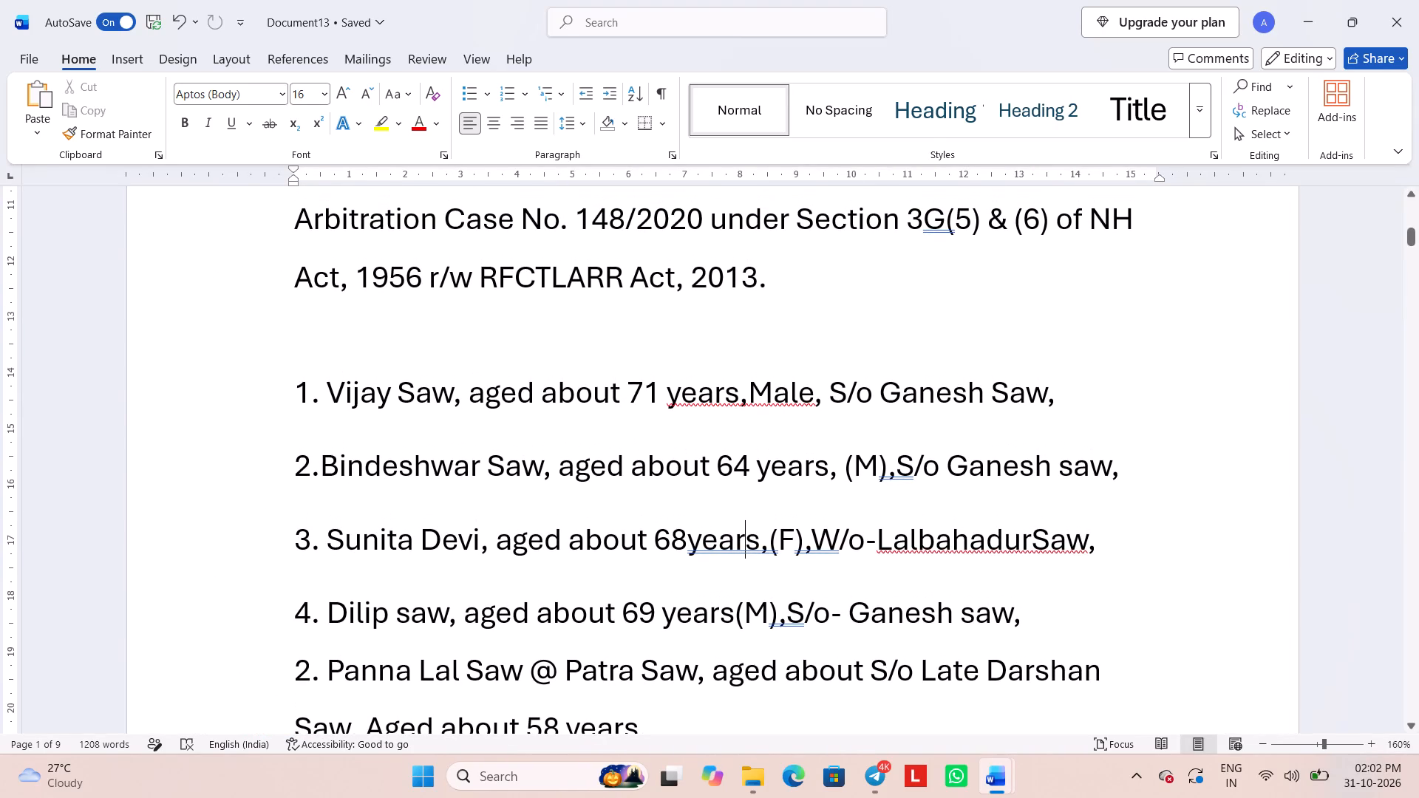
scroll(576, 392, down, 1)
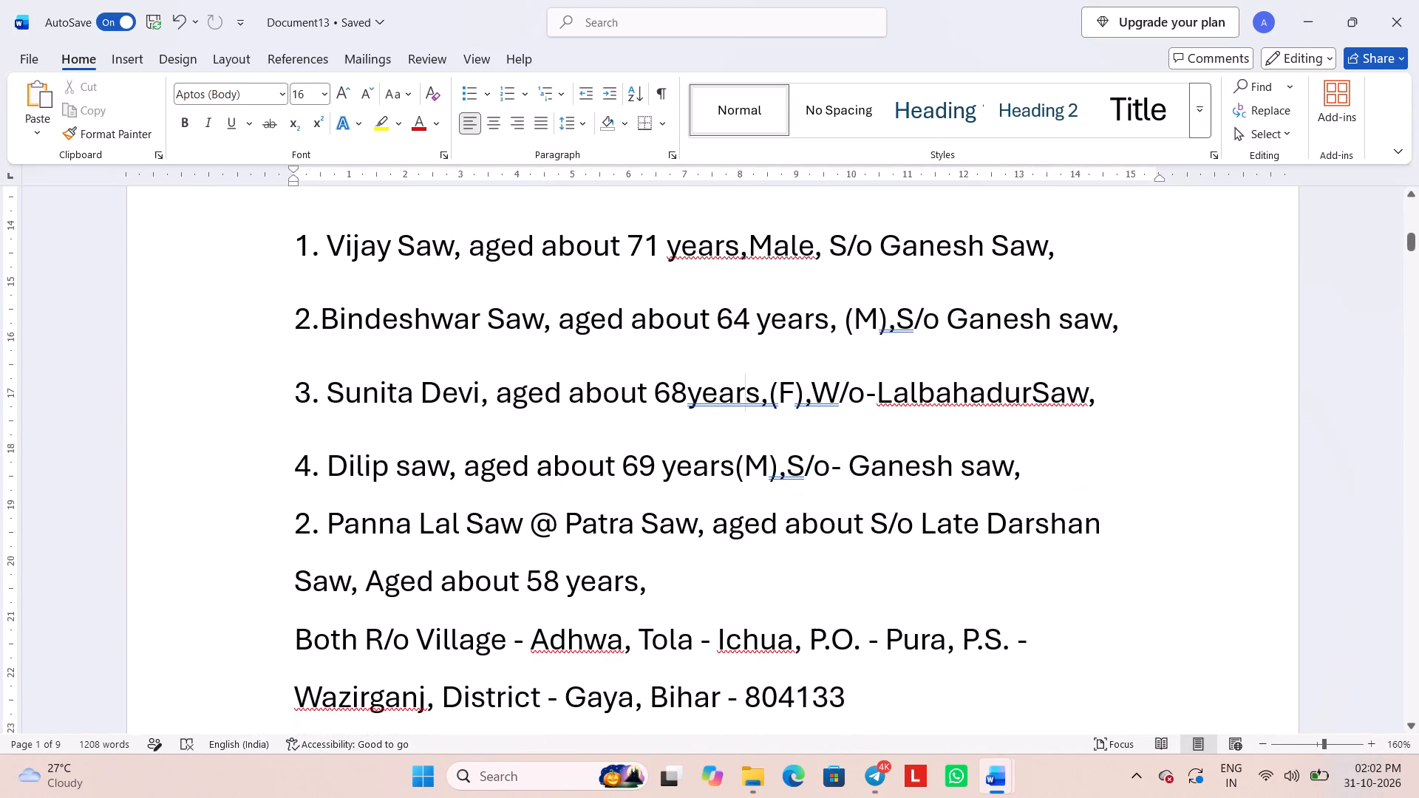
right_click(892, 330)
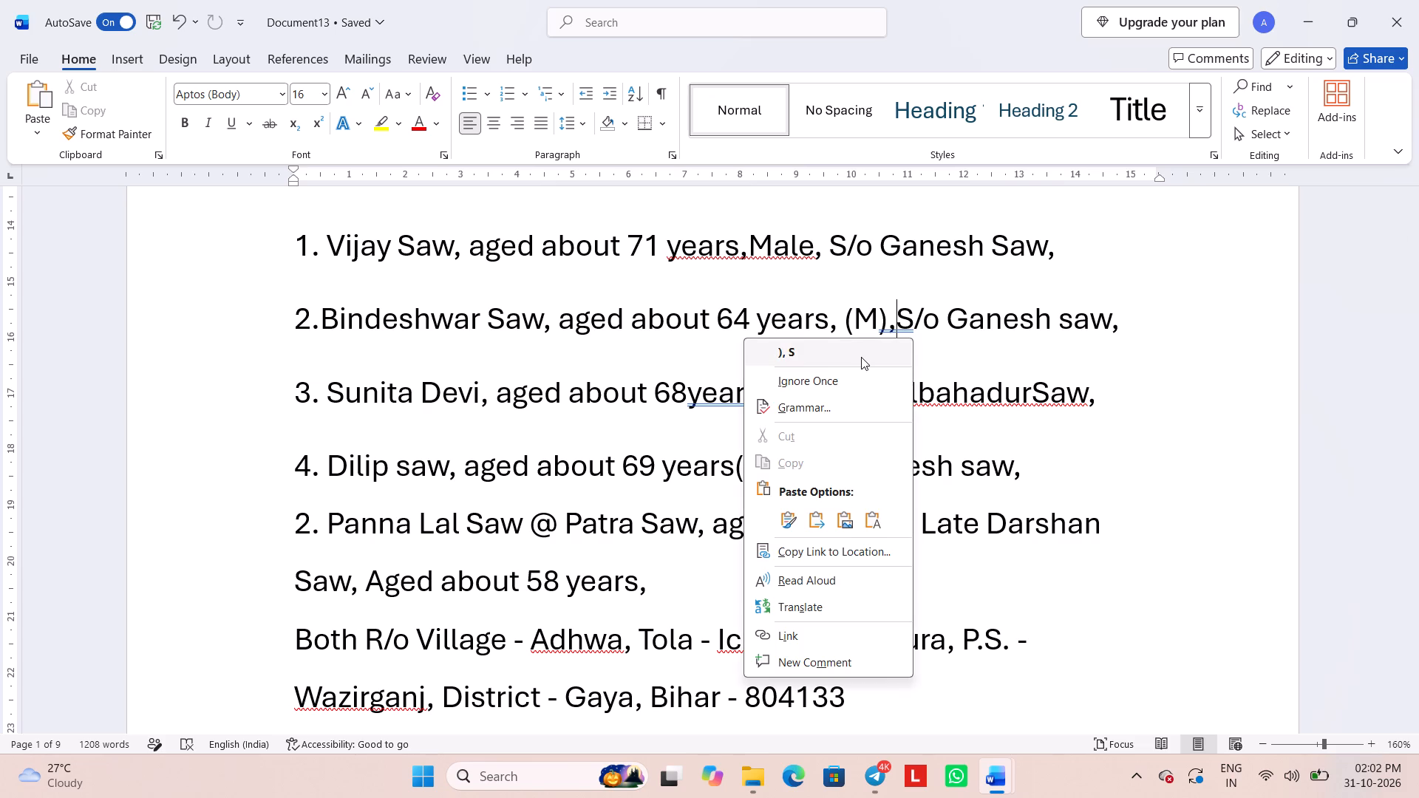
click(861, 357)
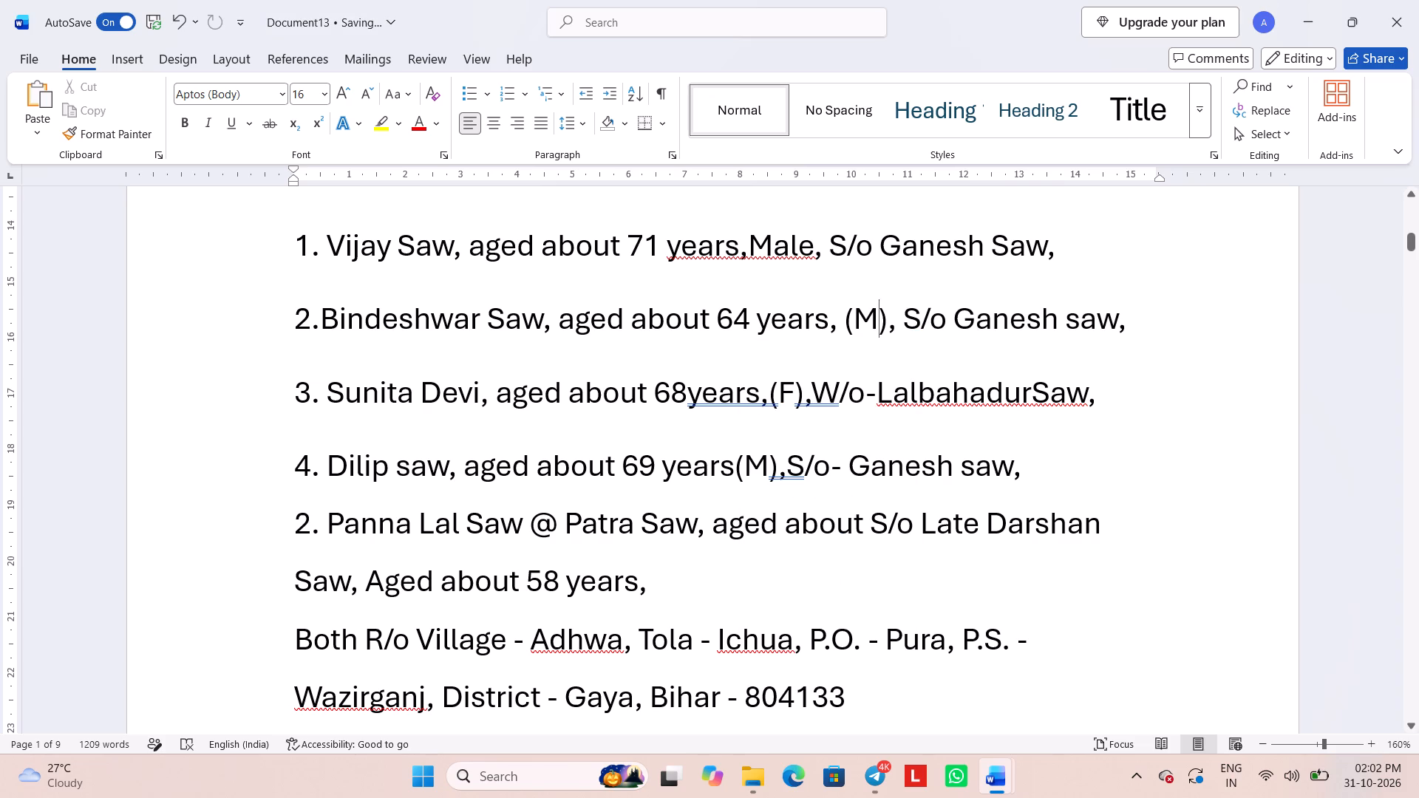
Apply the suggested spacing corrections "years, (" and "), W" in petitioner 3's entry.
right_click(758, 396)
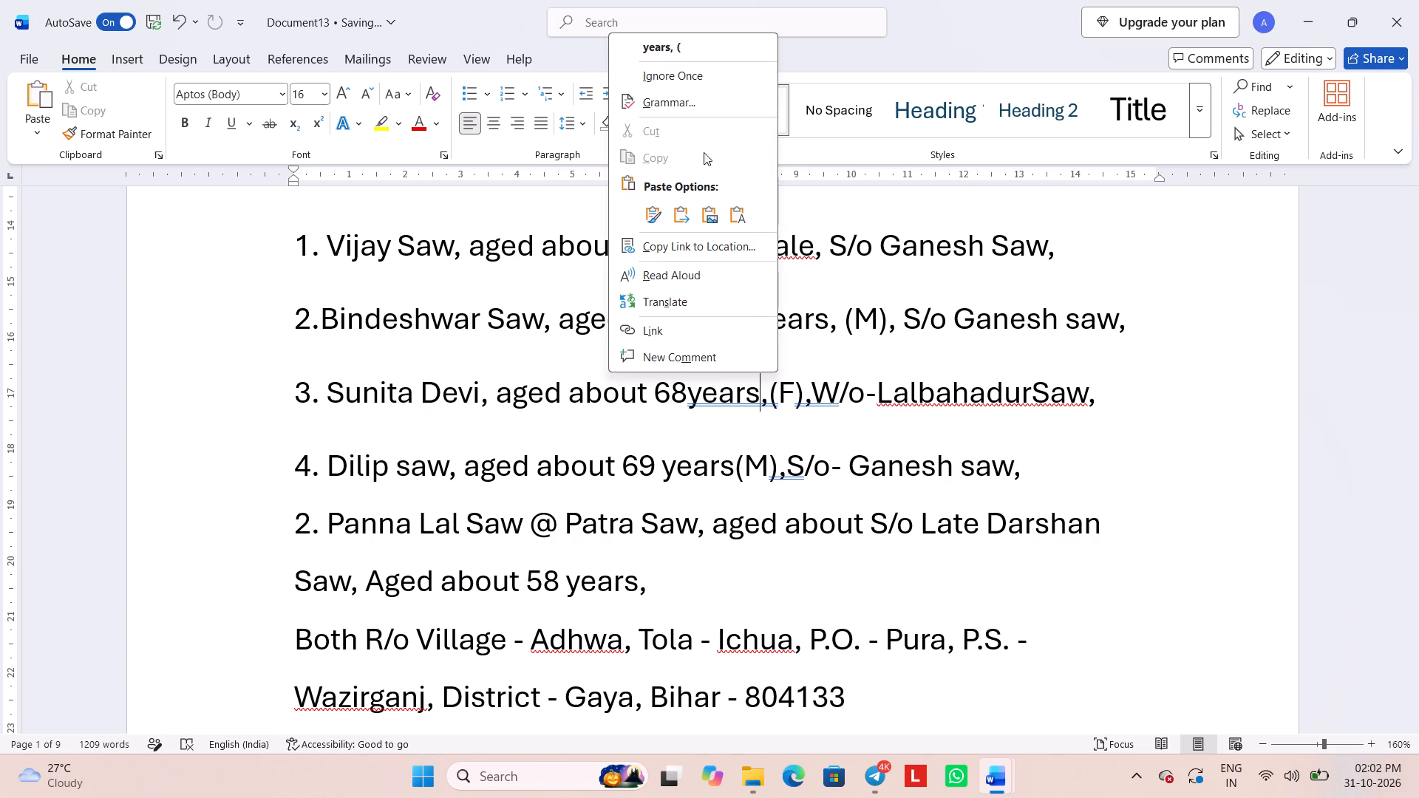
click(693, 49)
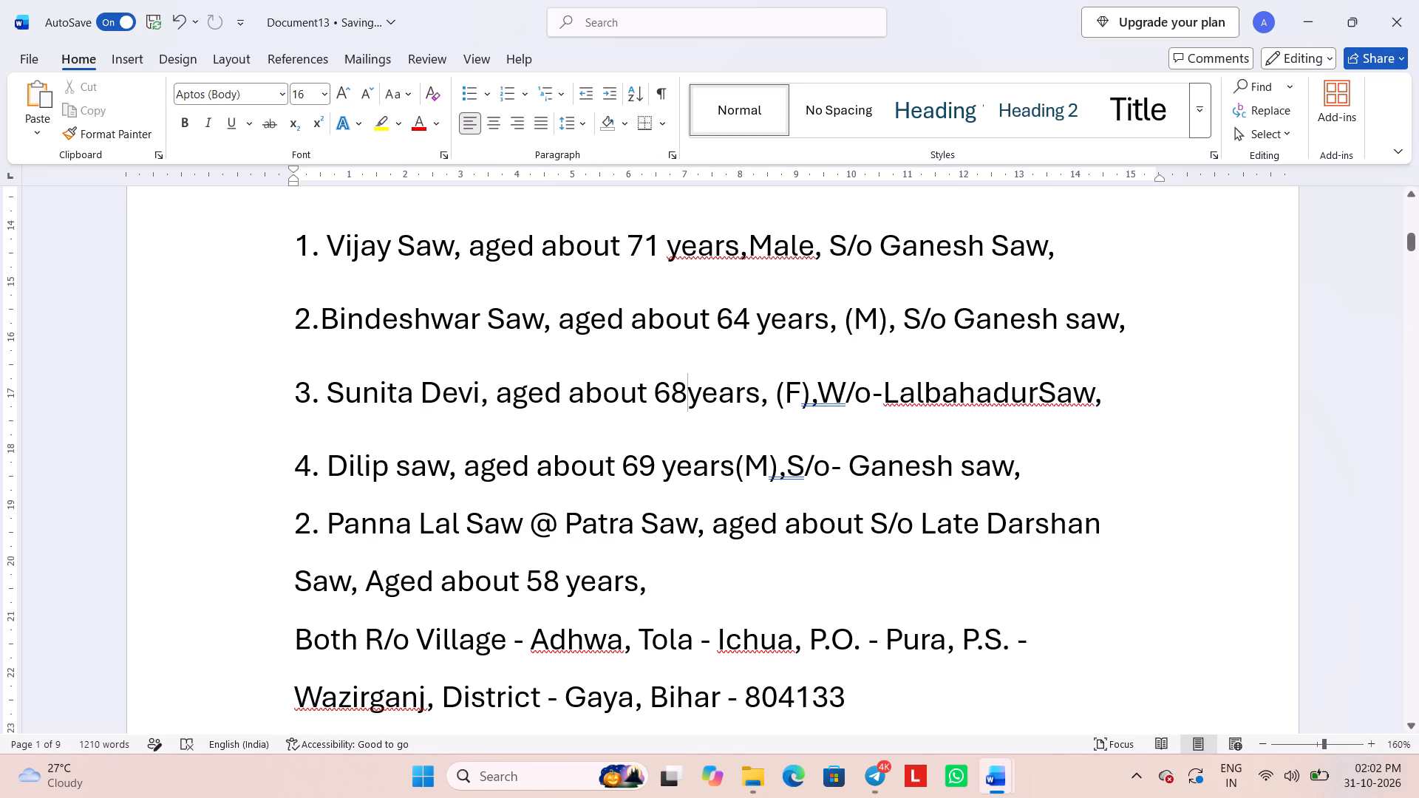
right_click(827, 400)
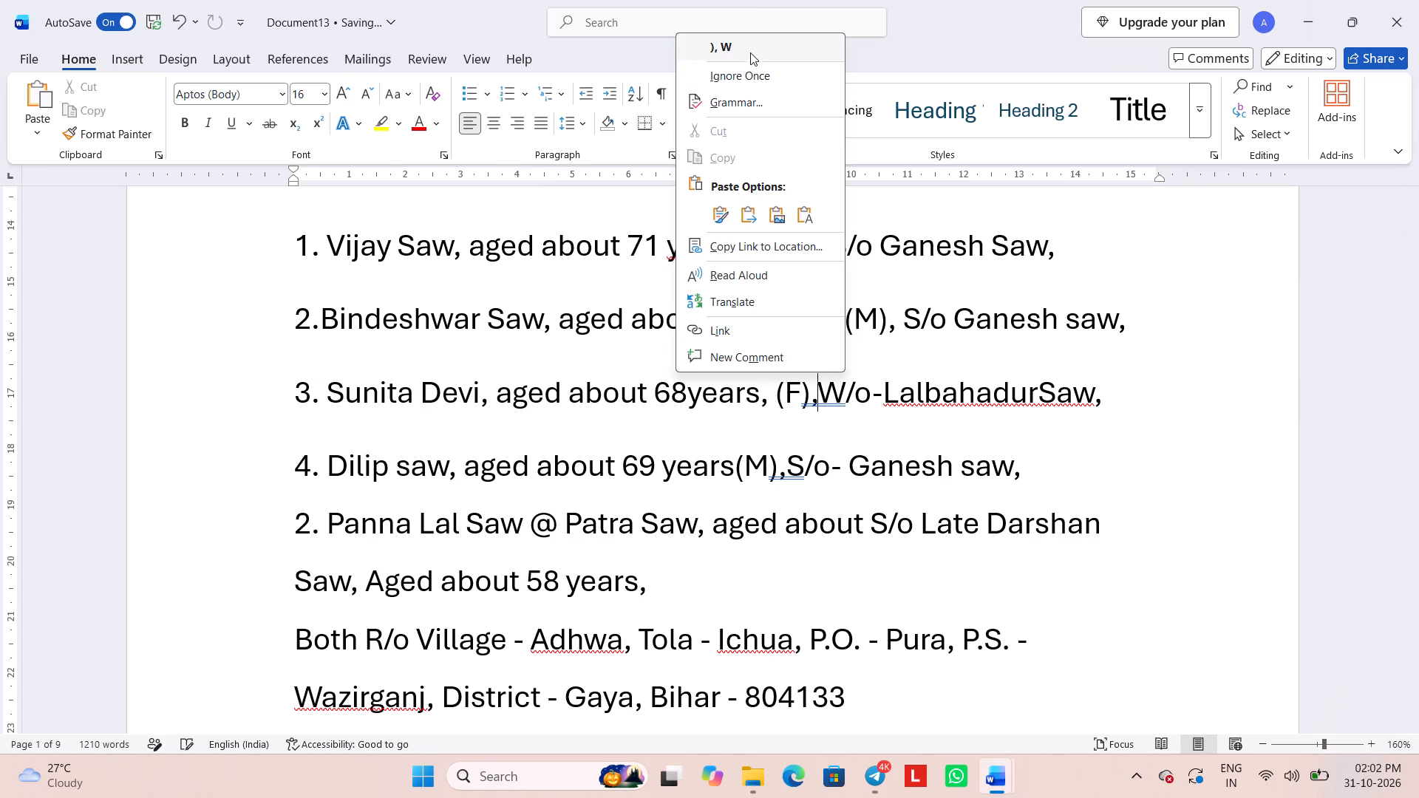
click(749, 51)
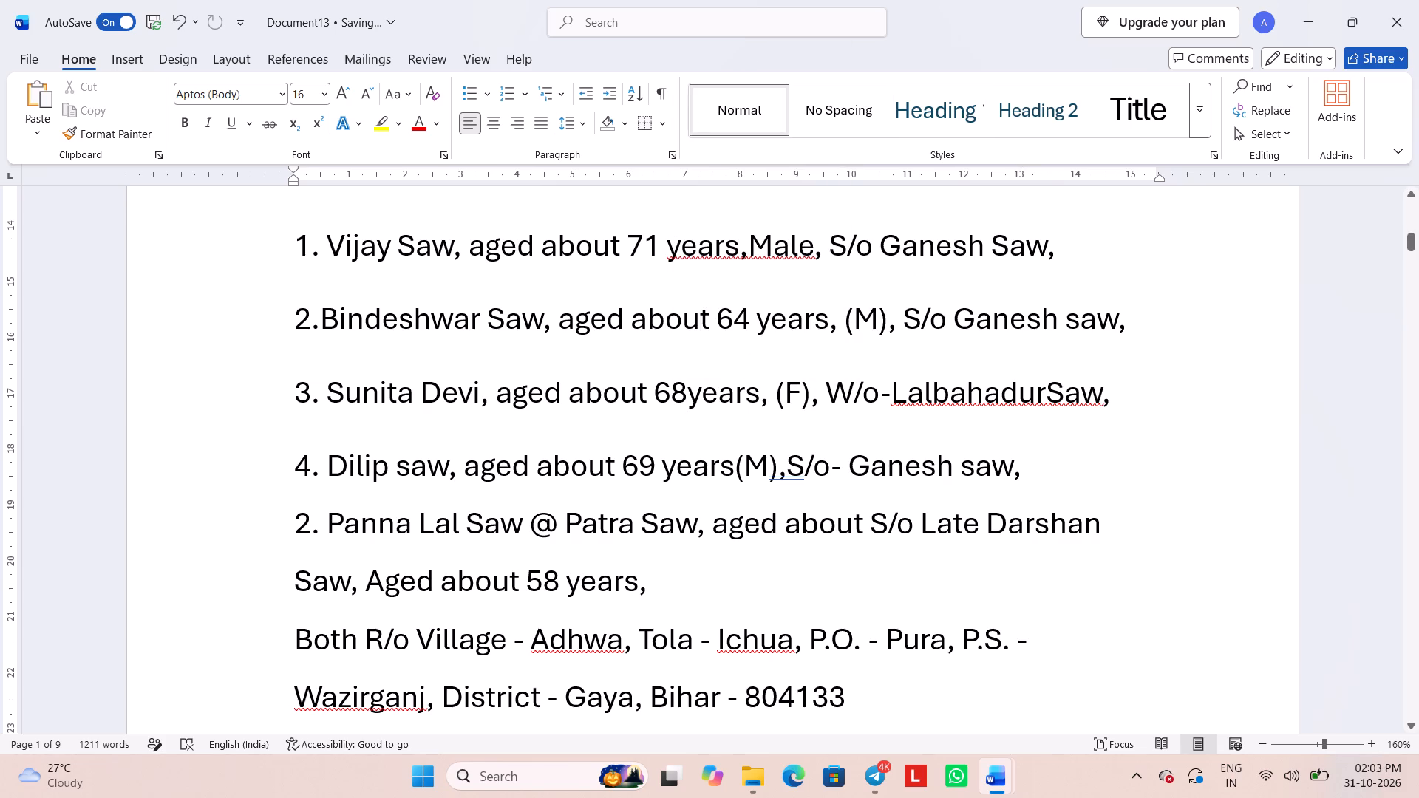
Split the run-together husband's name in petitioner 3's entry into three words and capitalise the B of the middle word.
right_click(1044, 400)
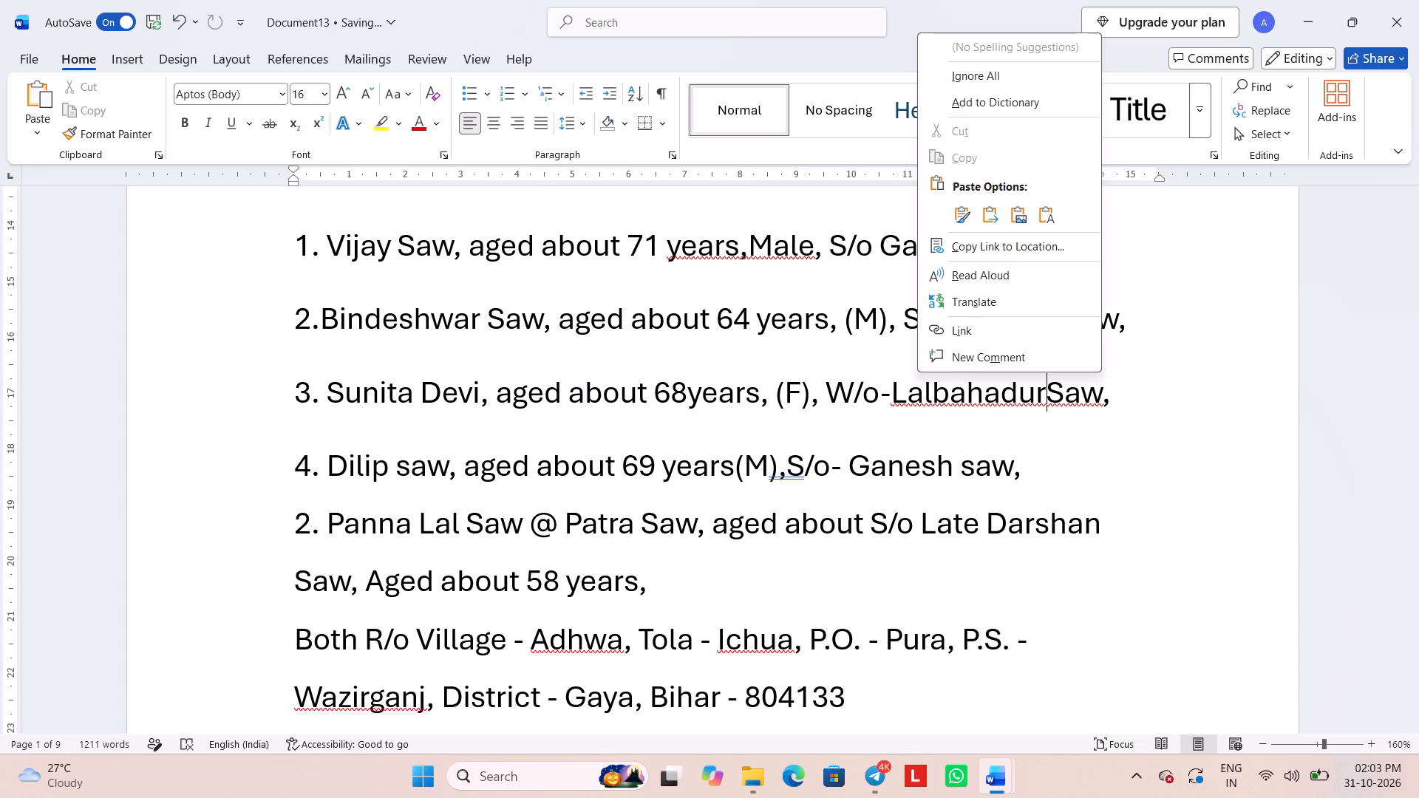
key(space)
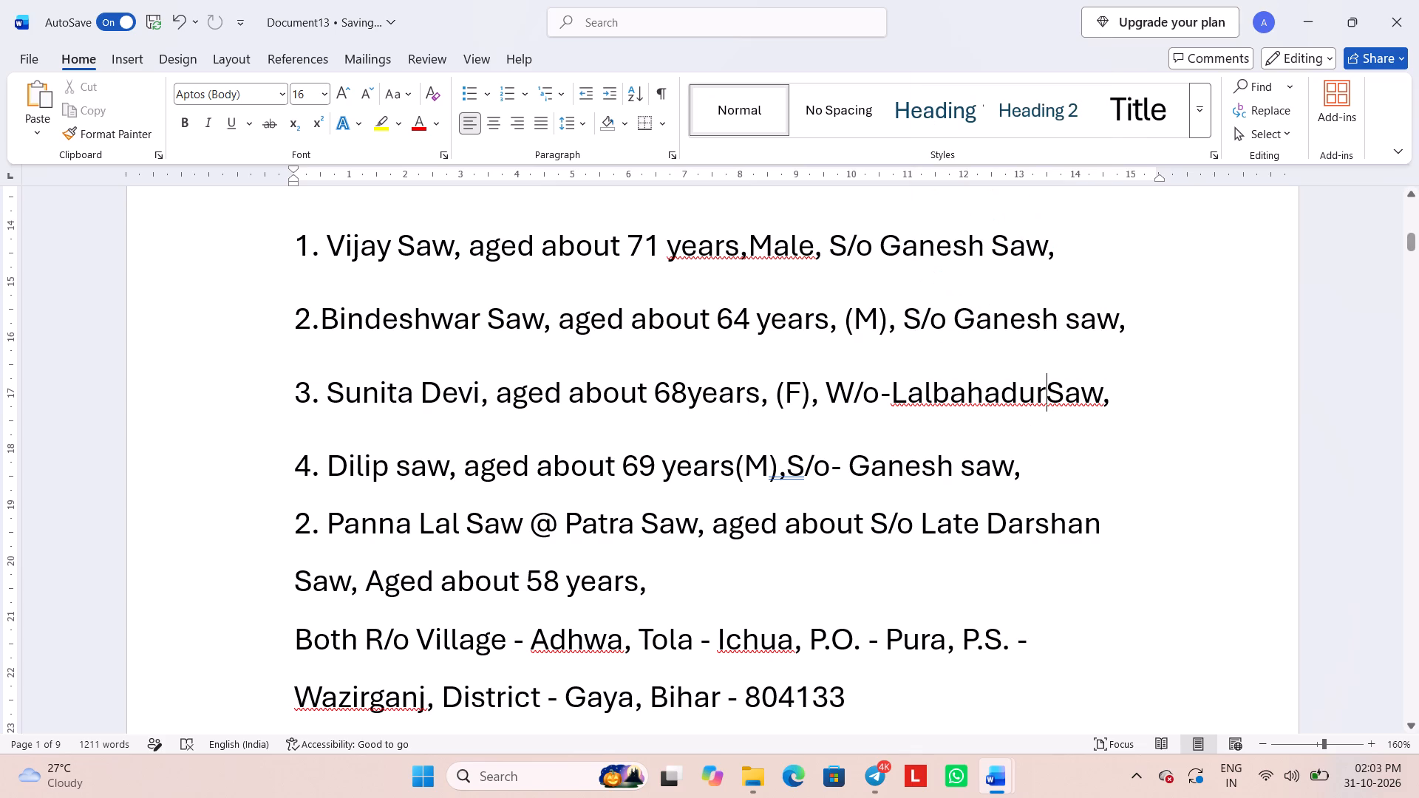
key(space)
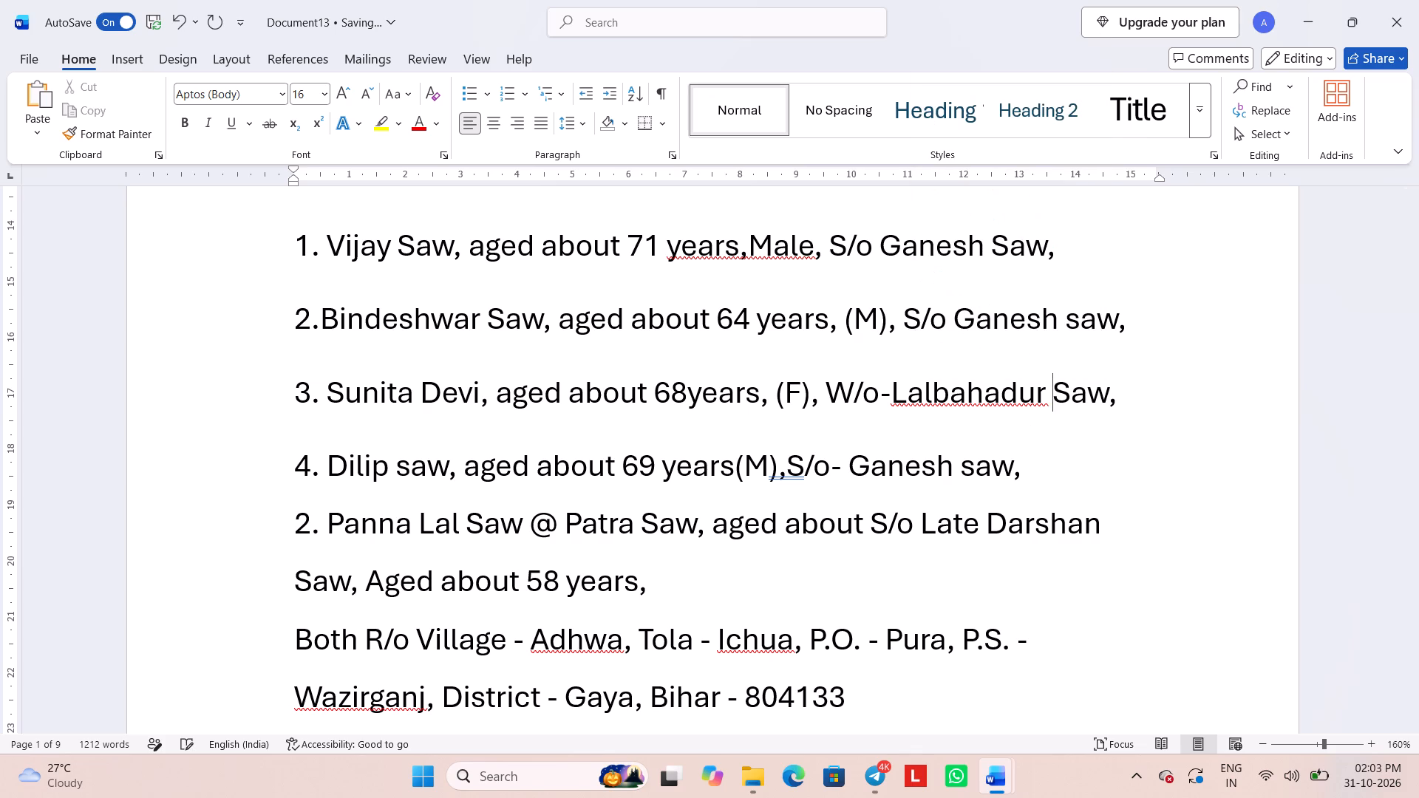
click(927, 402)
click(930, 404)
key(space)
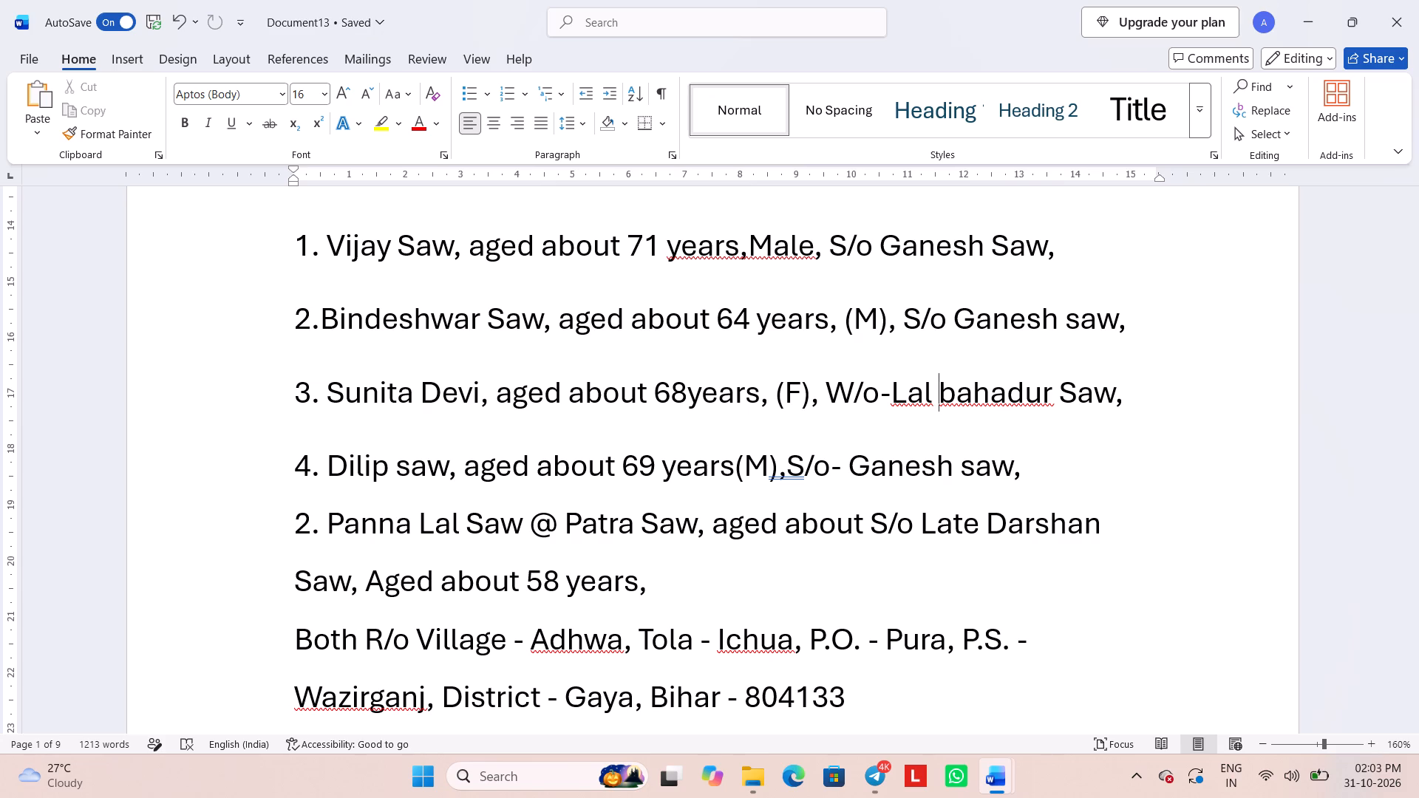
key(shift+b)
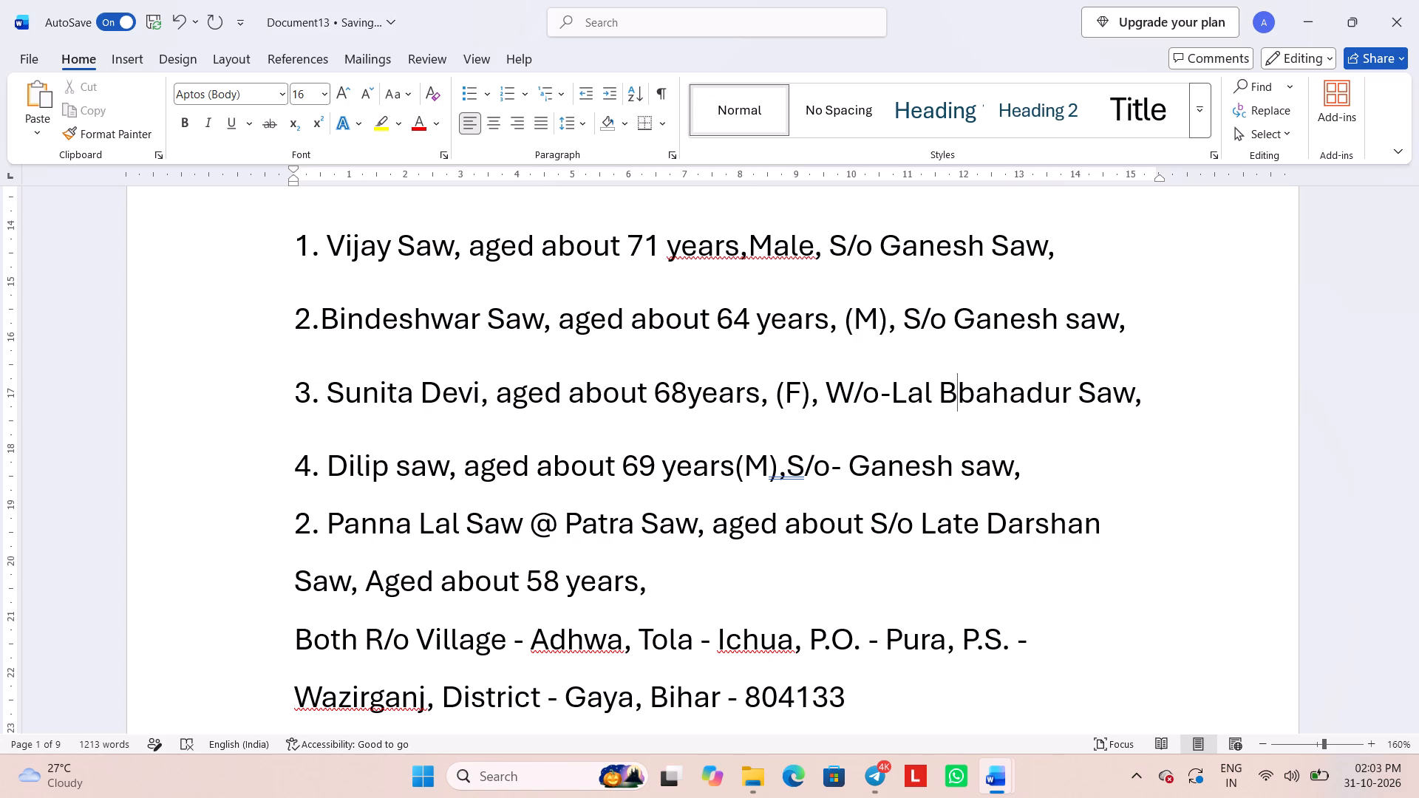
key(Delete)
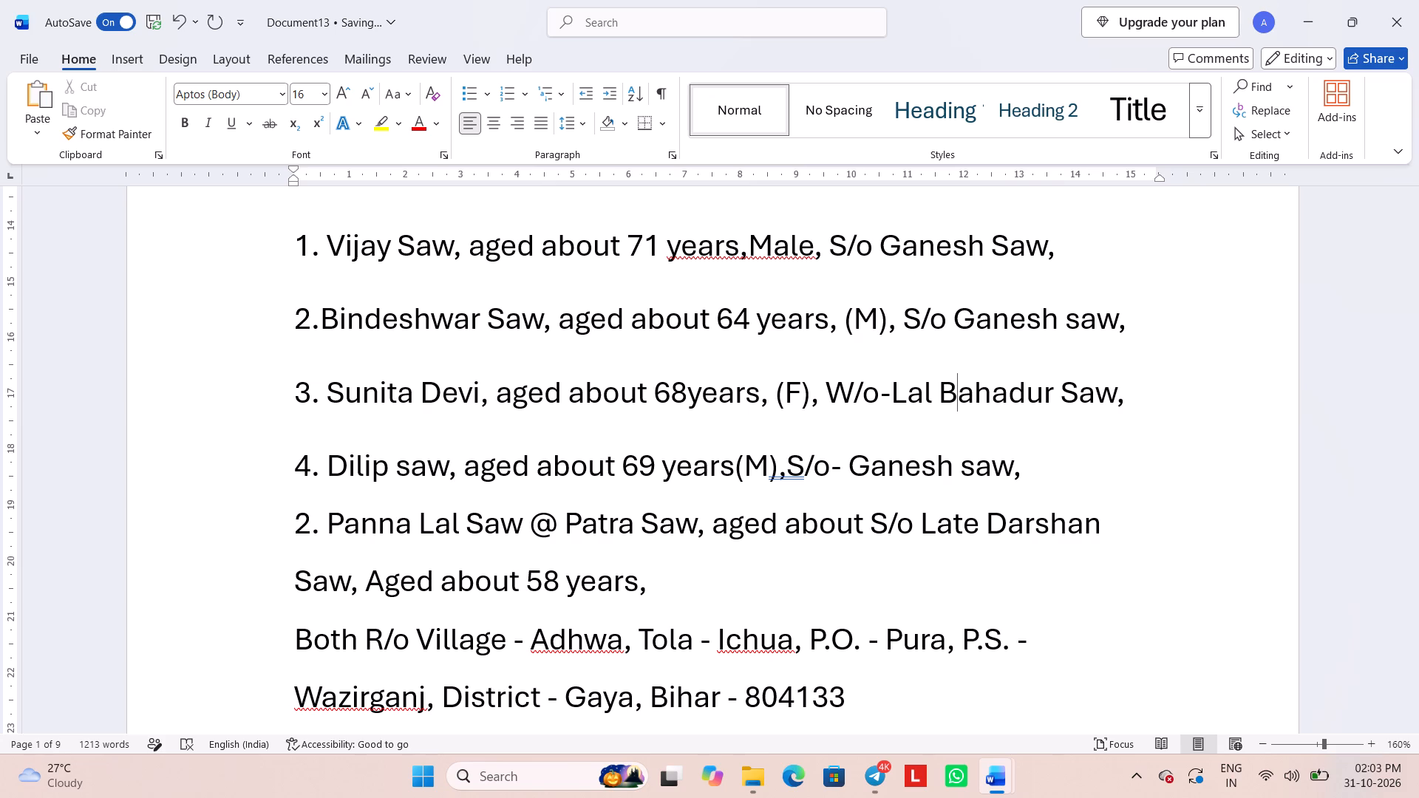
Add a space after "aged about" in the last petitioner's entry and place the insertion point directly after "about".
click(862, 530)
key(space)
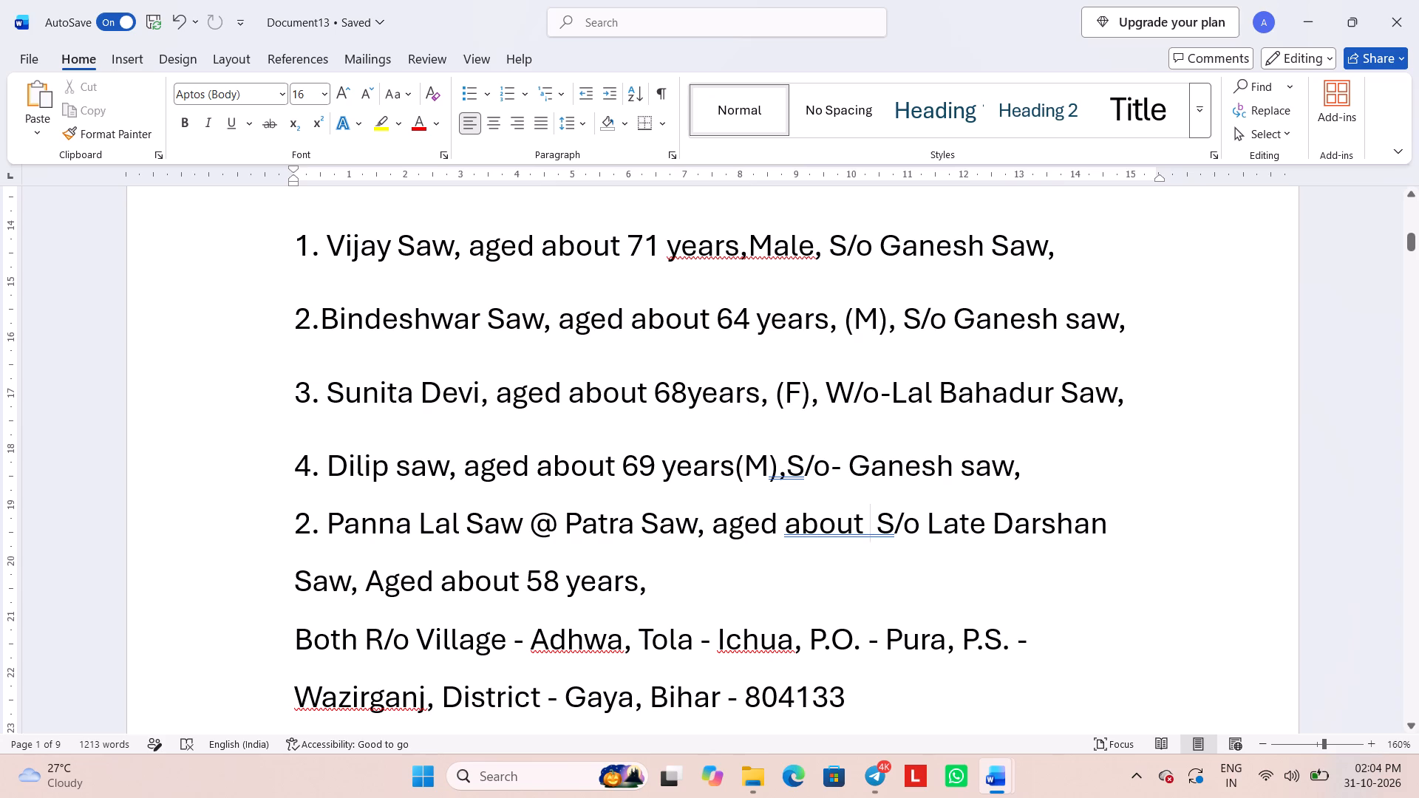
click(857, 535)
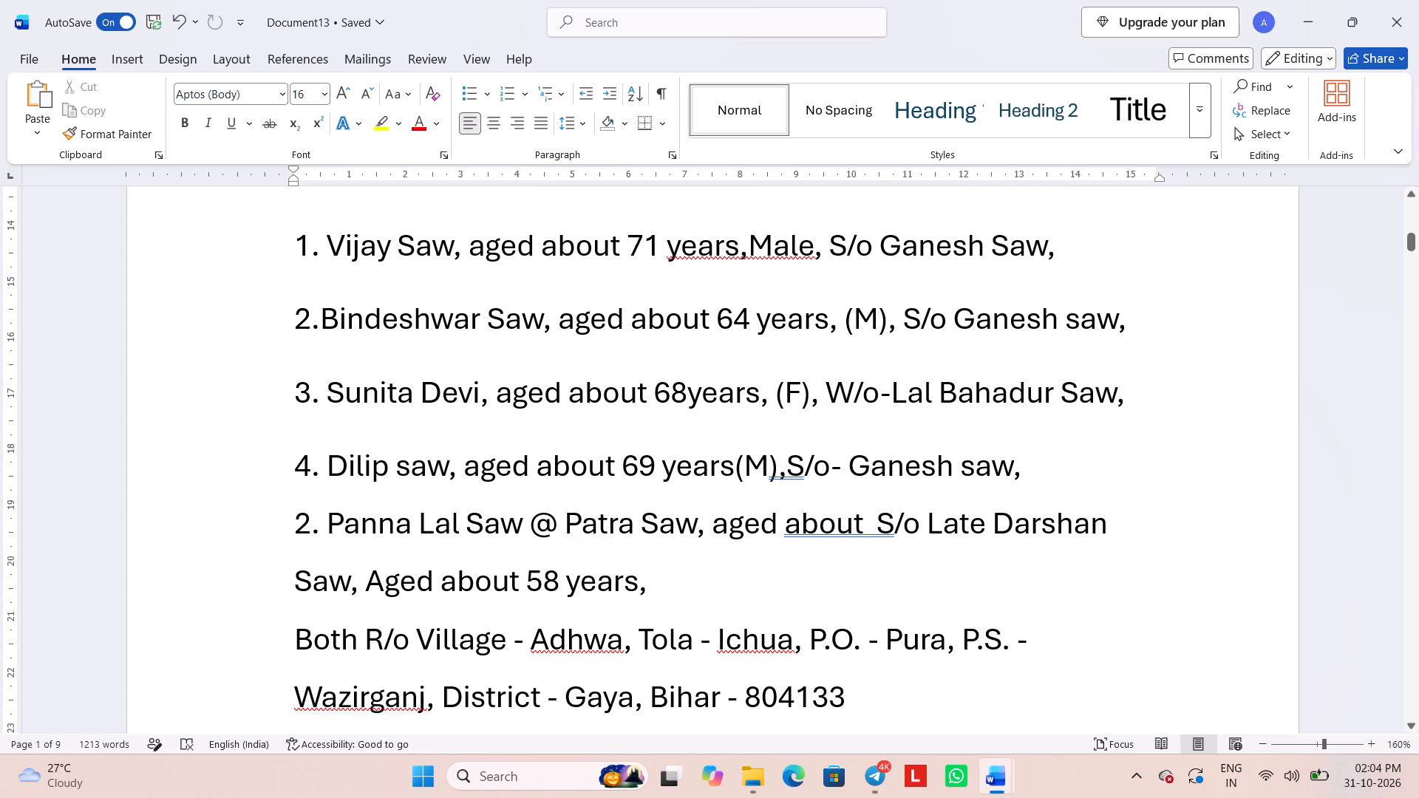
click(866, 535)
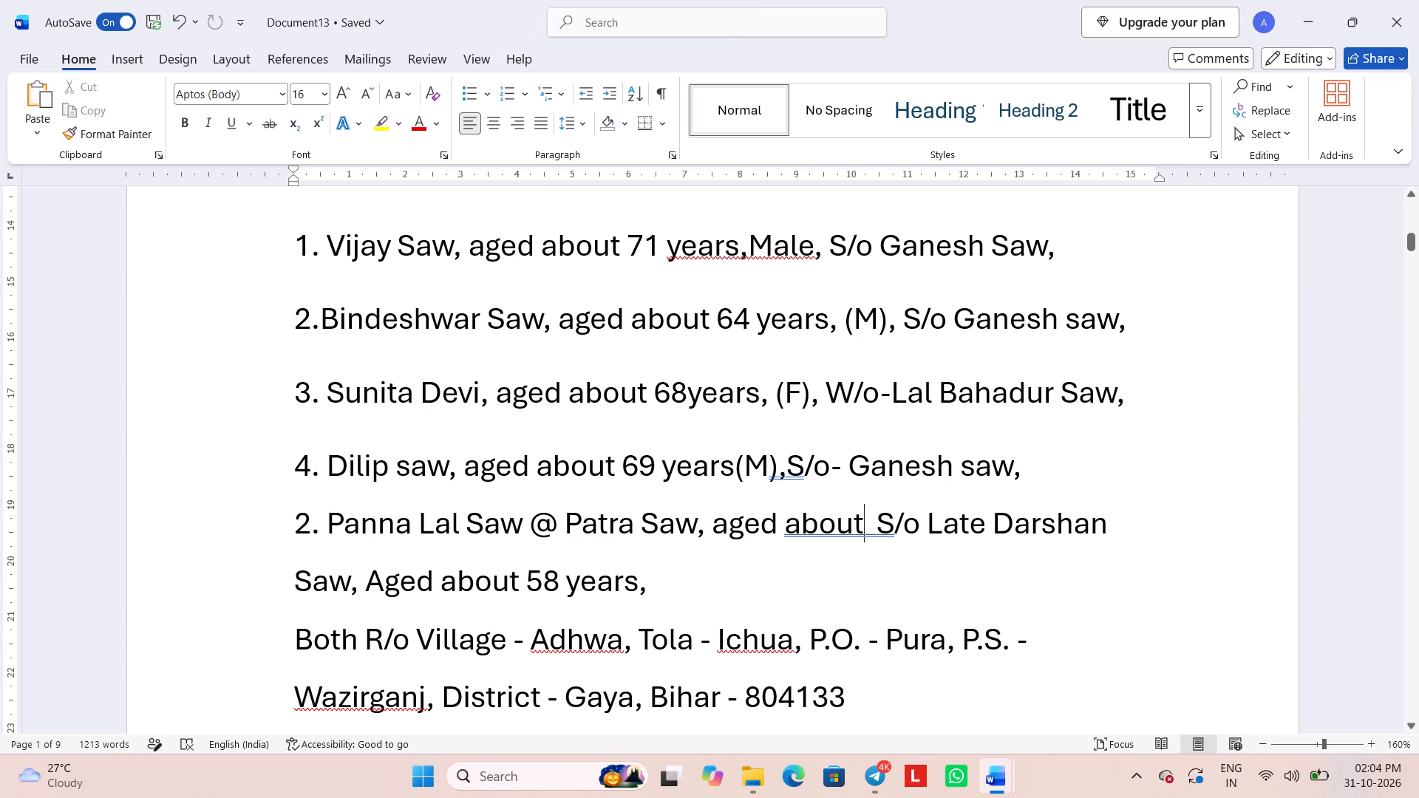
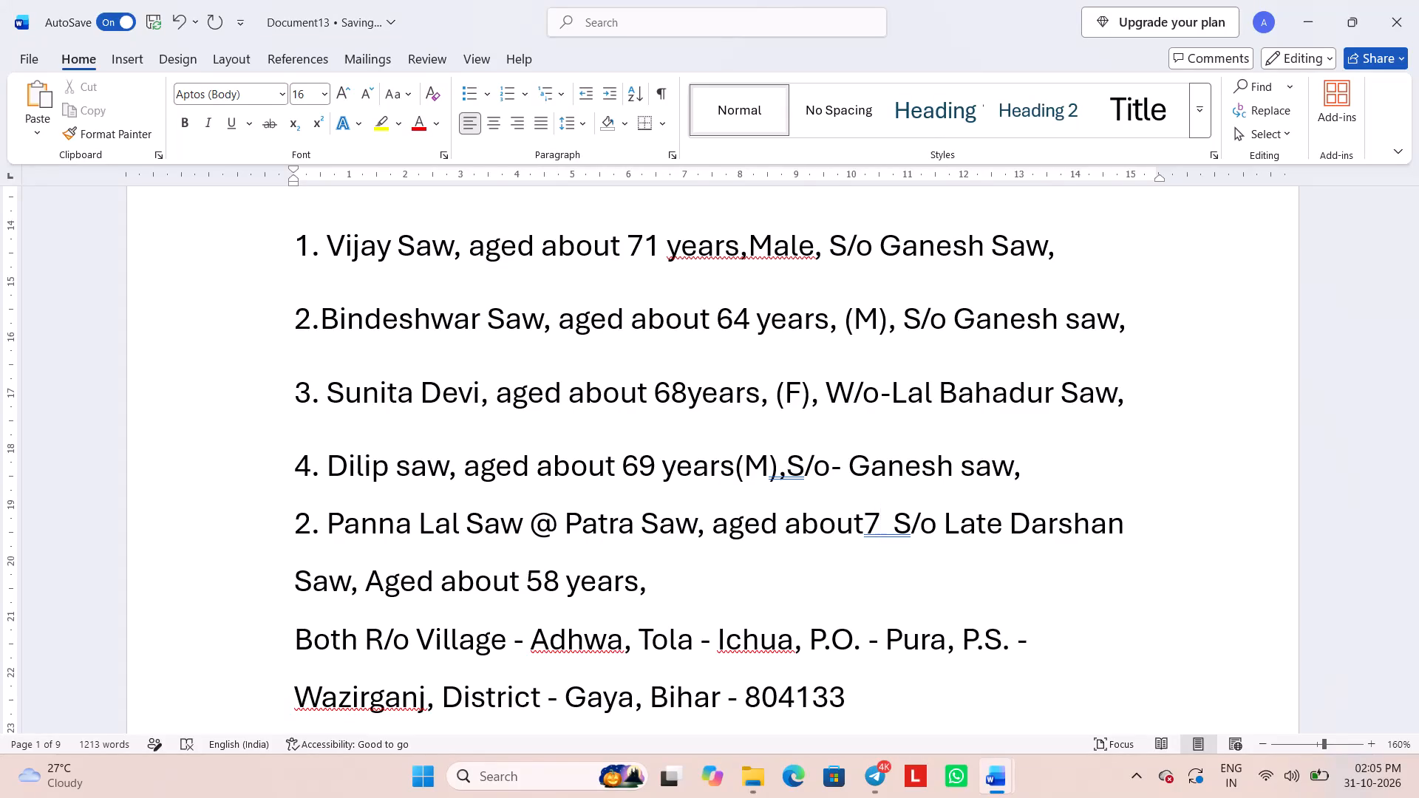
Complete the last petitioner's age after "aged about" as "73years,".
key(3)
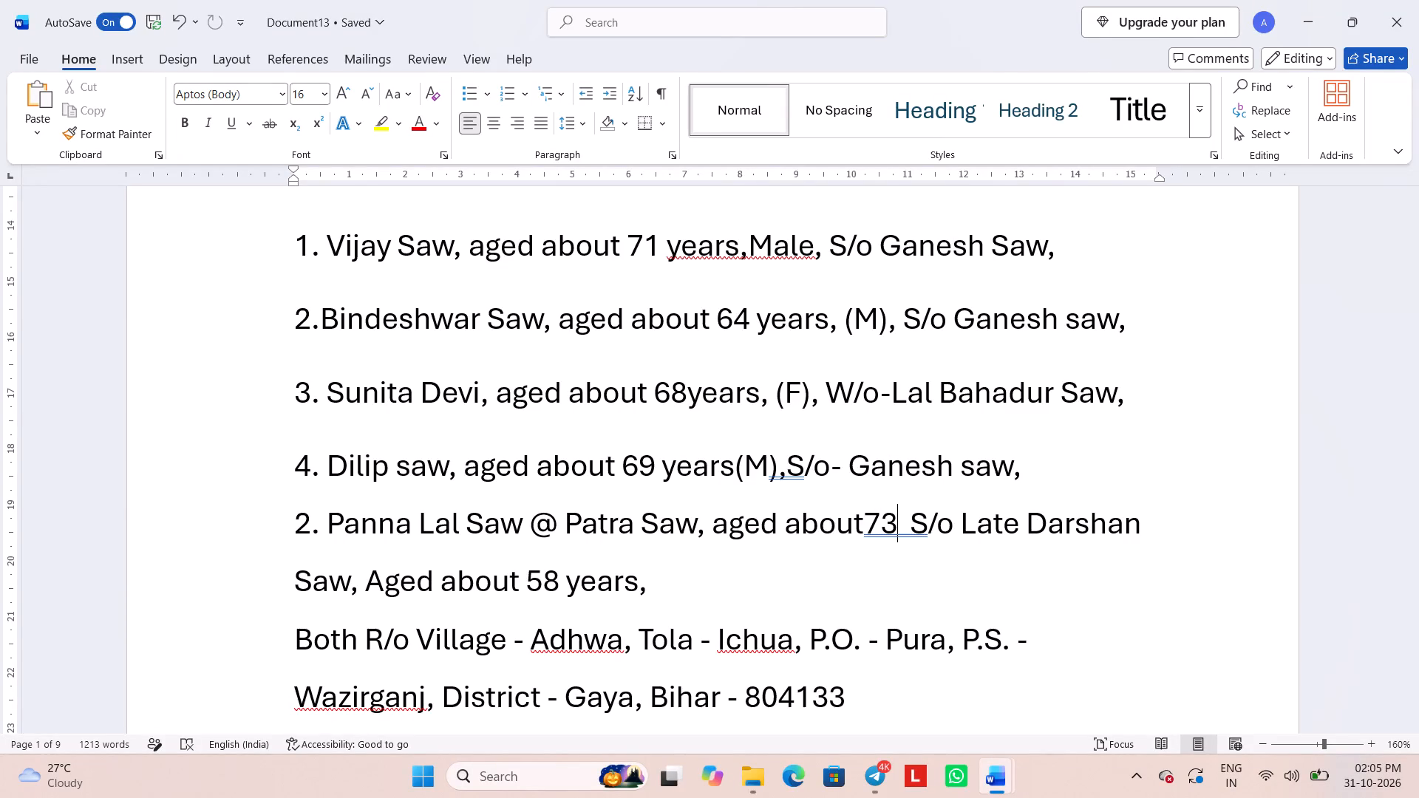
key(y)
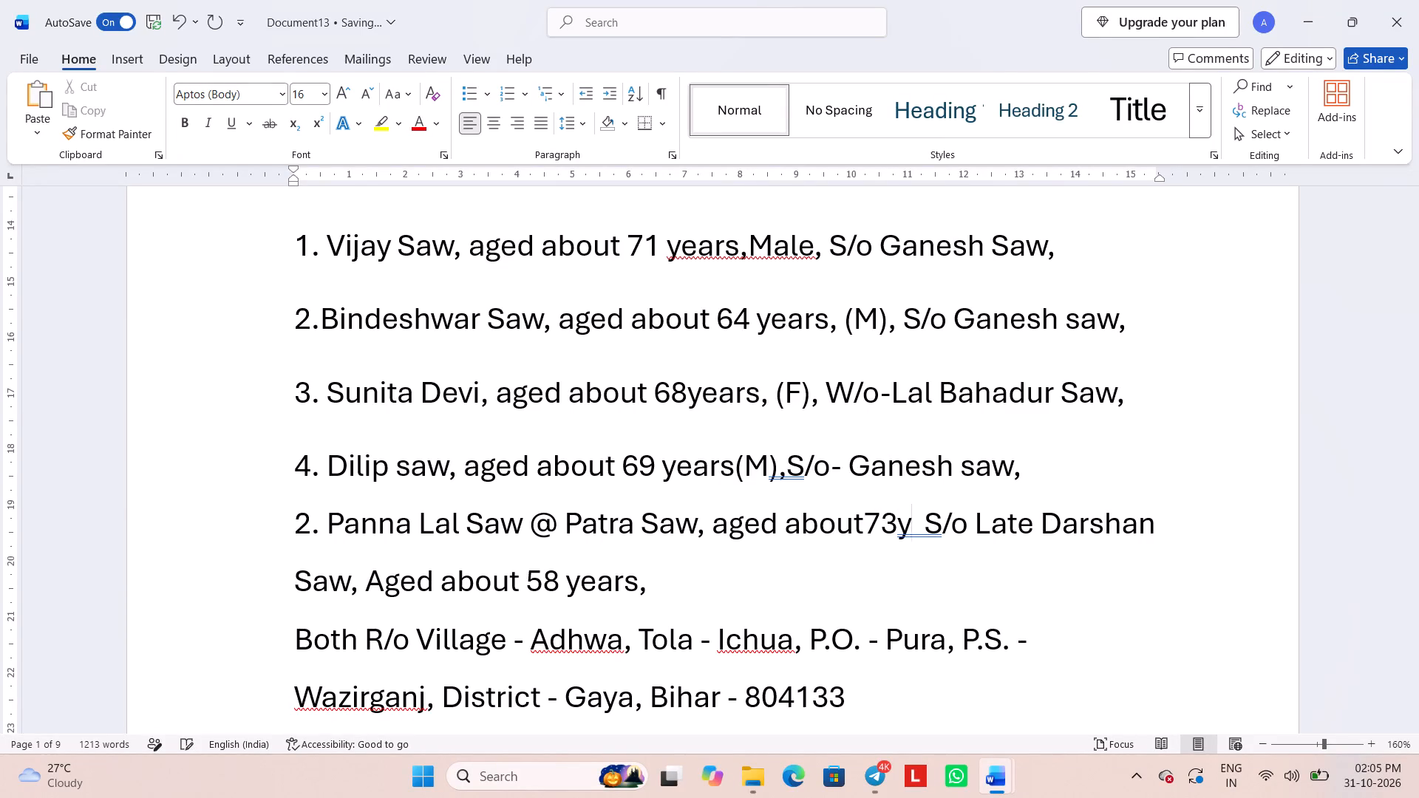
key(e)
text(ar)
key(s)
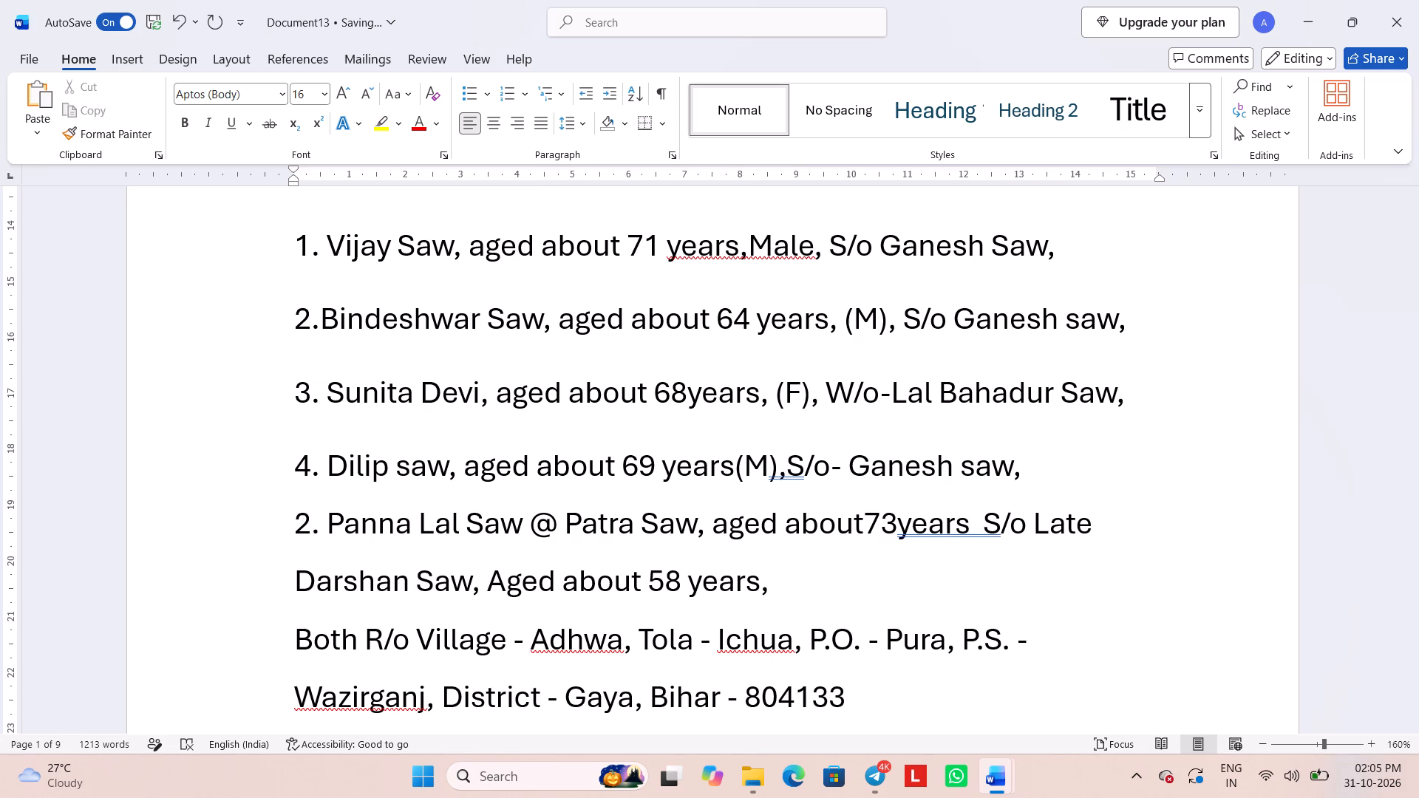
key(comma)
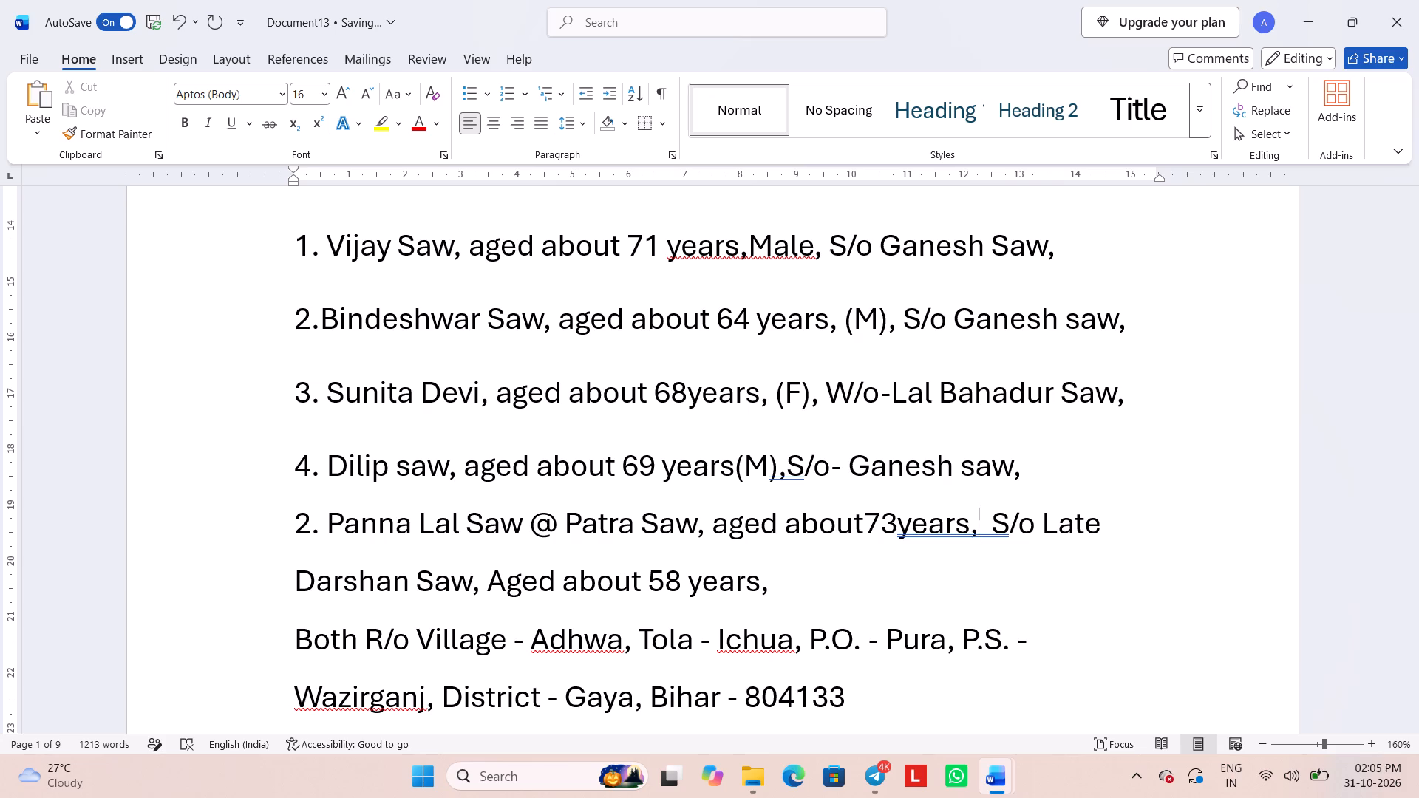
Add the sex "Male" followed by a comma after the last petitioner's age, before "S/o".
key(shift+m)
text(aa)
key(l)
key(e)
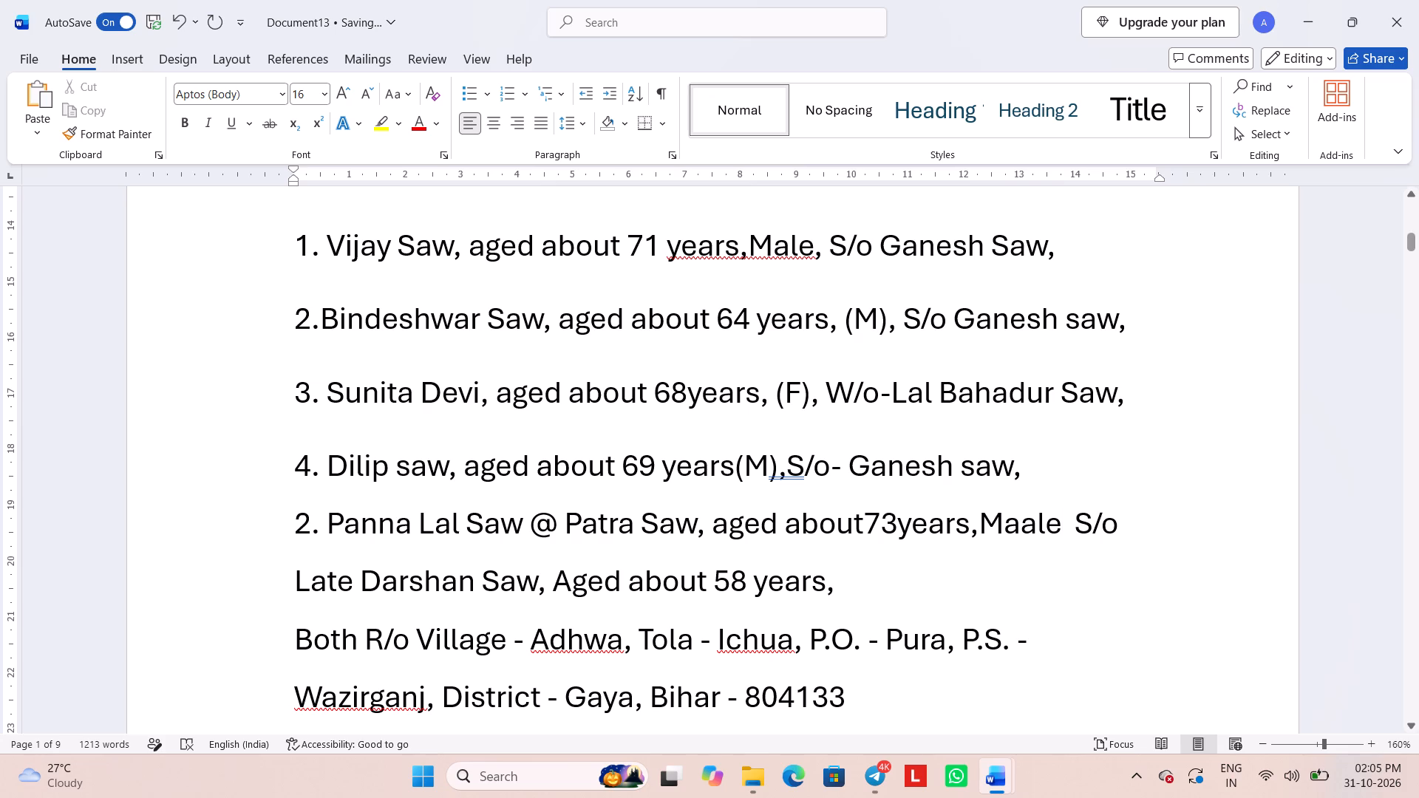
click(1022, 534)
key(Delete)
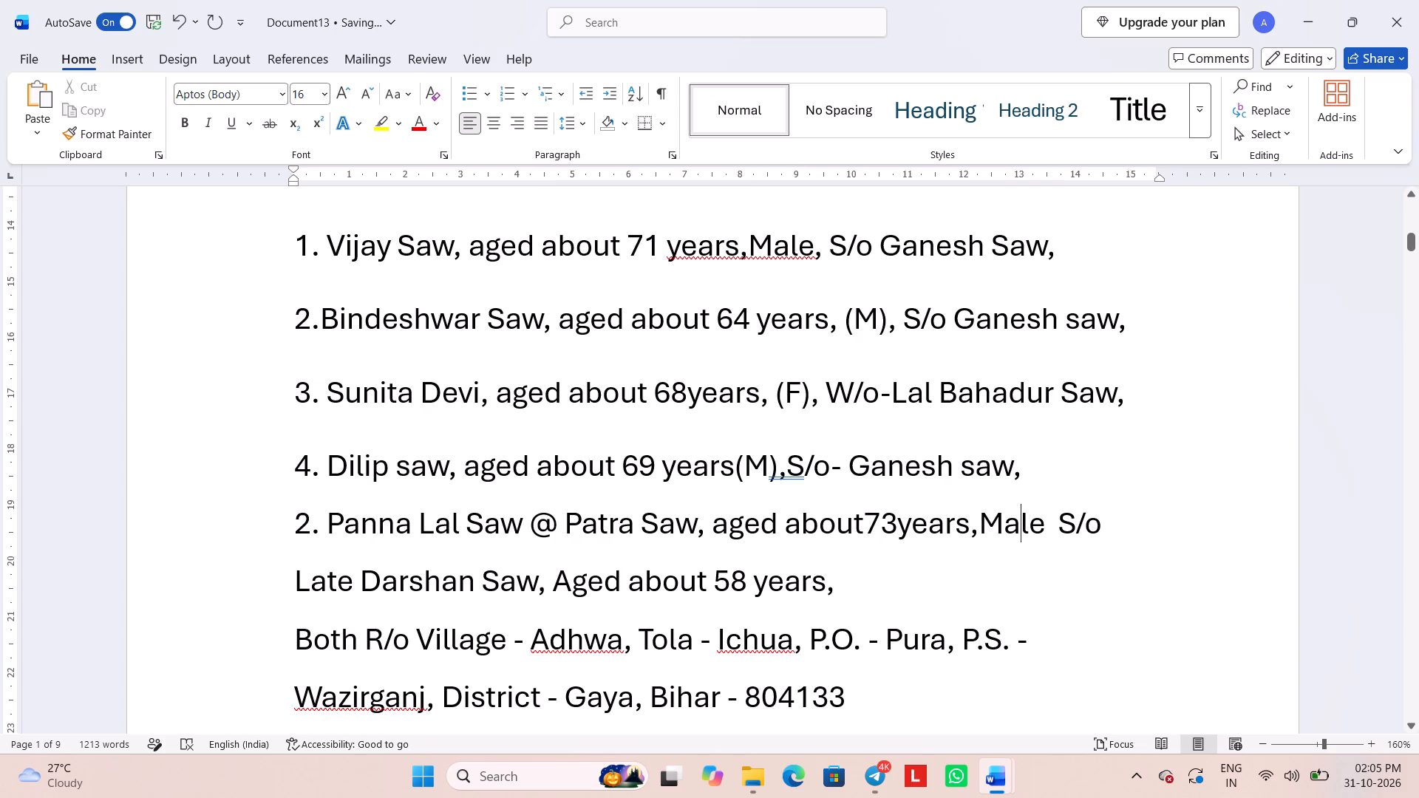
click(1046, 528)
key(comma)
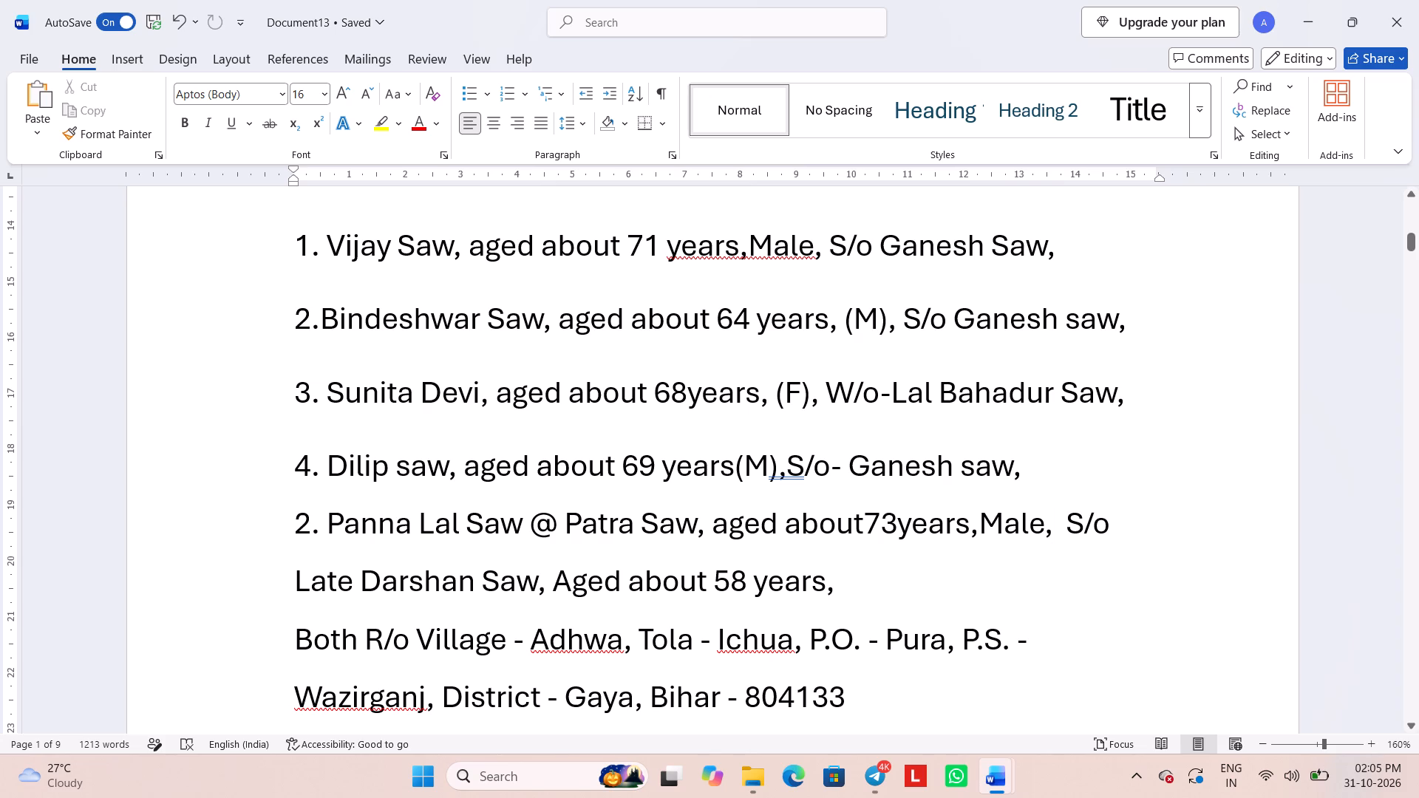
Delete the duplicate "Aged about 58 years," from the end of the last petitioner's entry, keeping the shared address as a separate paragraph.
click(550, 585)
key(Delete)
key(Delete)
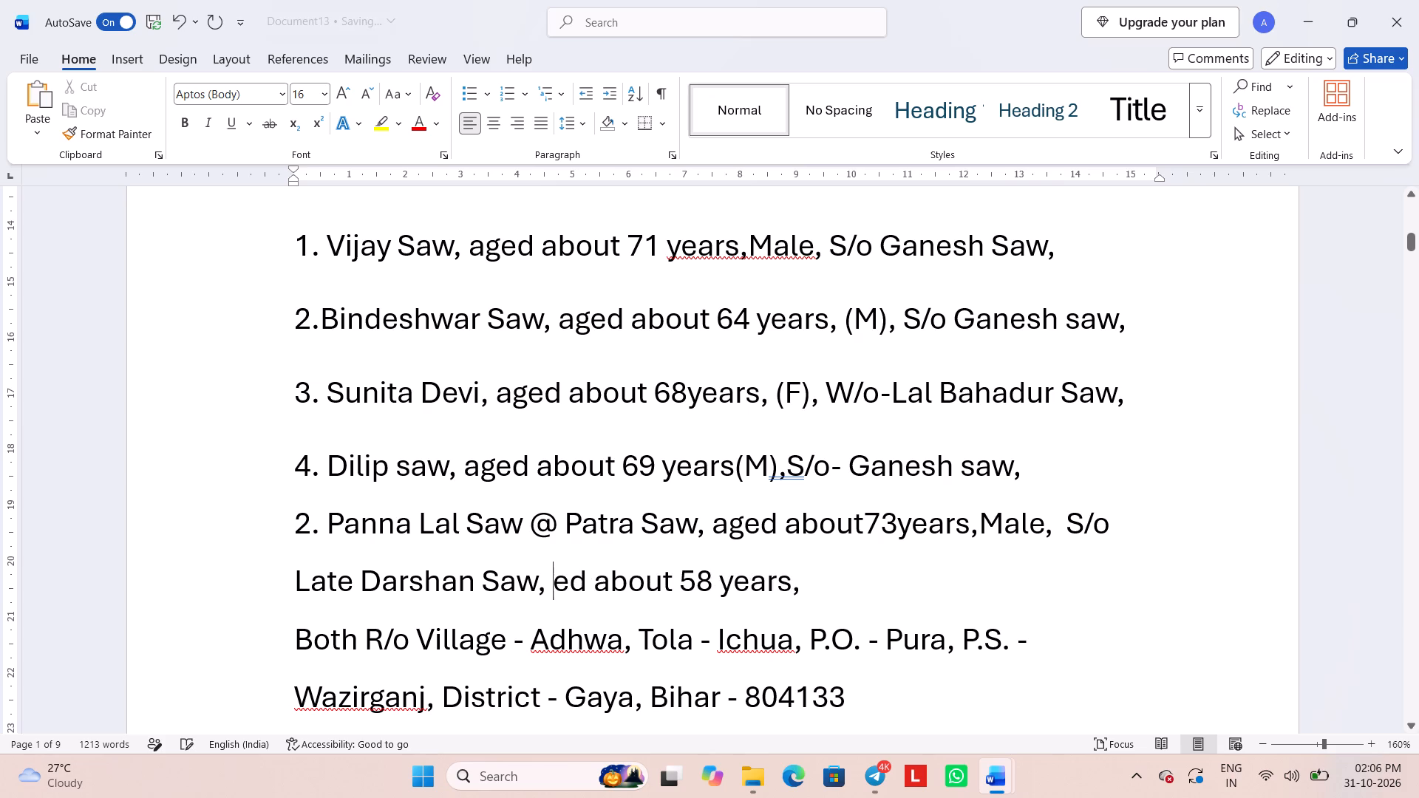
key(Delete)
key(Delete)
key(Delete)
key(Delete)
key(Delete)
key(Delete)
key(Delete)
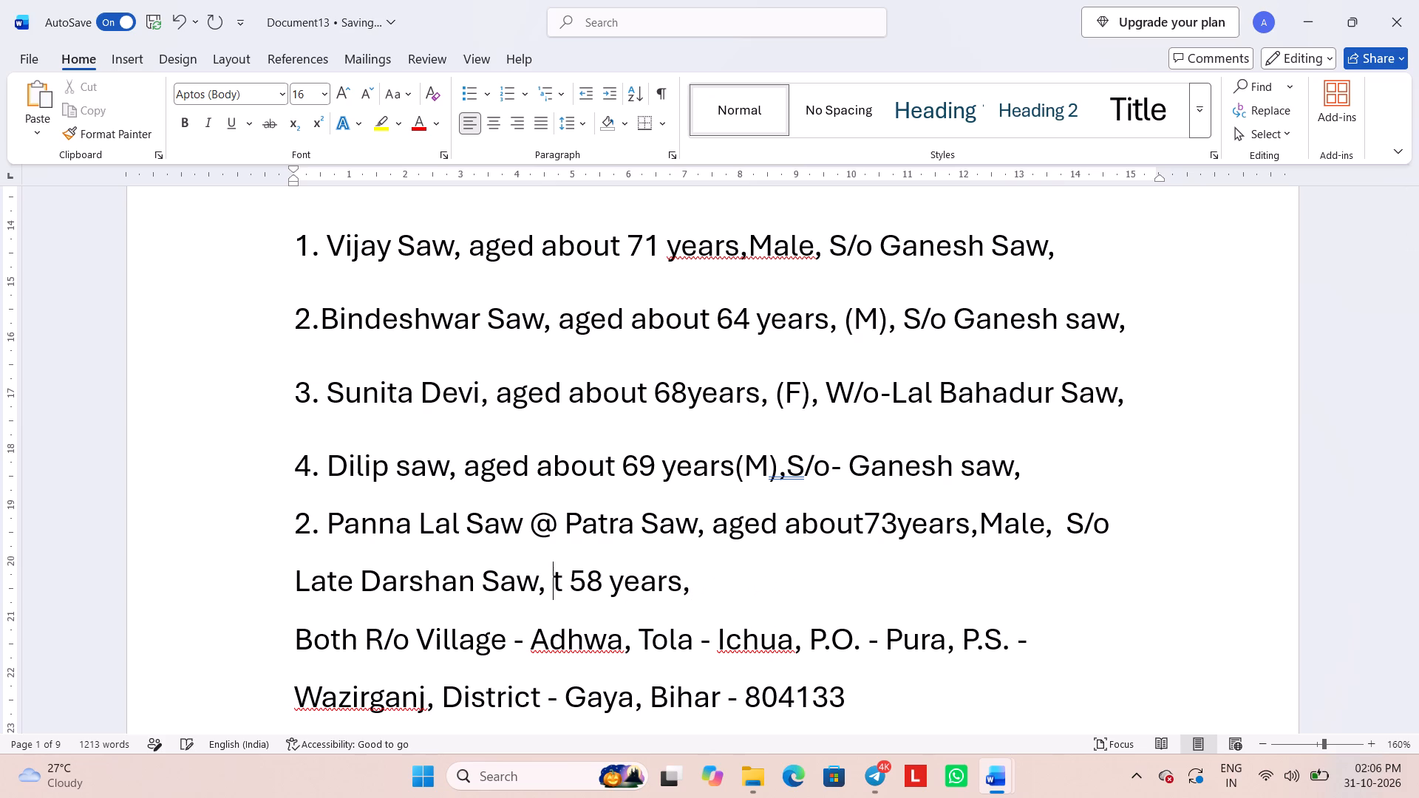
key(Delete)
key(Delete)
key(Delete)
key(Delete)
key(Delete)
key(Delete)
key(Delete)
key(Delete)
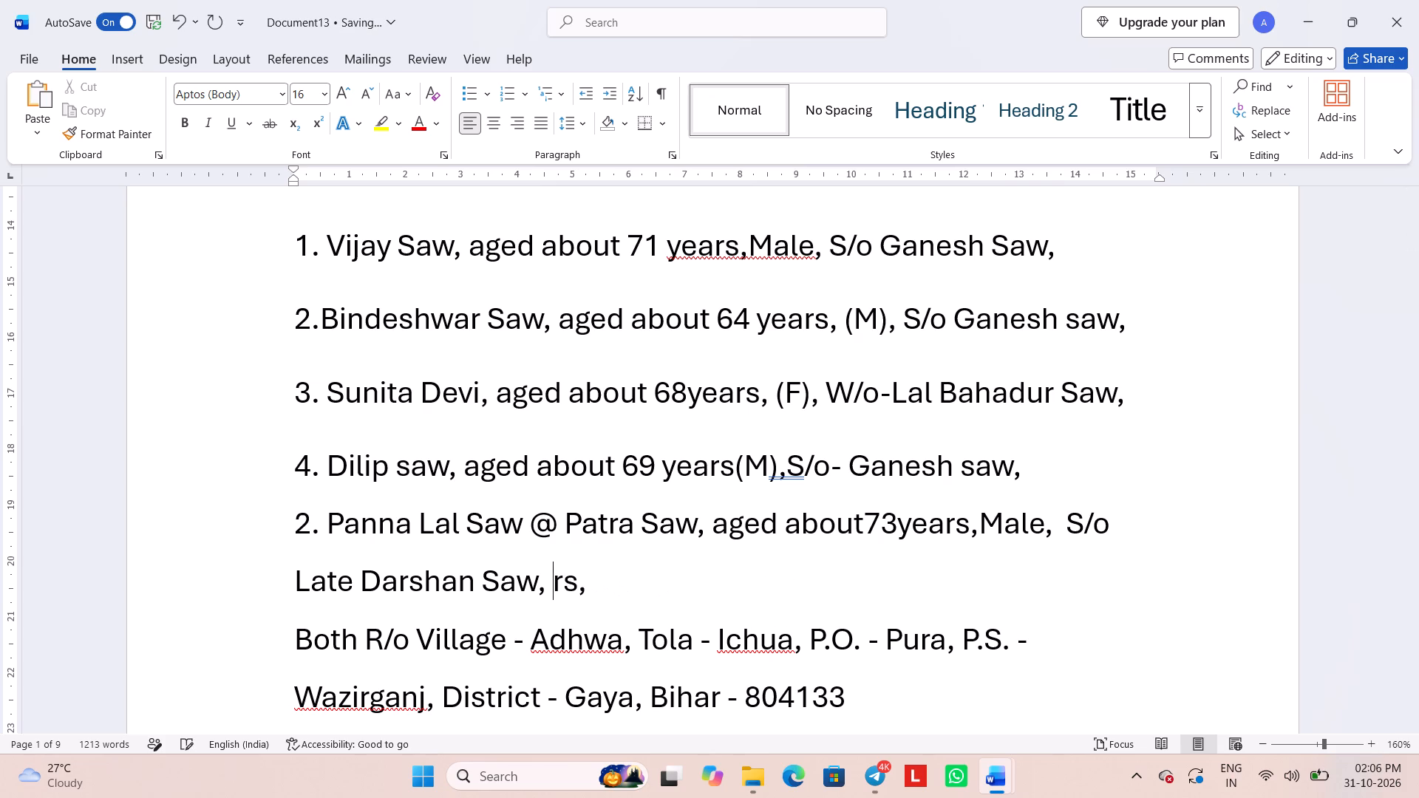
key(Delete)
key(Delete)
key(Delete)
key(Delete)
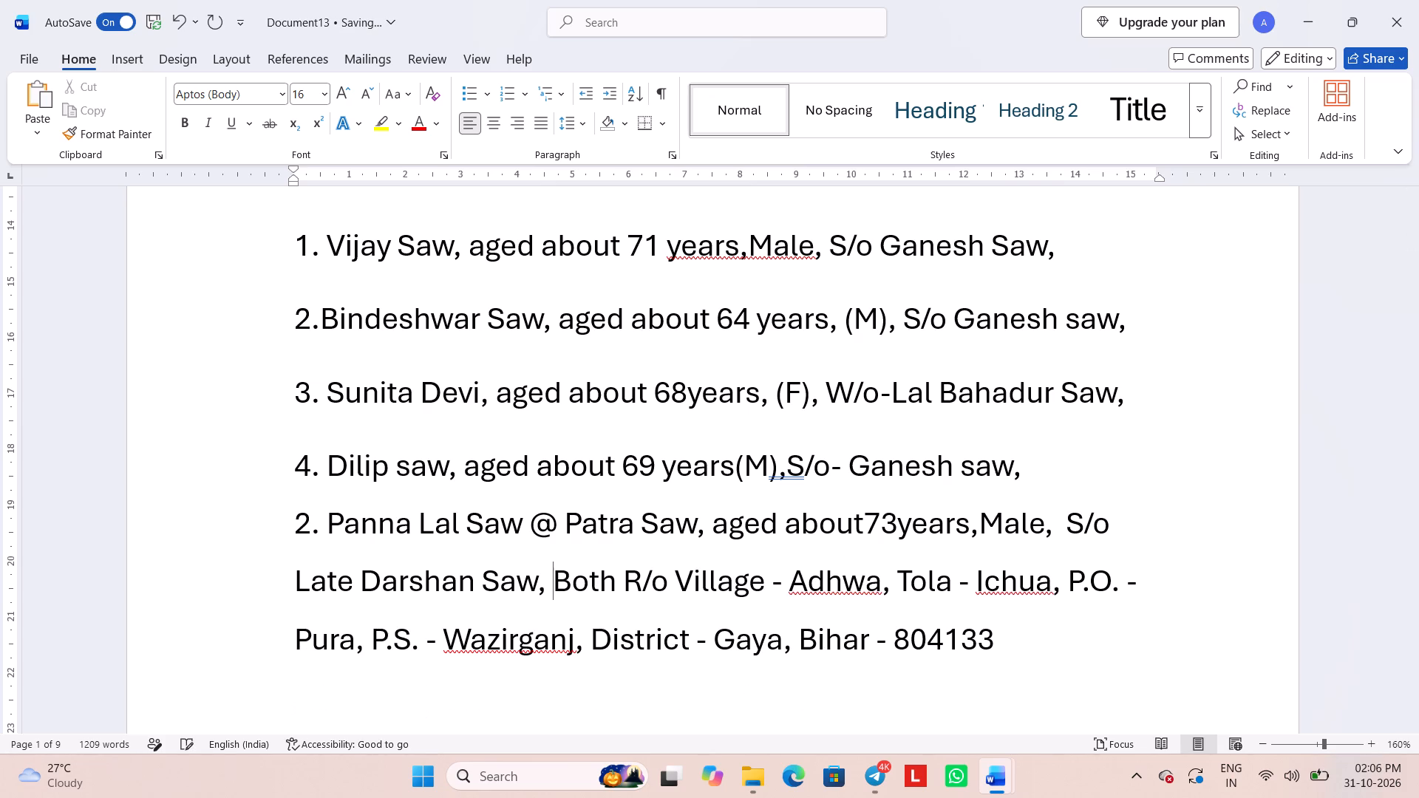
key(Return)
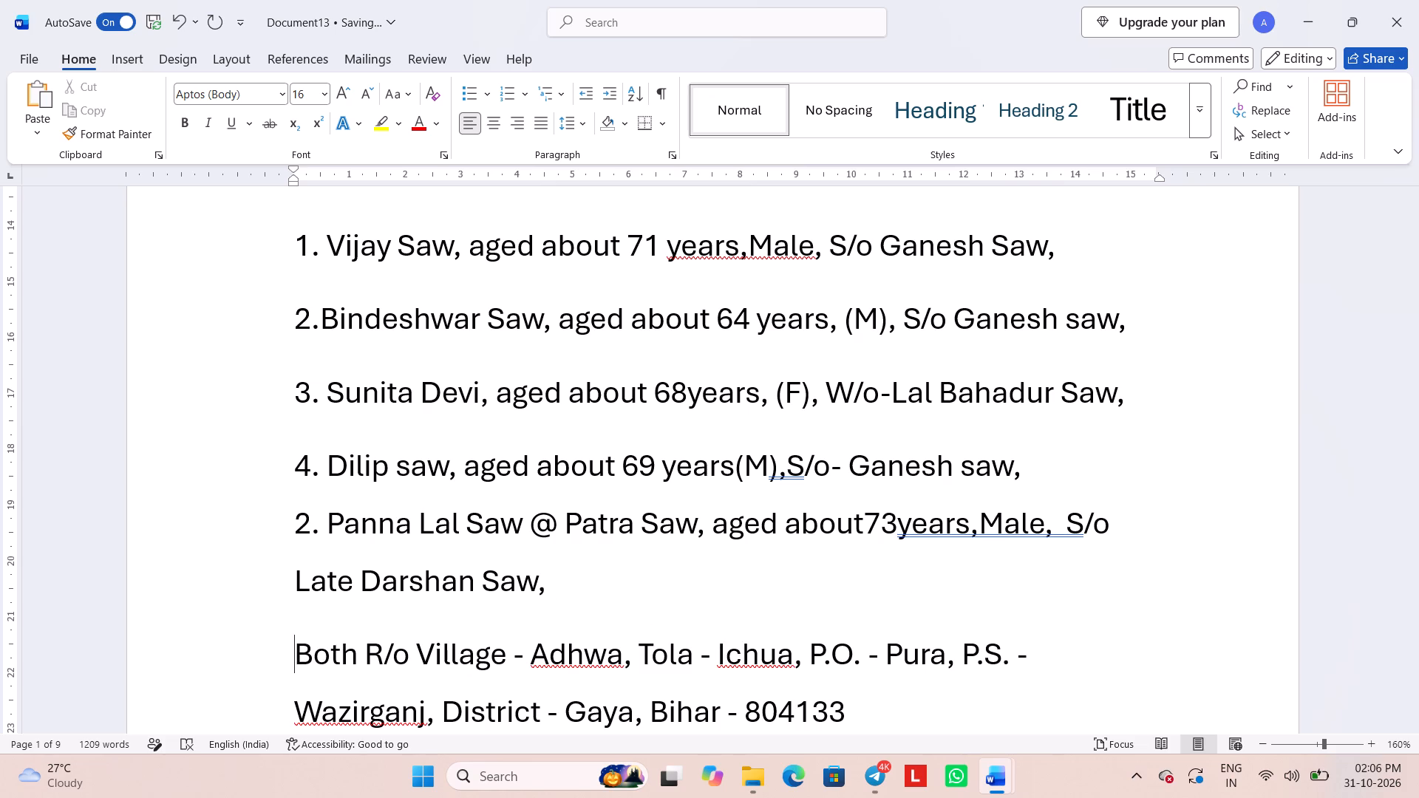
Replace "Both" with "All" at the start of the petitioners' shared residence line.
key(shift+a)
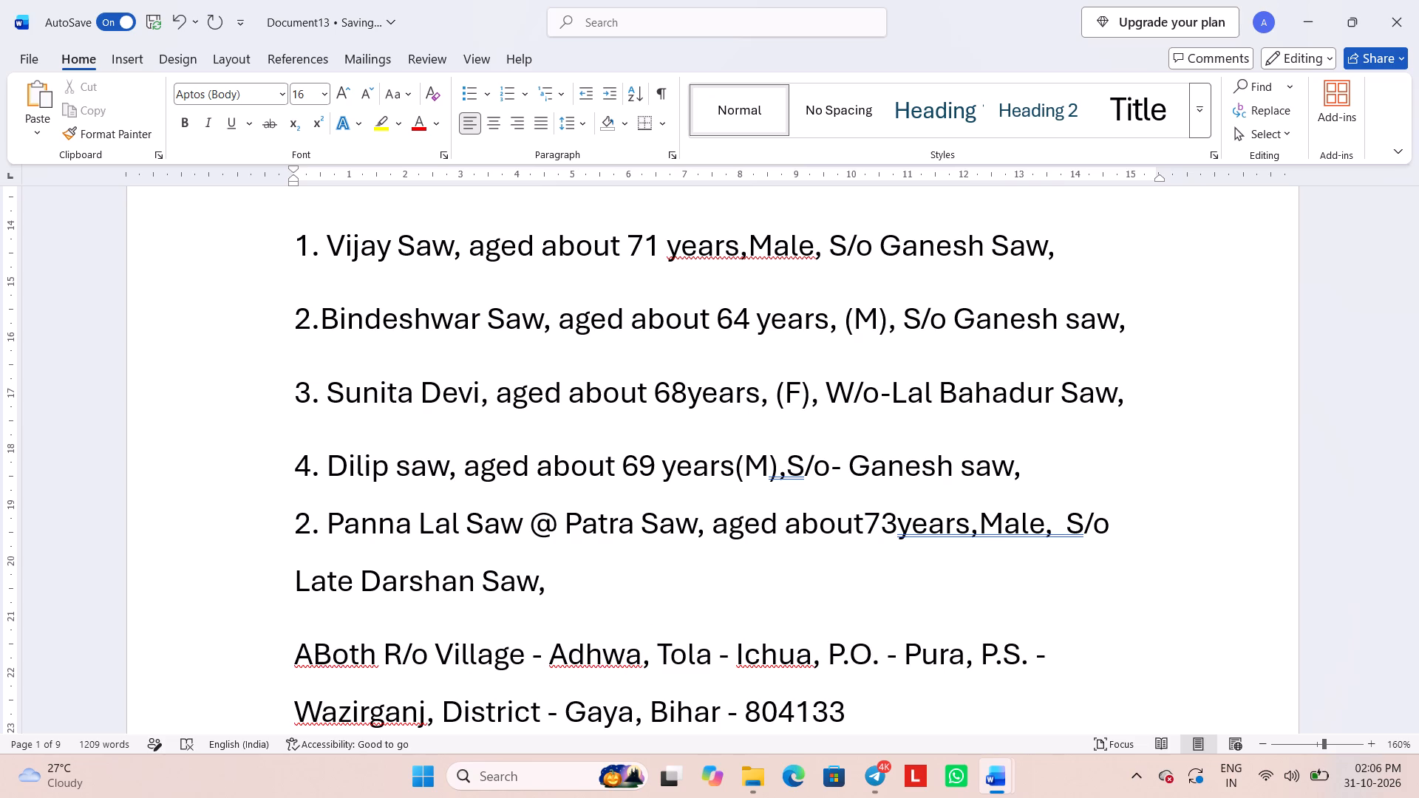
text(ll)
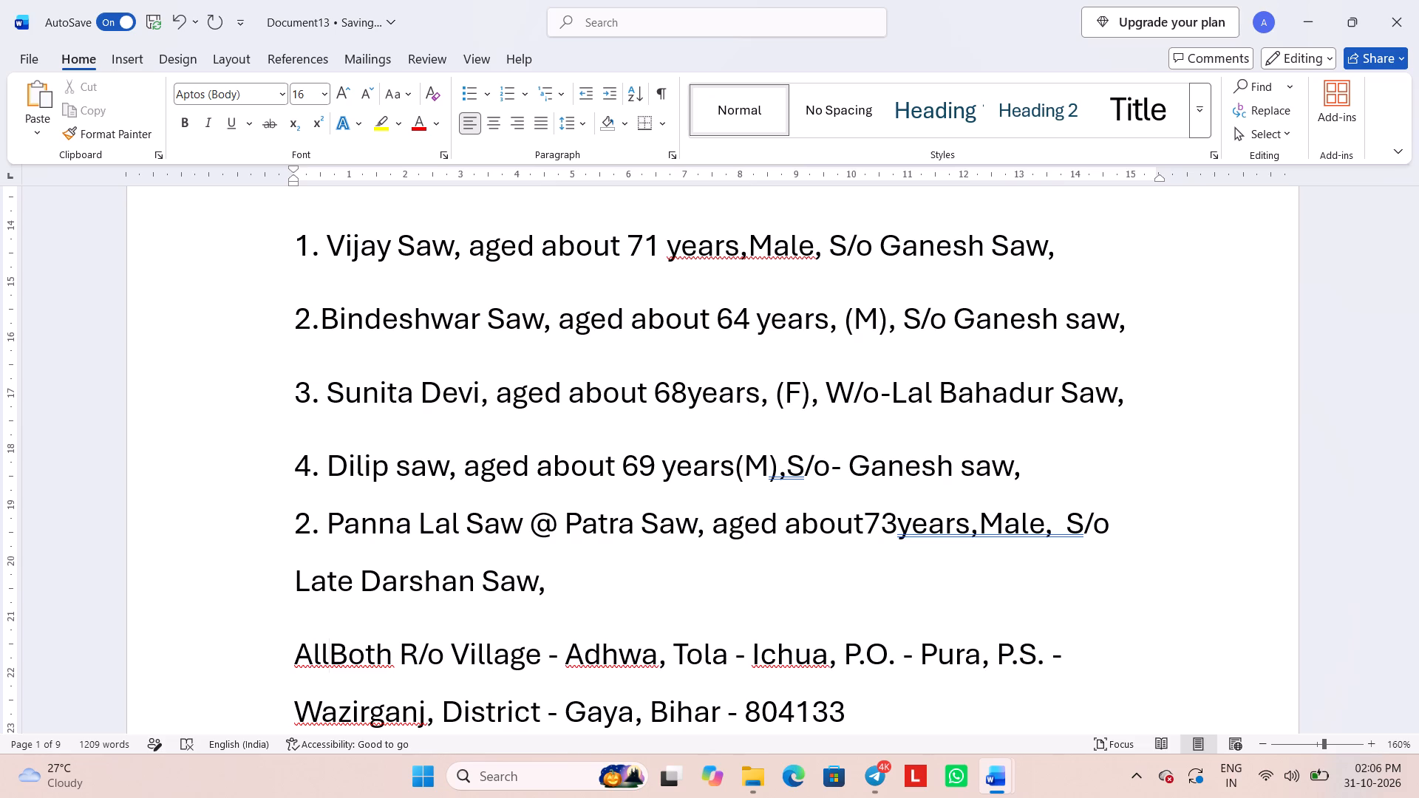
key(Delete)
key(Delete)
key(Delete)
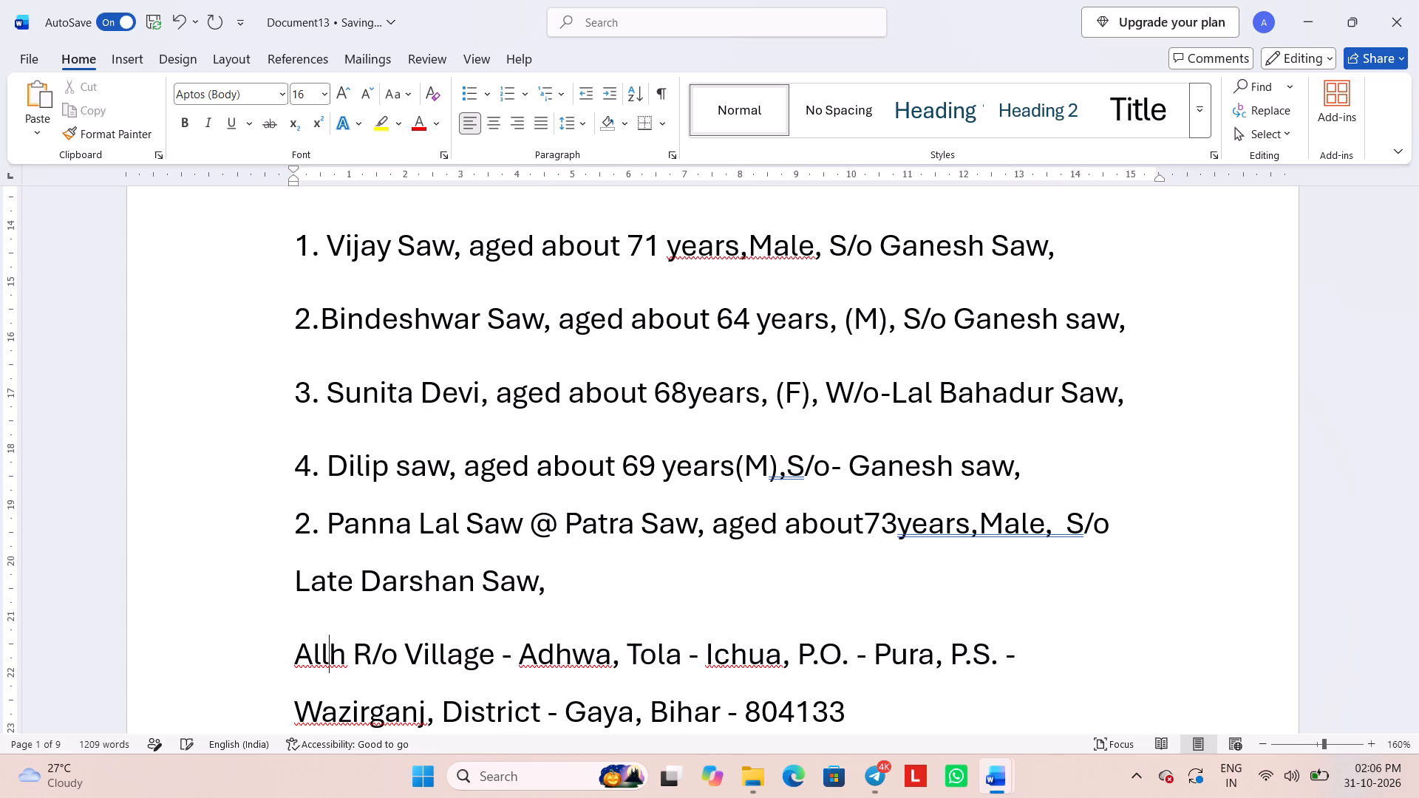
key(Delete)
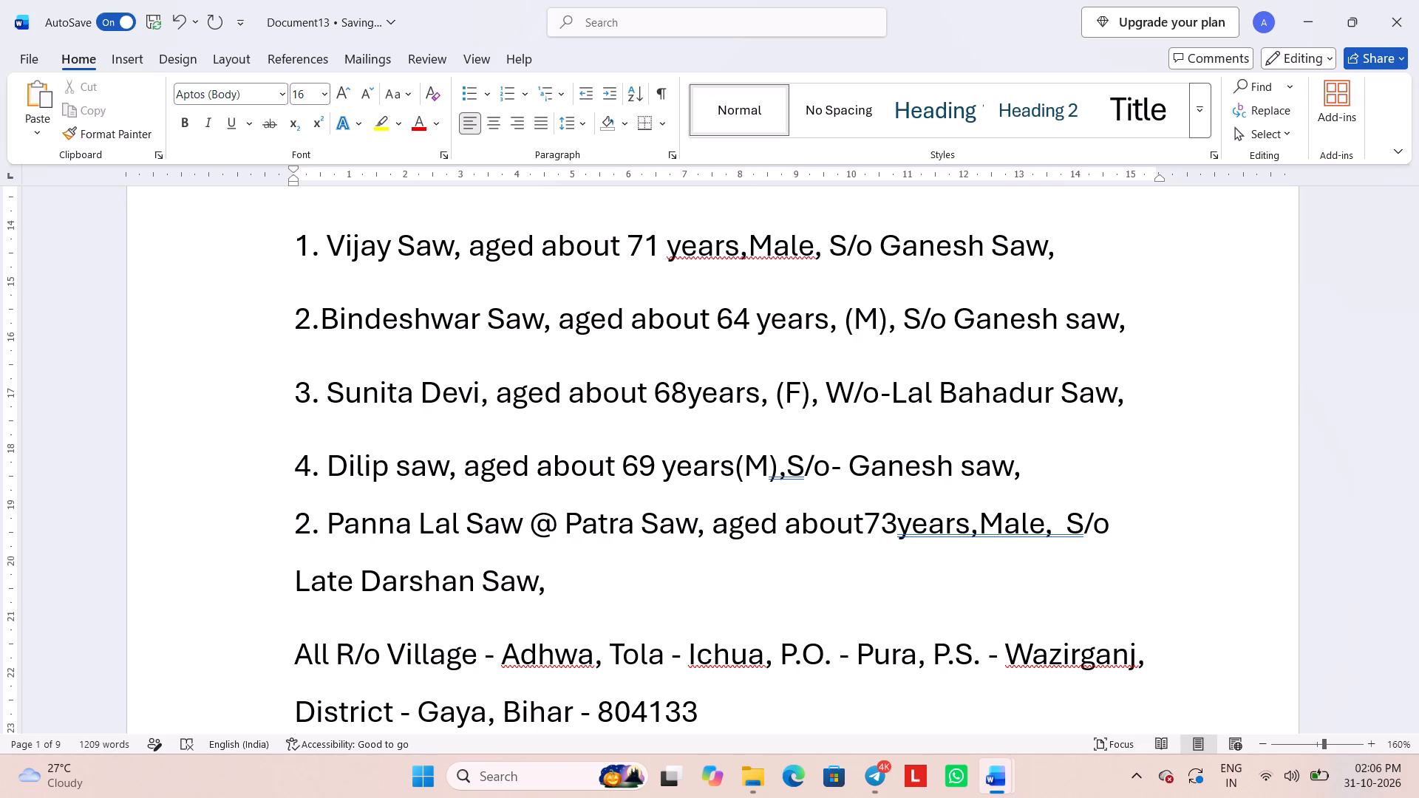
Remove the existing village name and the "Tola -" label from the shared address so the tola name directly follows "Village -".
click(501, 652)
key(Delete)
key(Delete)
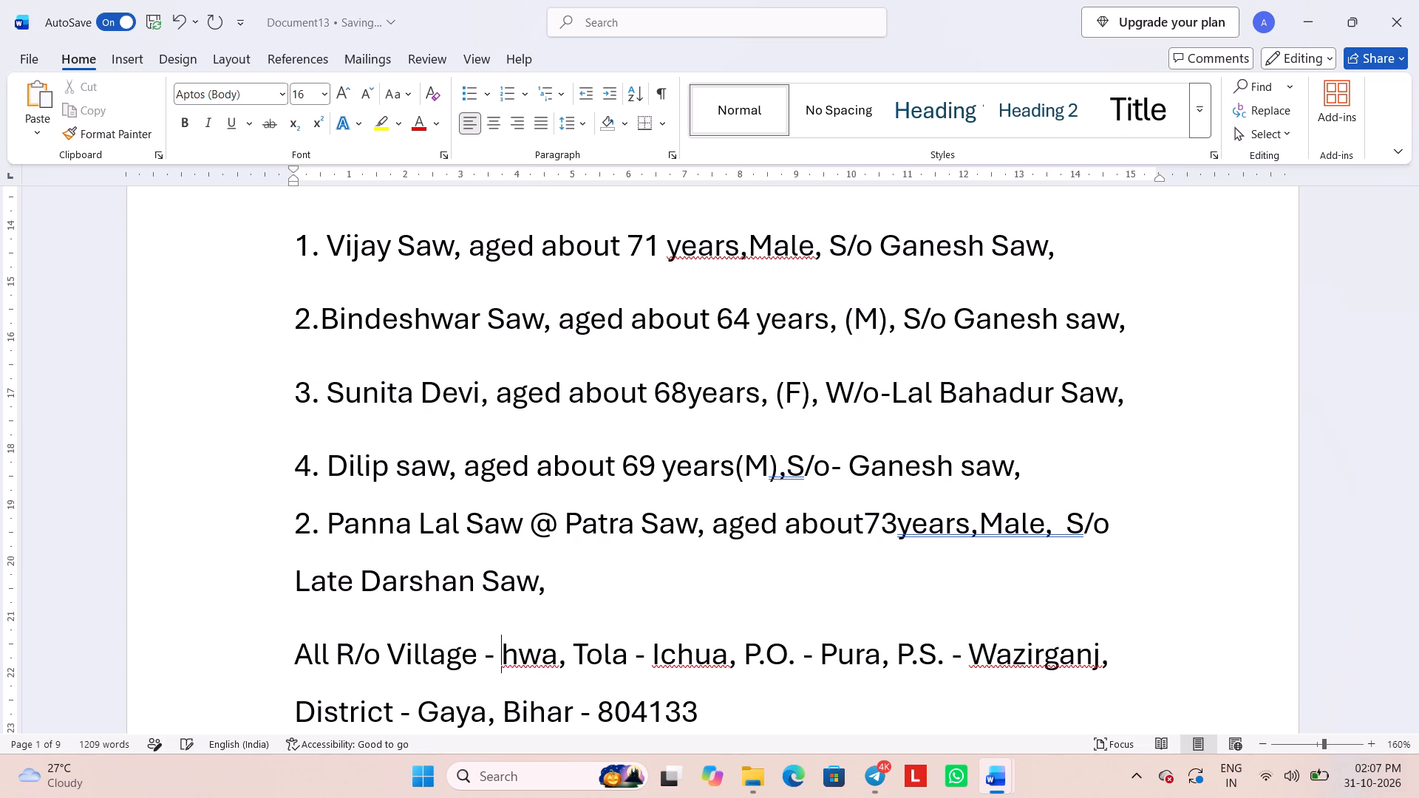
key(Delete)
key(Delete)
key(Delete)
key(Delete)
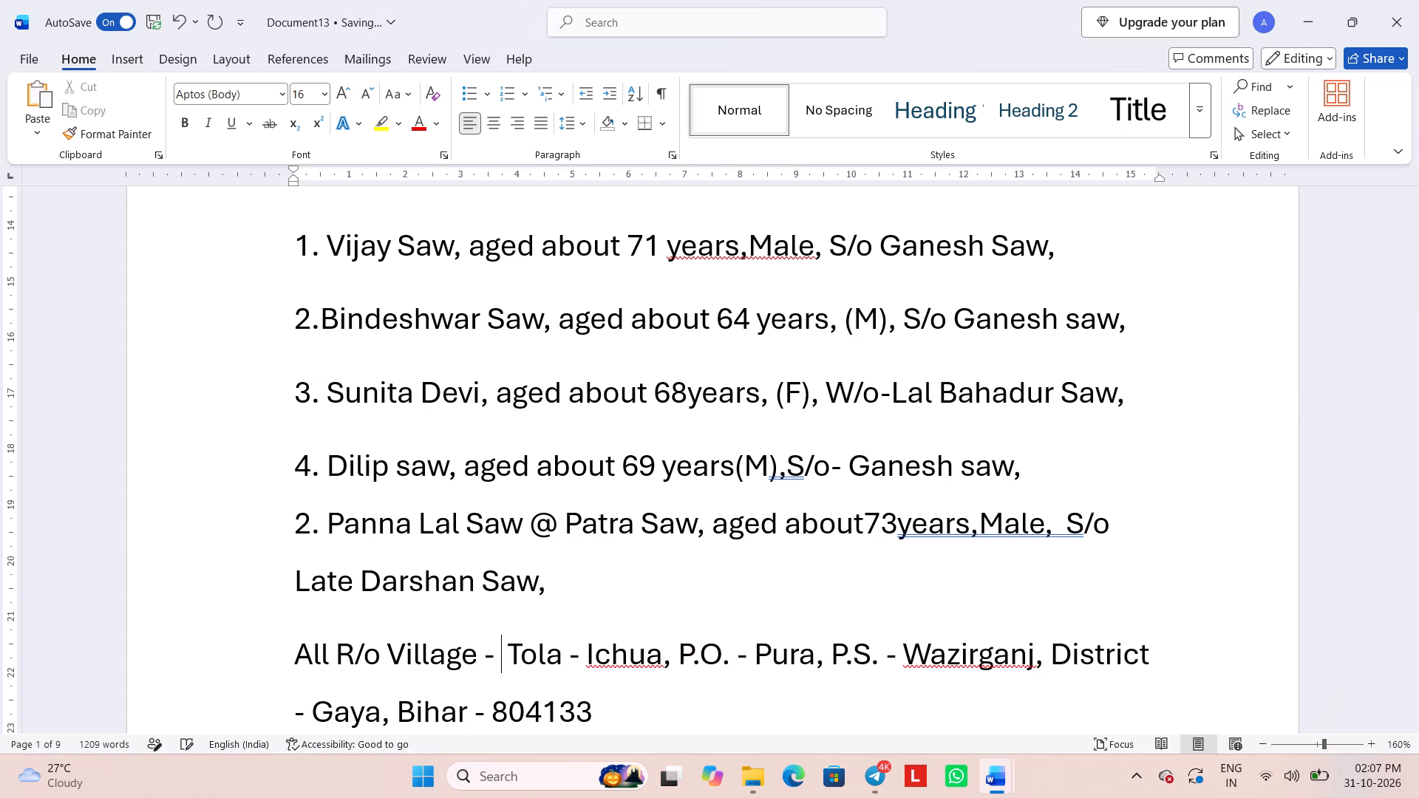
key(Delete)
key(Delete)
key(Delete)
key(Delete)
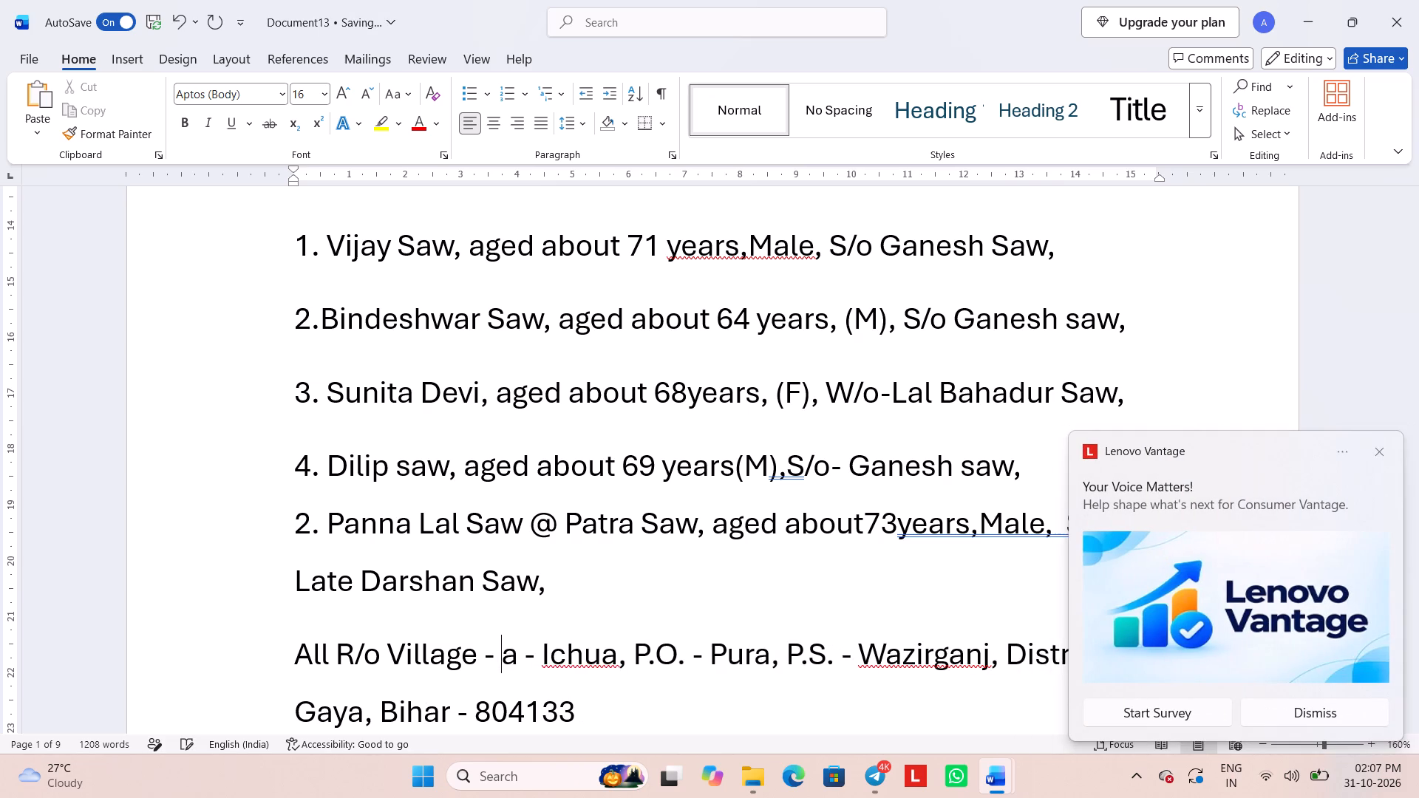
key(Delete)
key(Delete)
key(Delete)
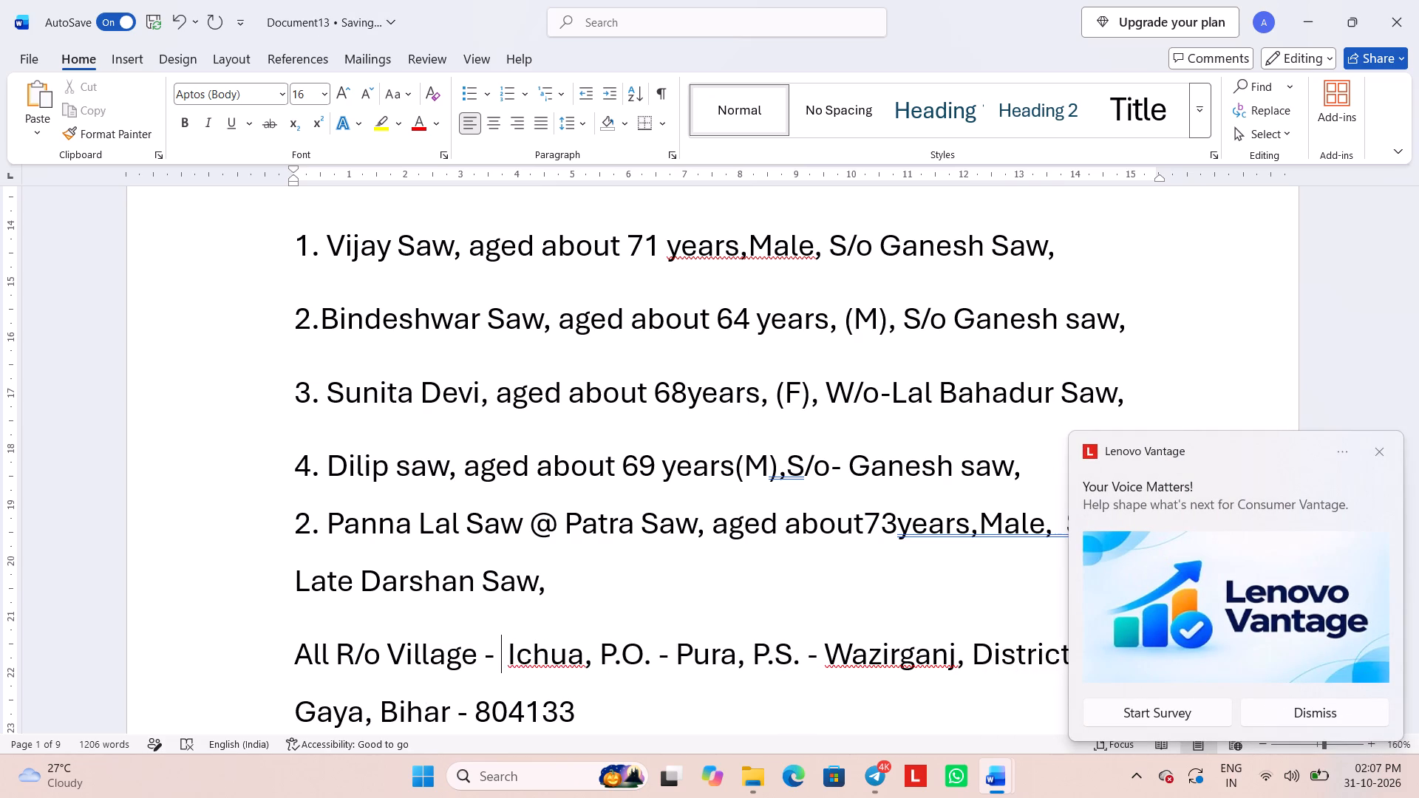
key(Delete)
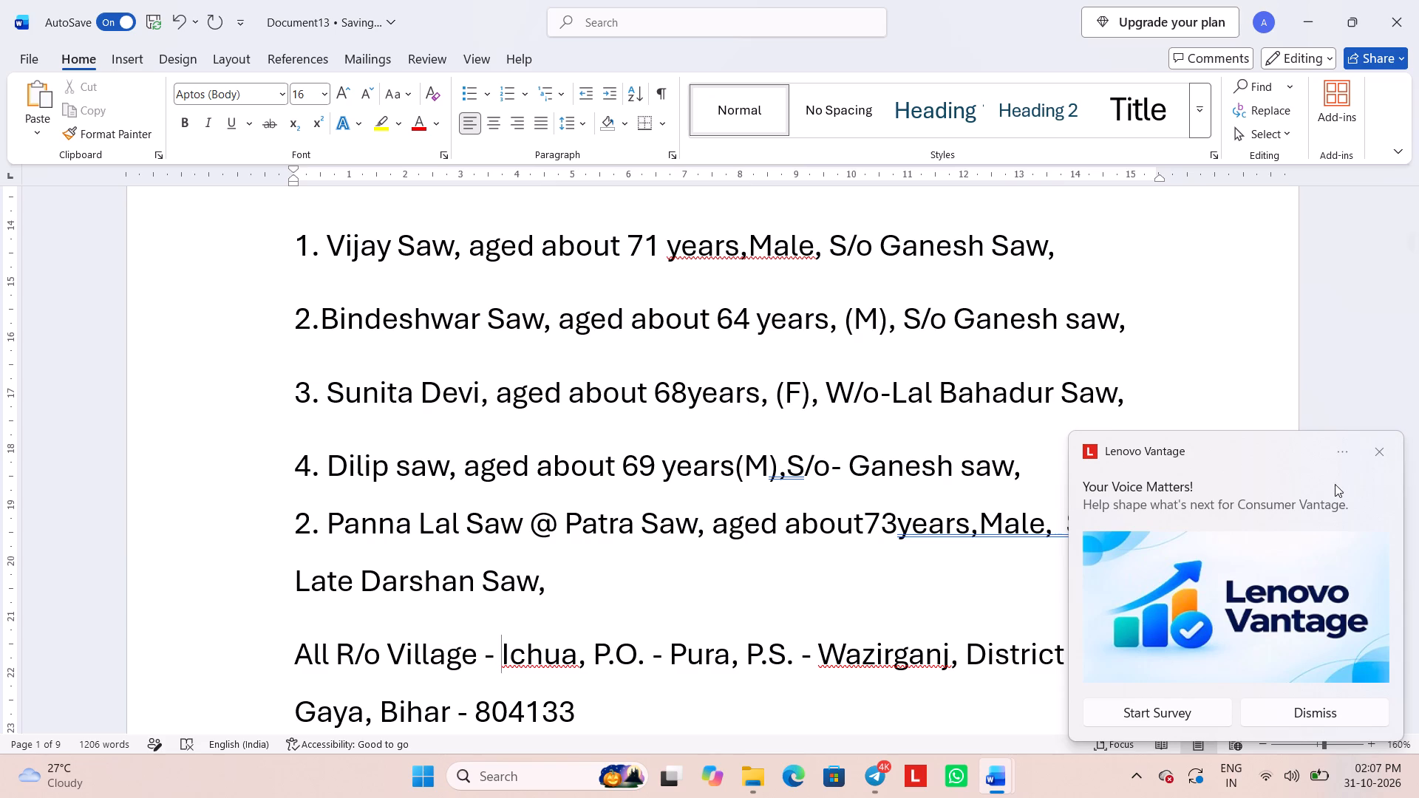
Dismiss the Lenovo Vantage survey notification covering the document.
click(1386, 451)
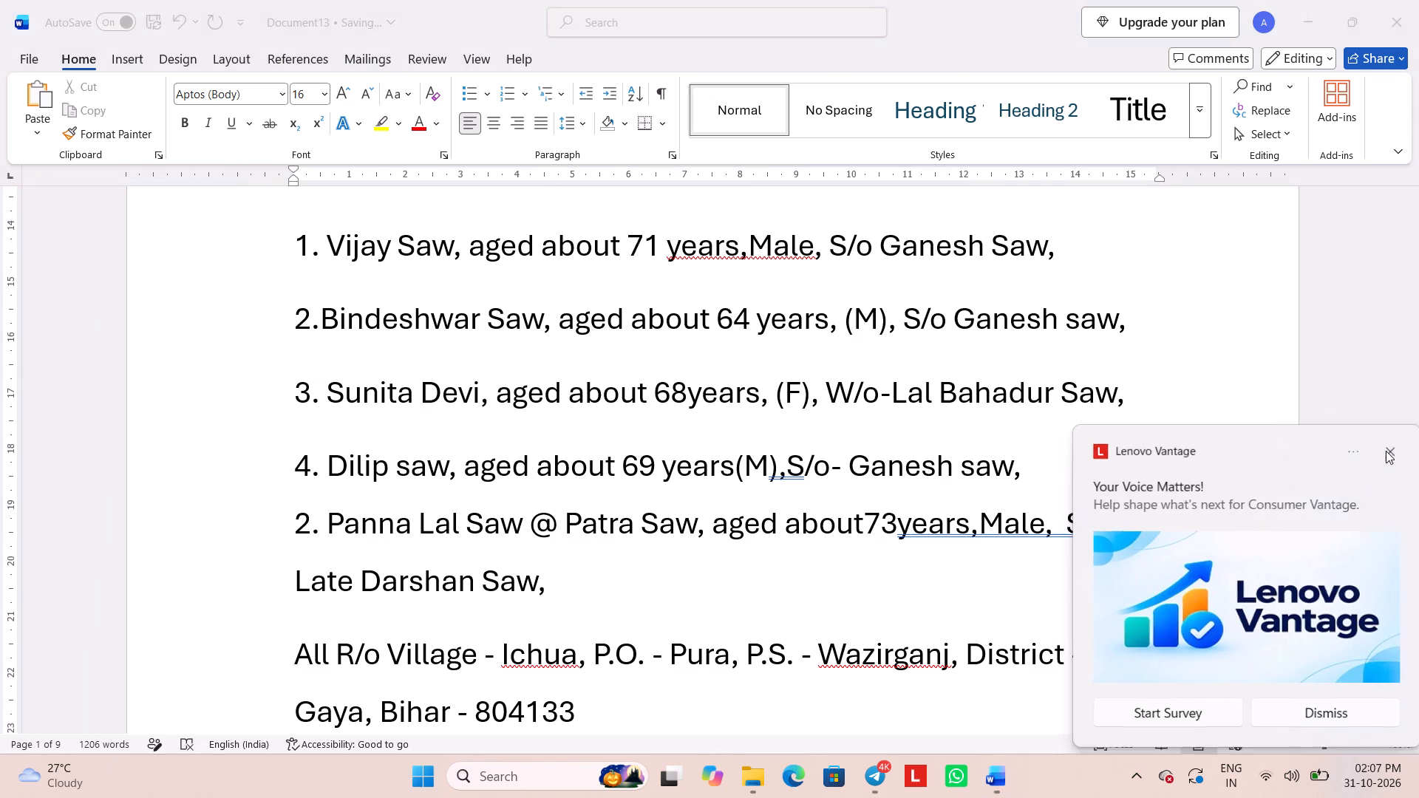
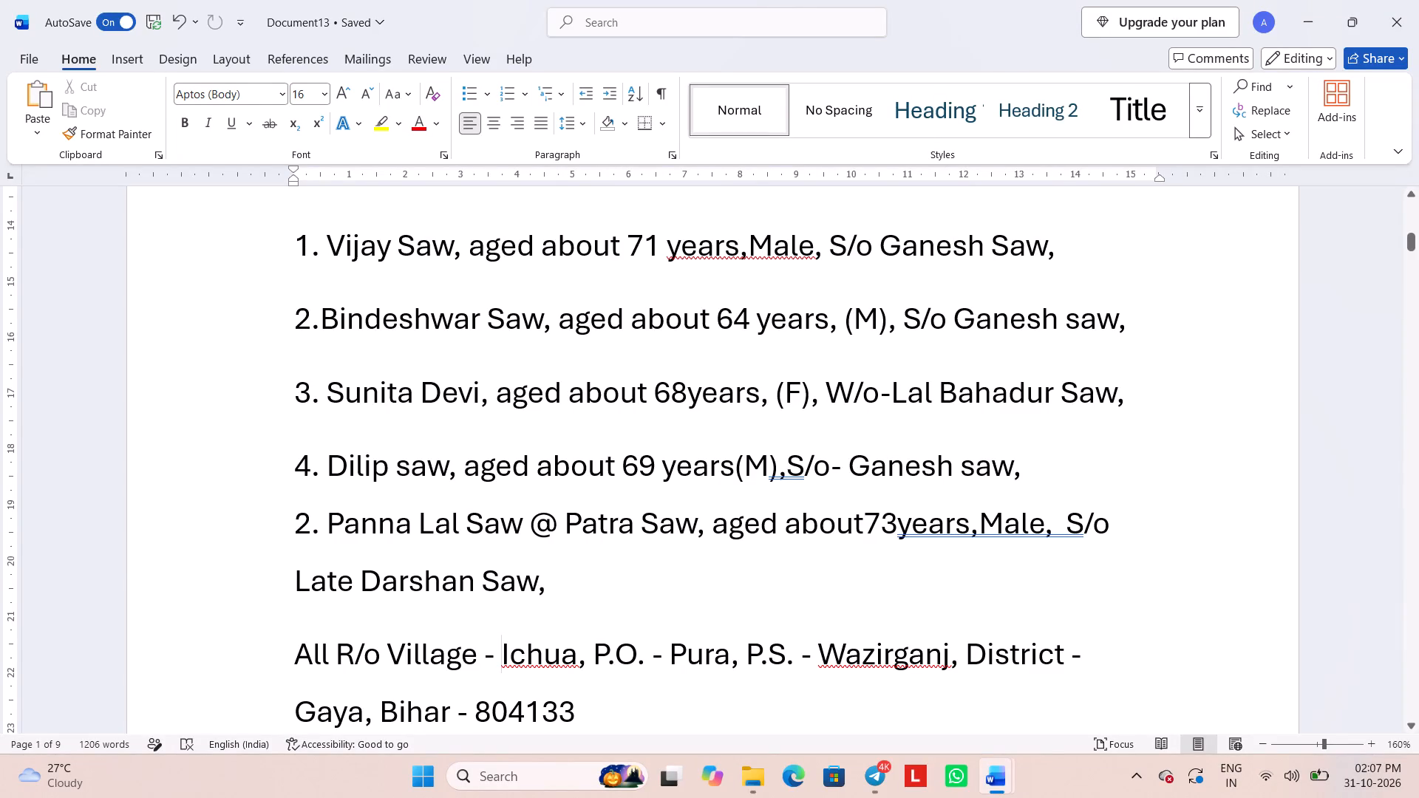
Remove the extra space before "S/o" in the last petitioner's entry.
click(1052, 530)
key(Delete)
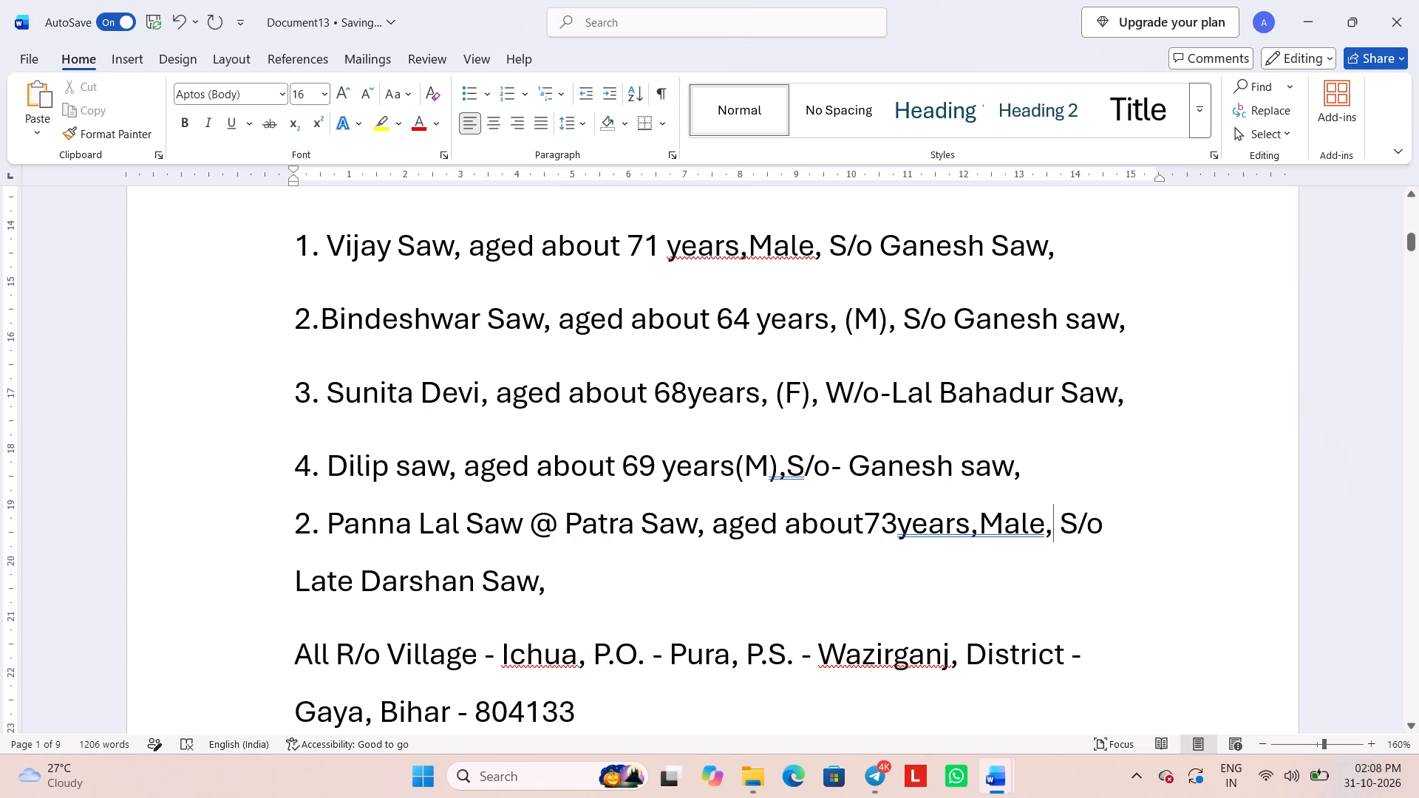
Dismiss the Lenovo Vantage update notification covering the document.
click(974, 533)
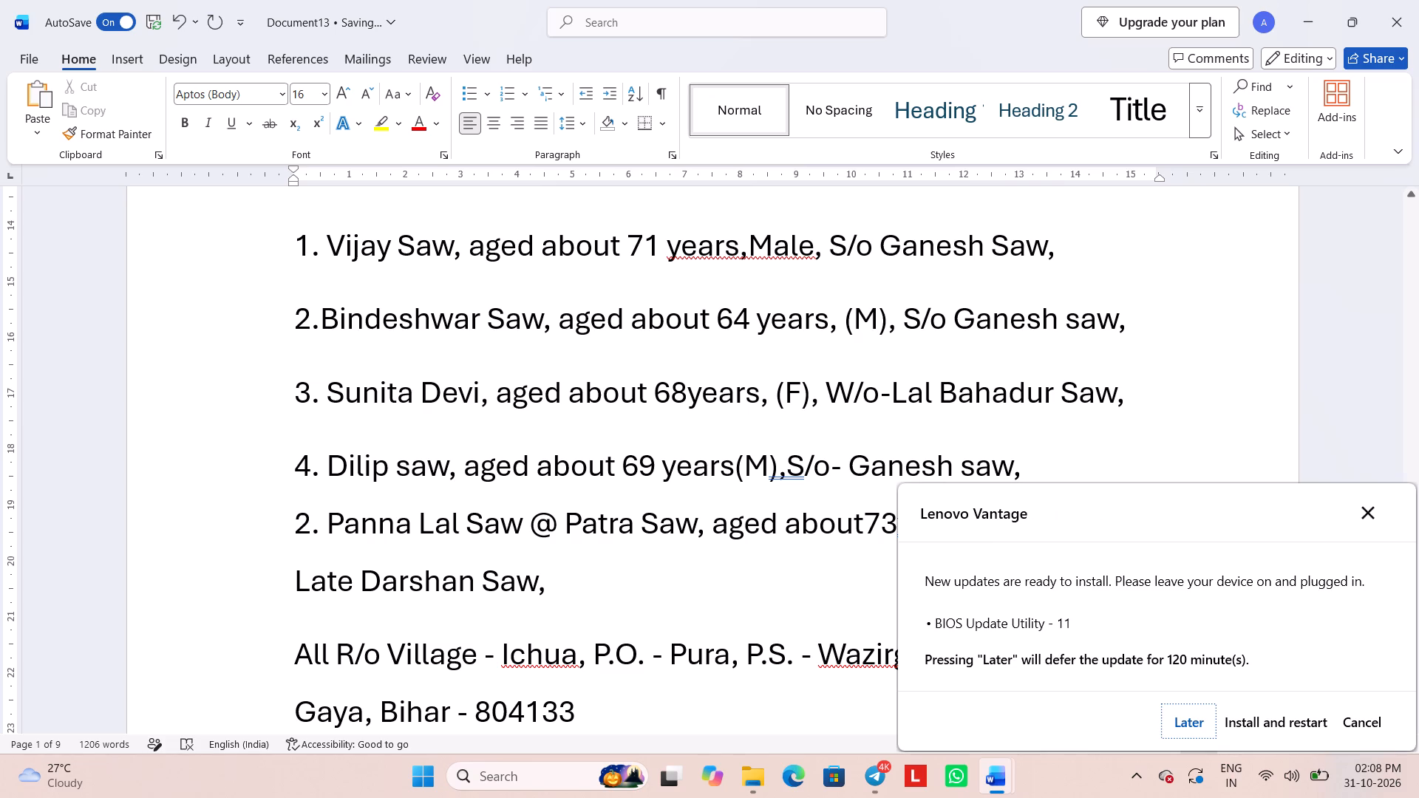
click(1147, 305)
click(1344, 427)
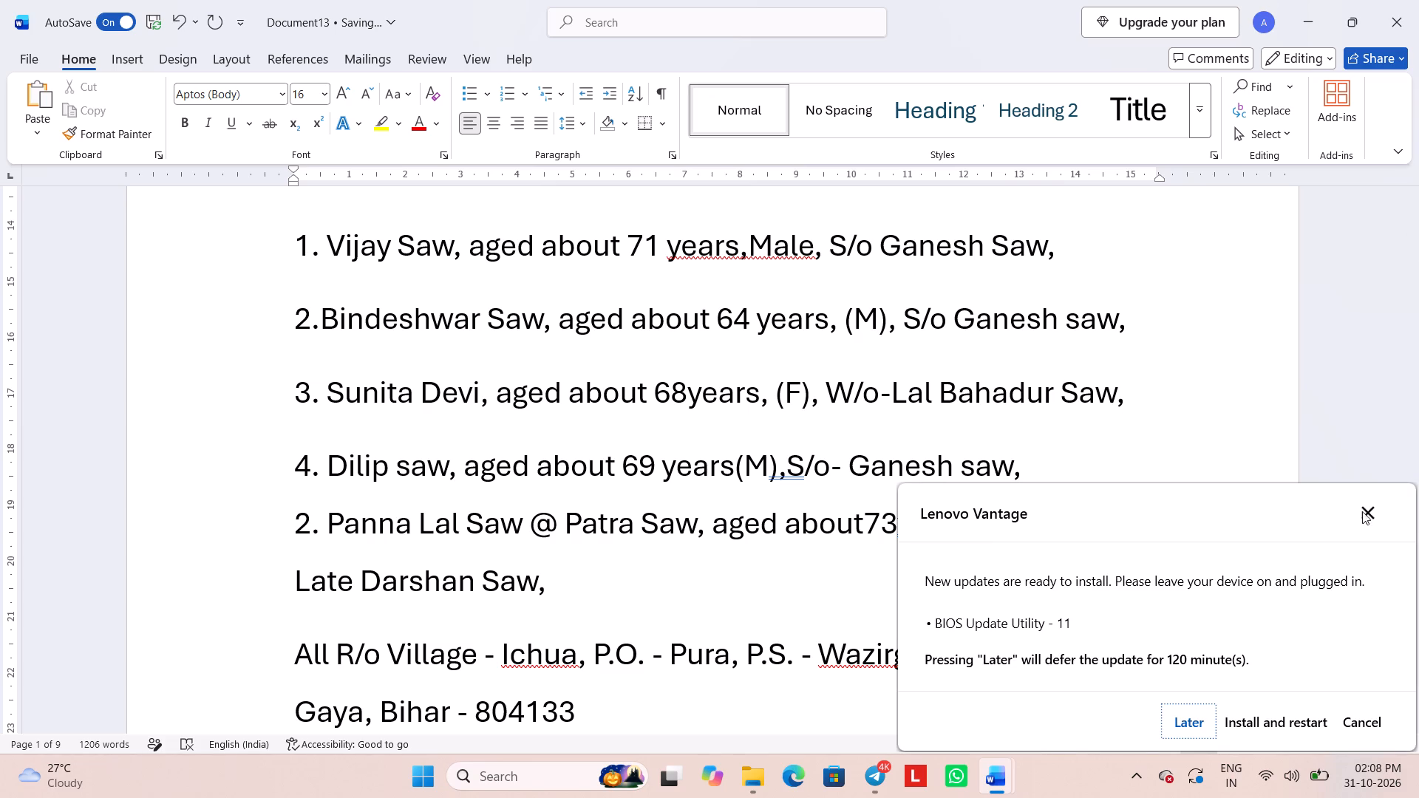
click(1368, 511)
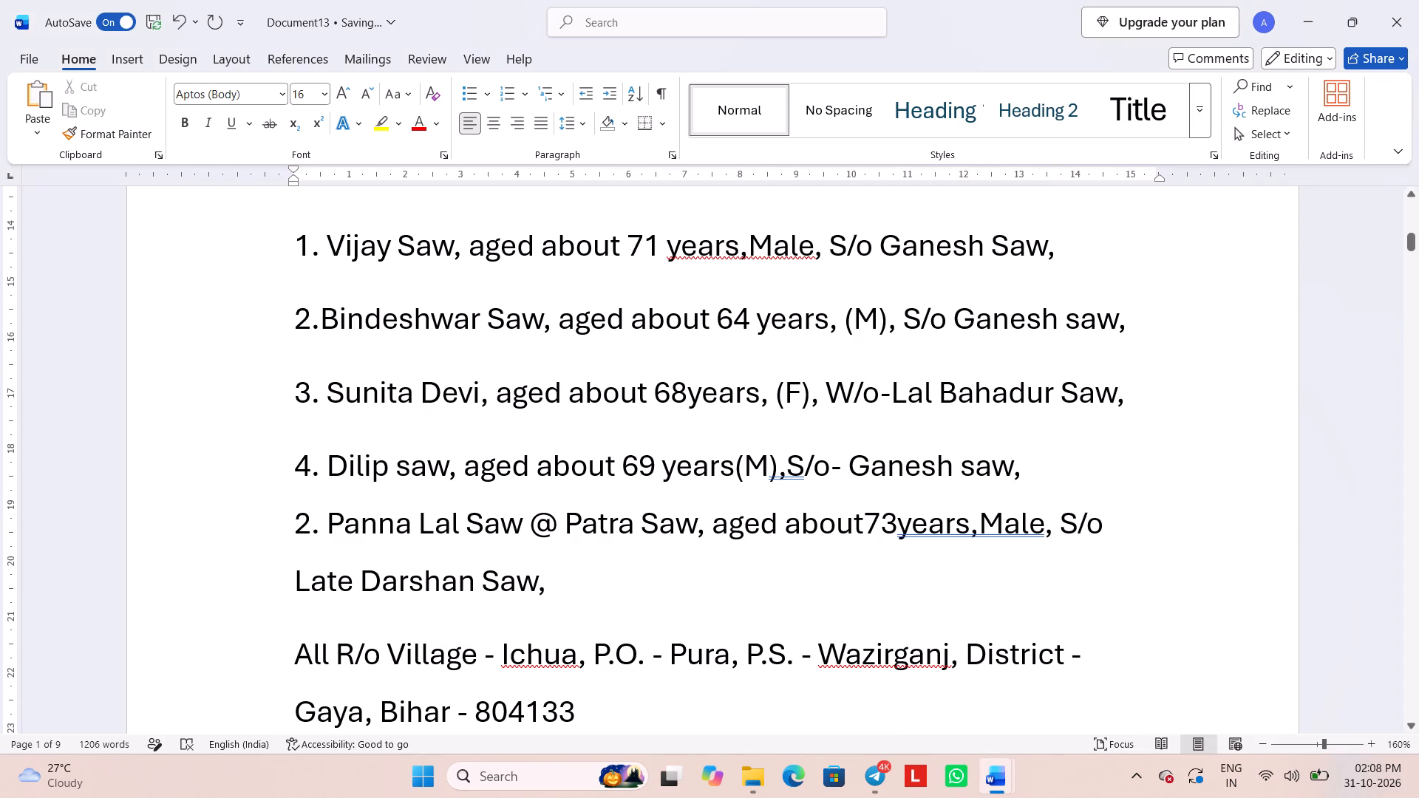
Insert a space before "Male" in the last petitioner's entry.
click(978, 529)
key(space)
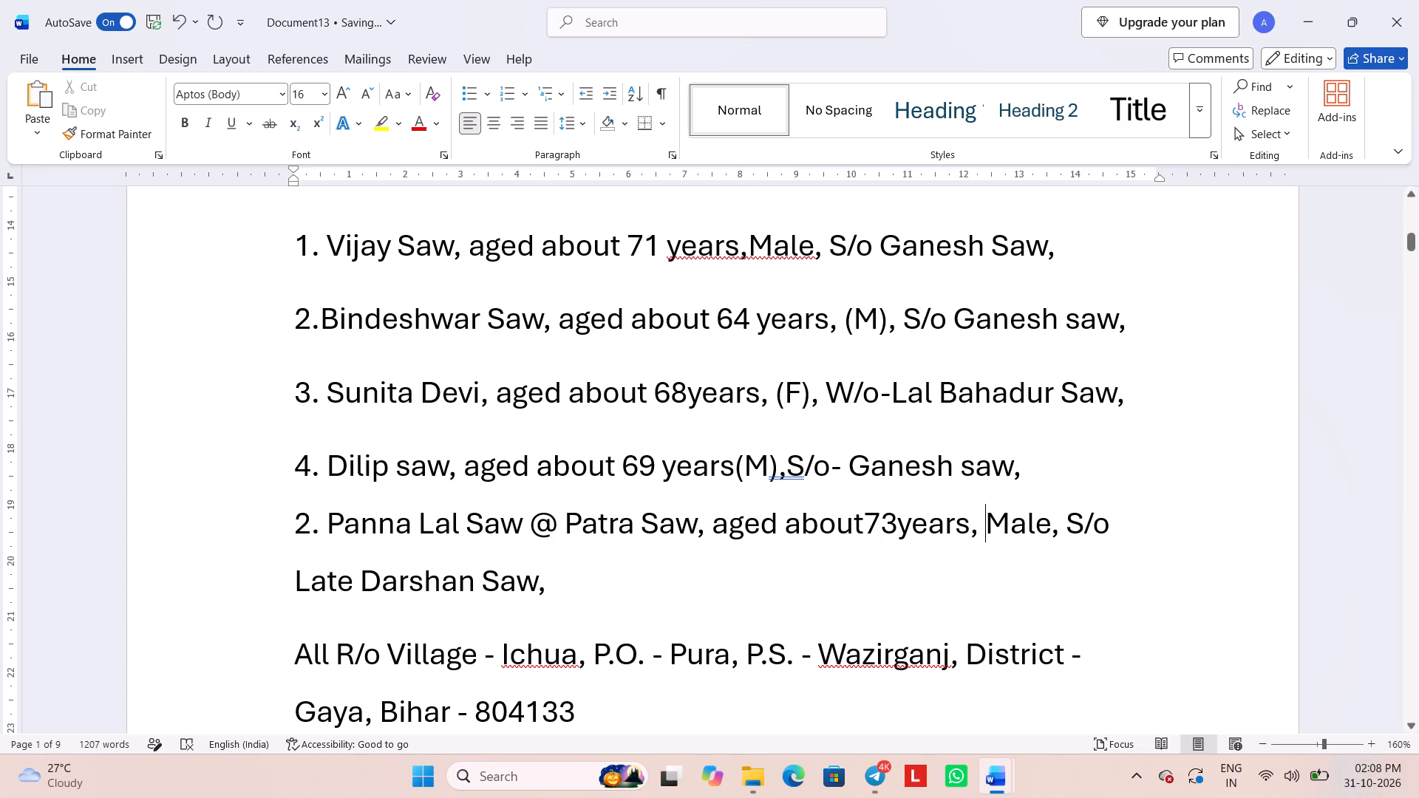
Insert a space before "S/o" in the fourth petitioner's entry.
click(784, 475)
key(space)
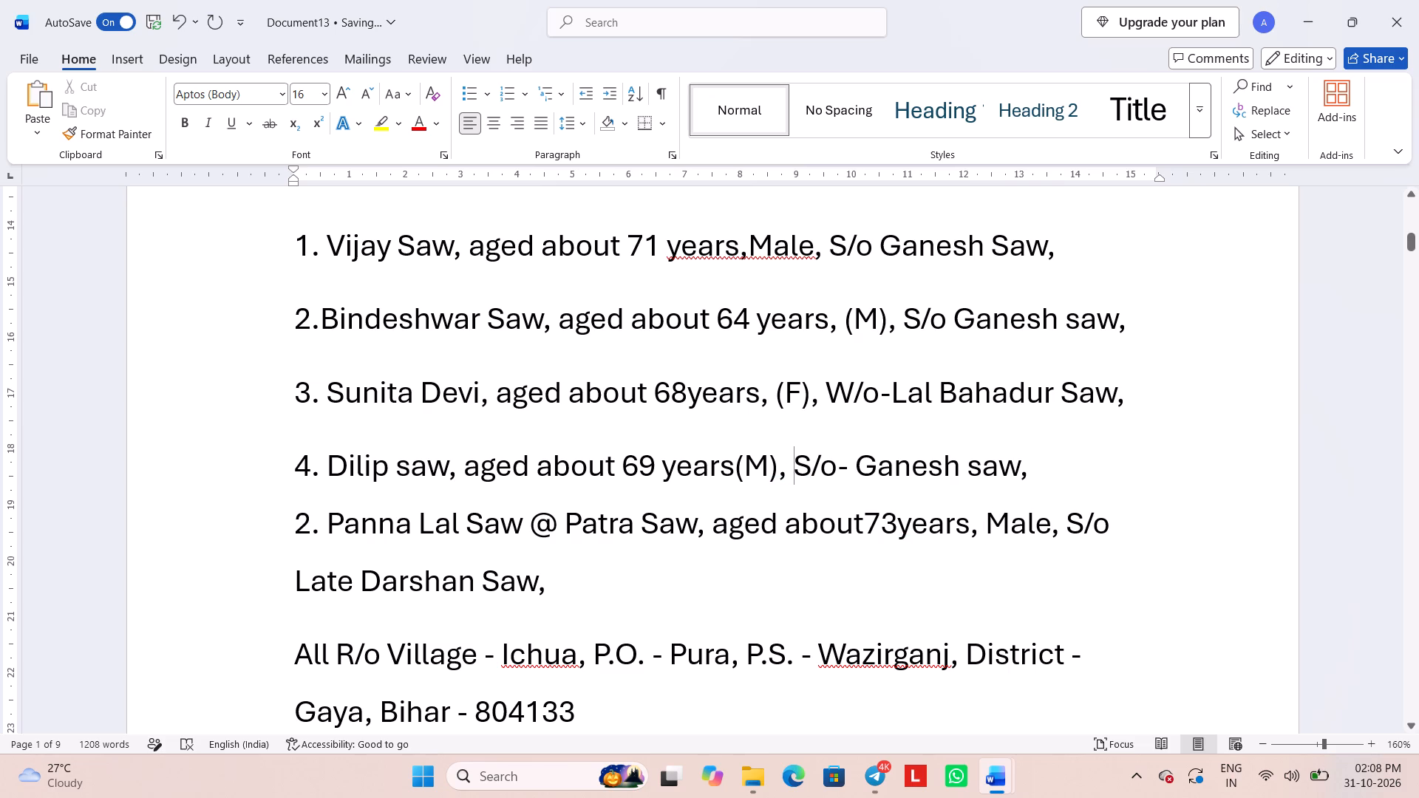
Delete the "P.O." label and post office name from the petitioners' shared address so "P.S." directly follows the village name.
scroll(752, 586, down, 1)
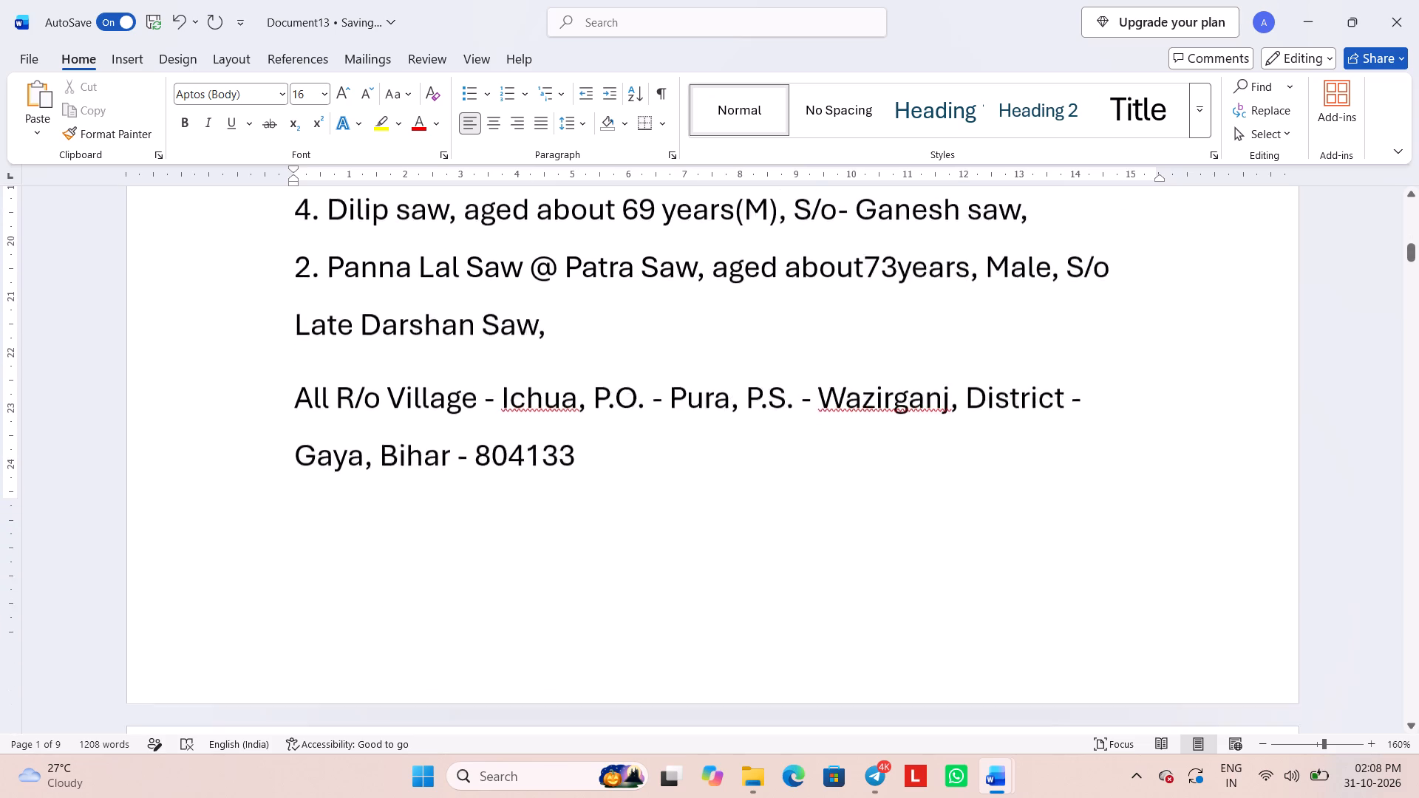
scroll(752, 586, down, 1)
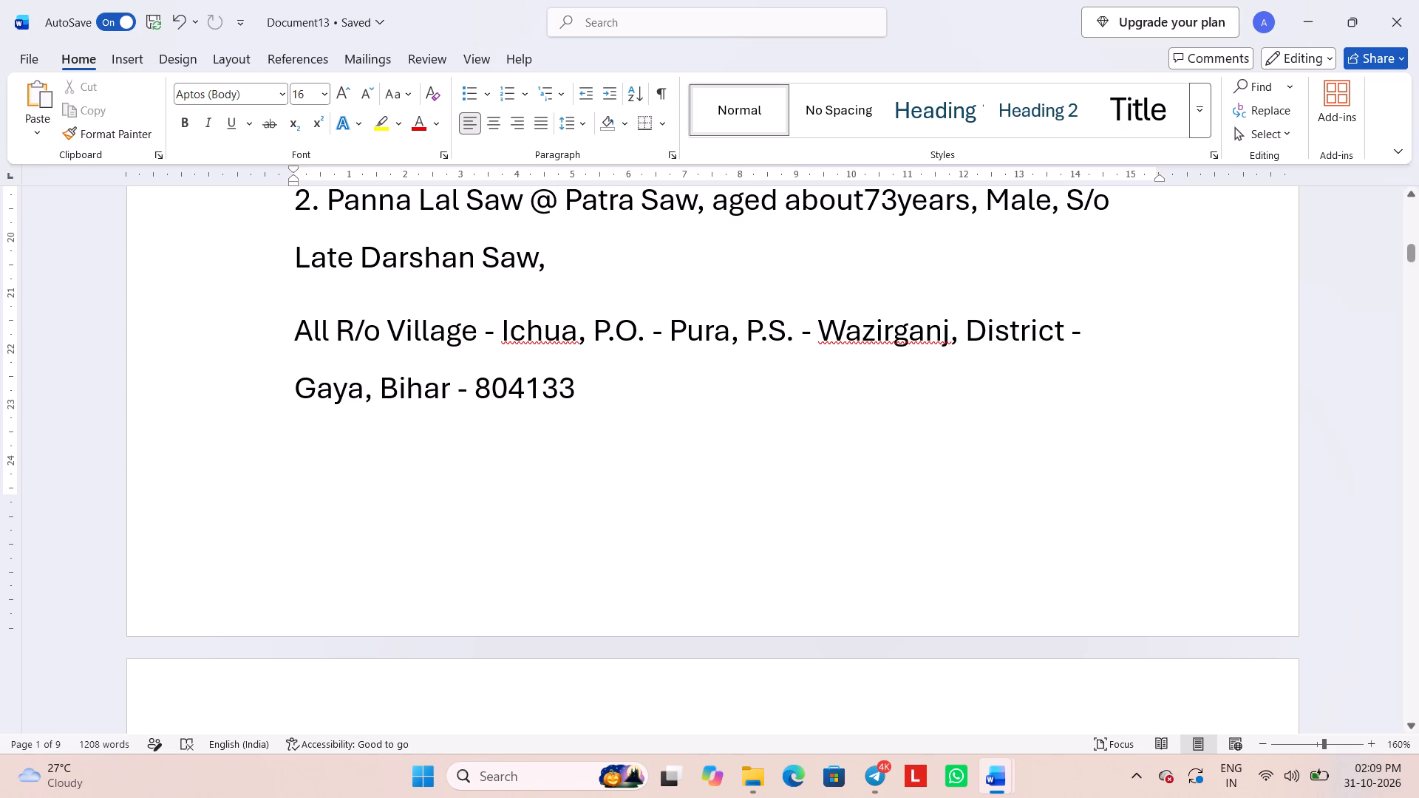
click(735, 339)
key(BackSpace)
key(BackSpace)
key(BackSpace)
key(BackSpace)
key(BackSpace)
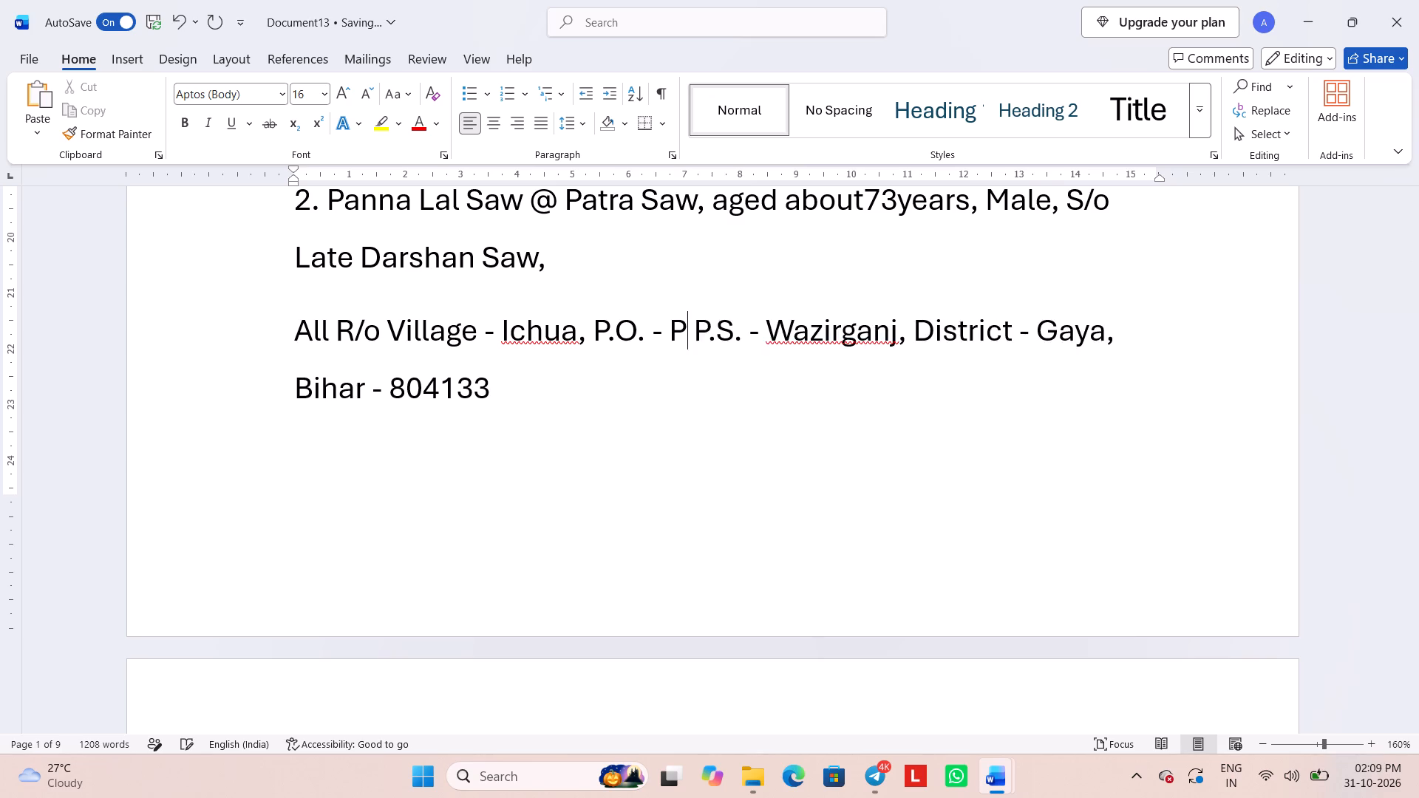
key(BackSpace)
key(BackSpace)
key(BackSpace)
key(BackSpace)
key(BackSpace)
key(BackSpace)
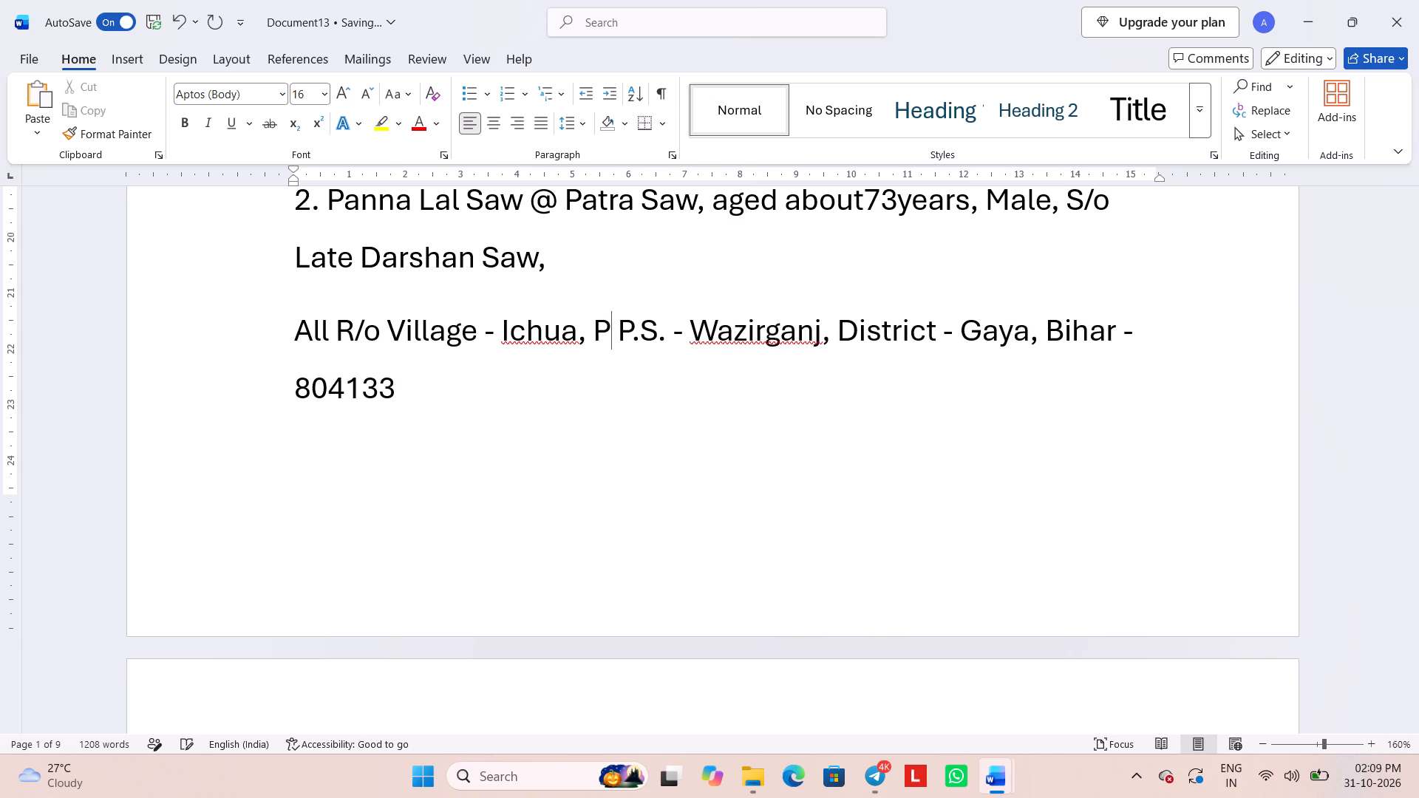
key(BackSpace)
key(BackSpace)
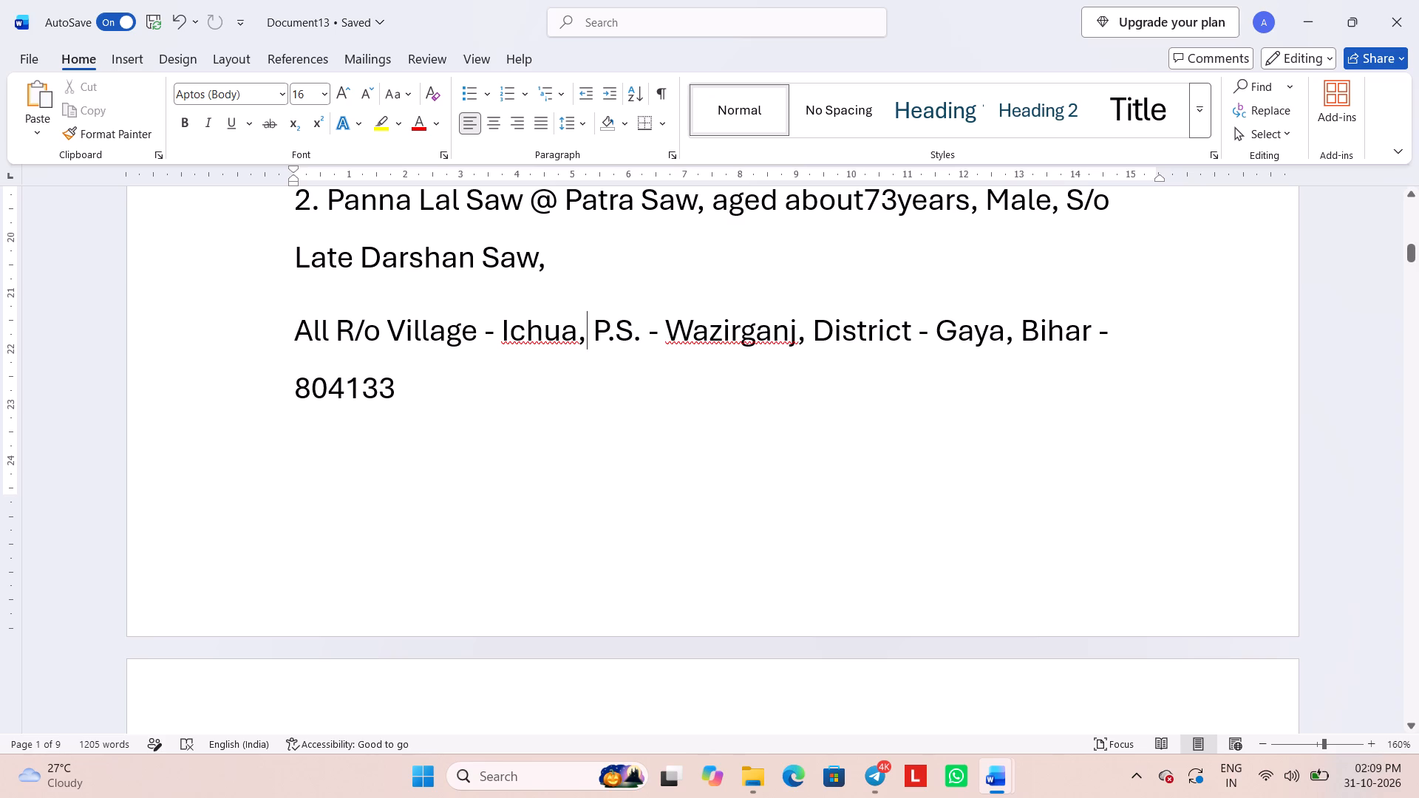
Delete the postal code and its dash from the shared address, ending the line with a period after the state name.
click(397, 386)
key(BackSpace)
key(BackSpace)
key(BackSpace)
key(BackSpace)
key(BackSpace)
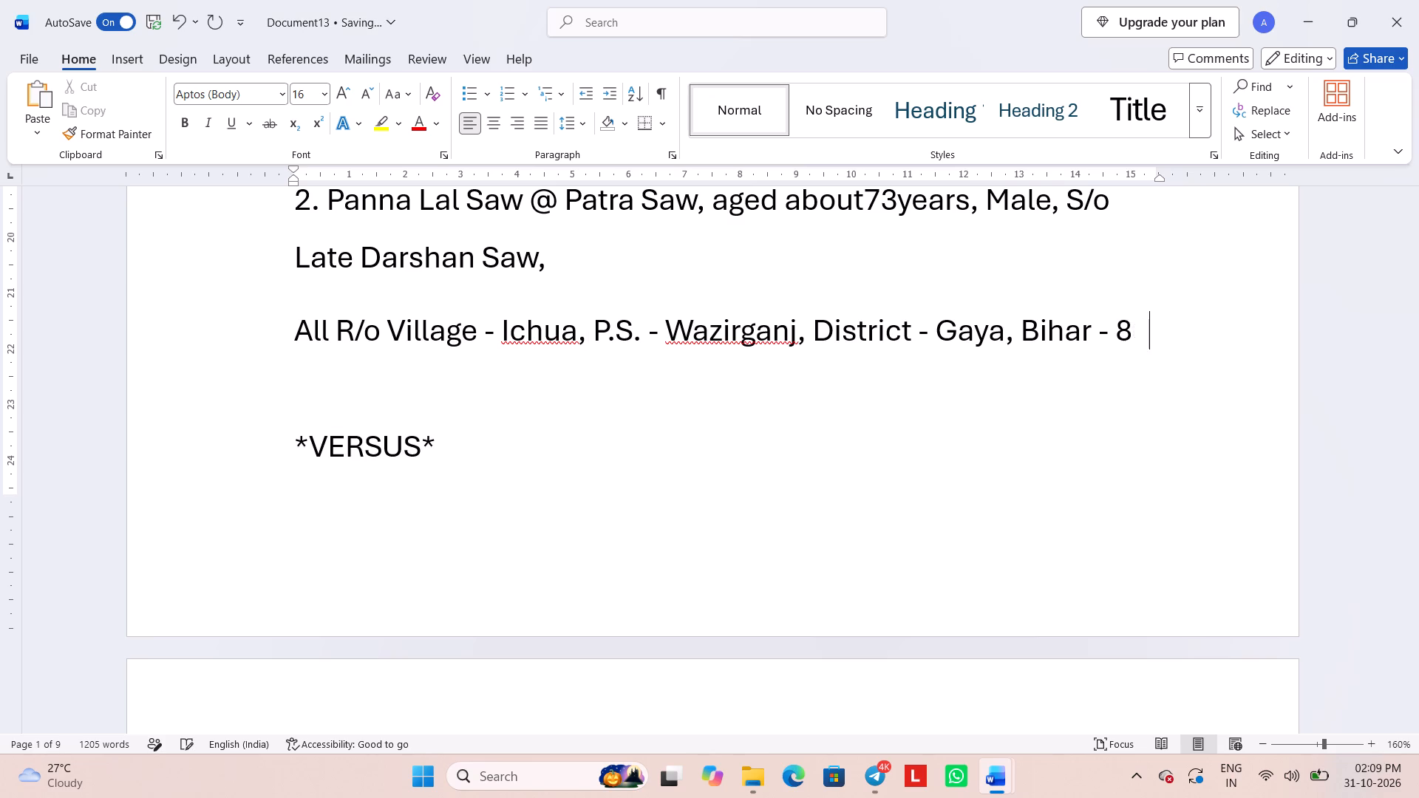
key(BackSpace)
key(BackSpace)
key(BackSpace)
key(BackSpace)
key(period)
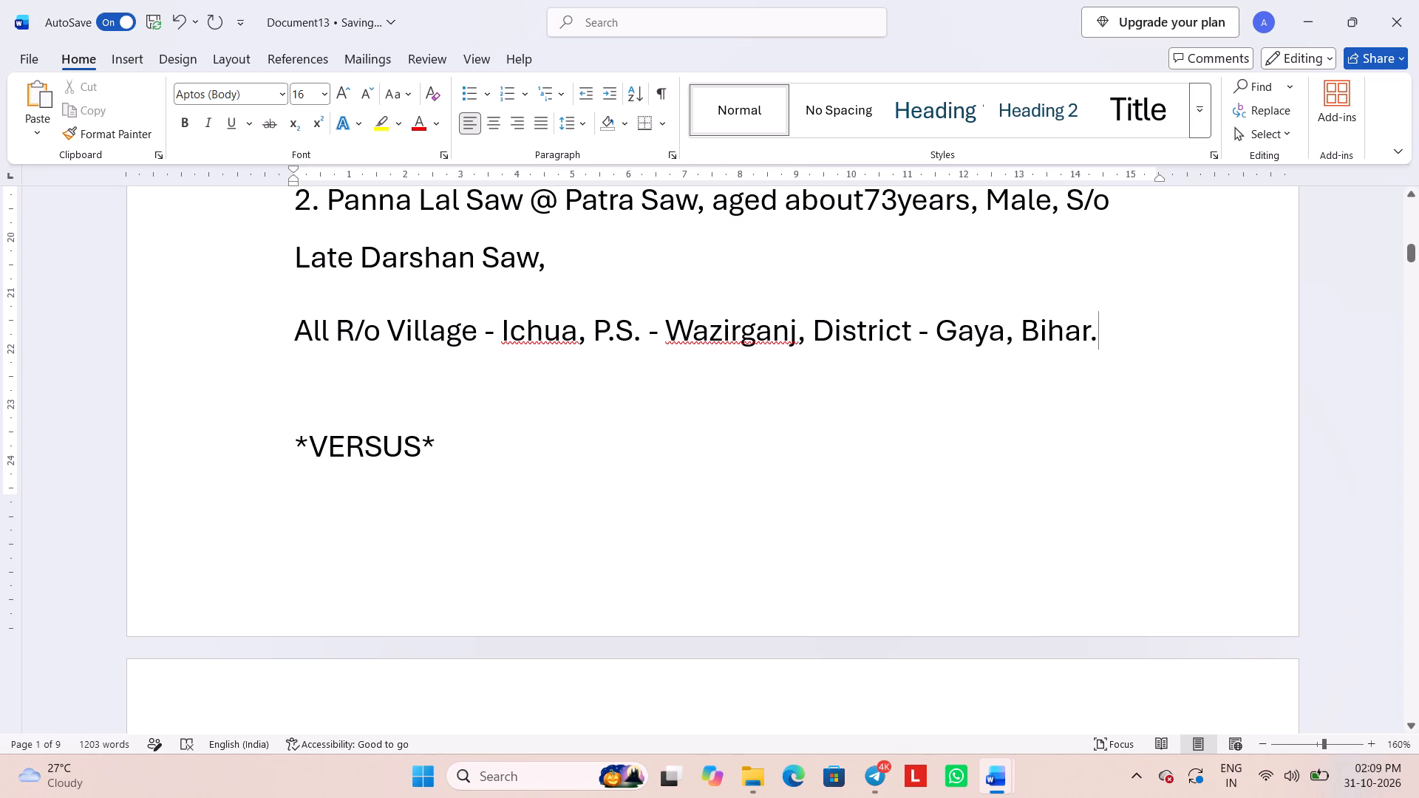
Remove the blank line above "*VERSUS*" and indent the heading with spaces to about the middle of the line.
key(Delete)
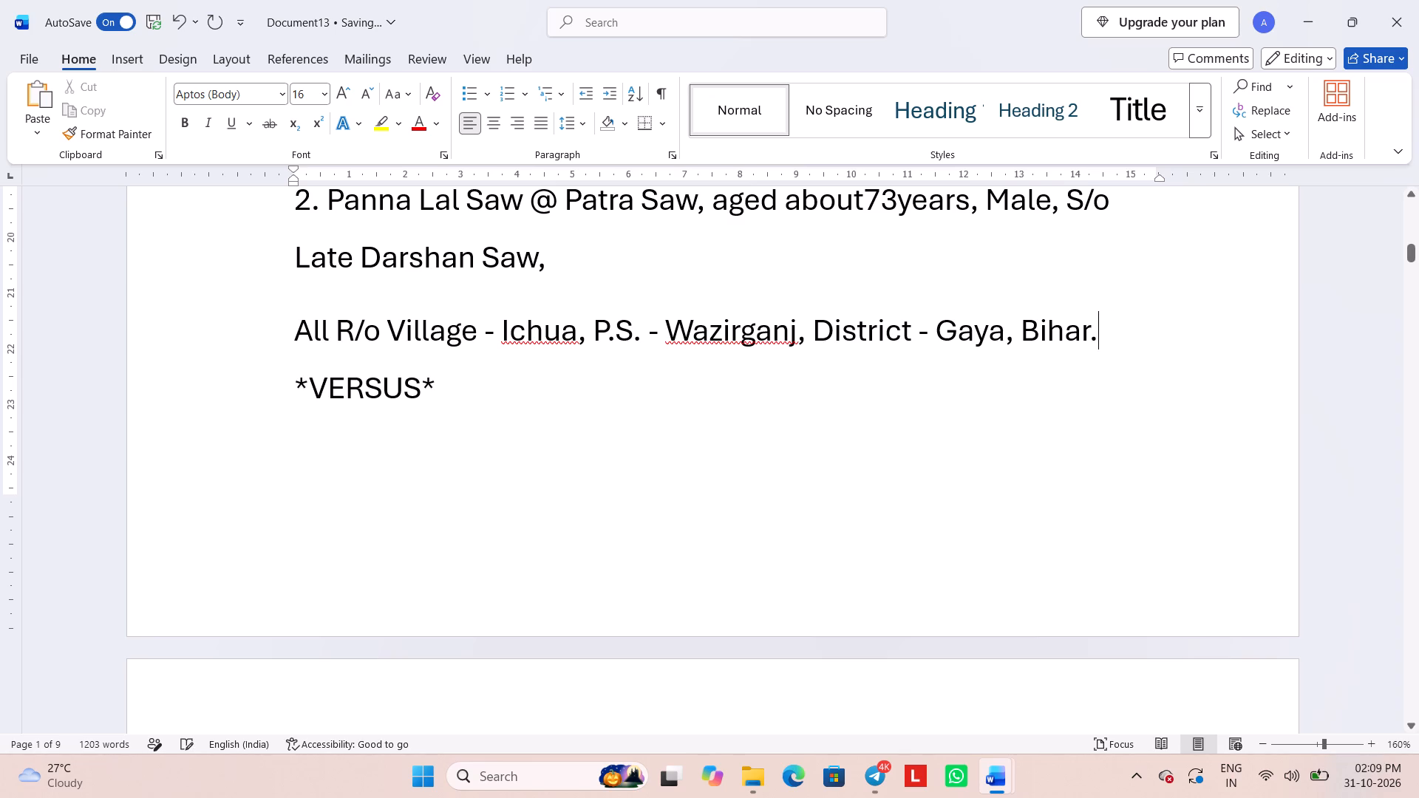
click(295, 380)
key(space)
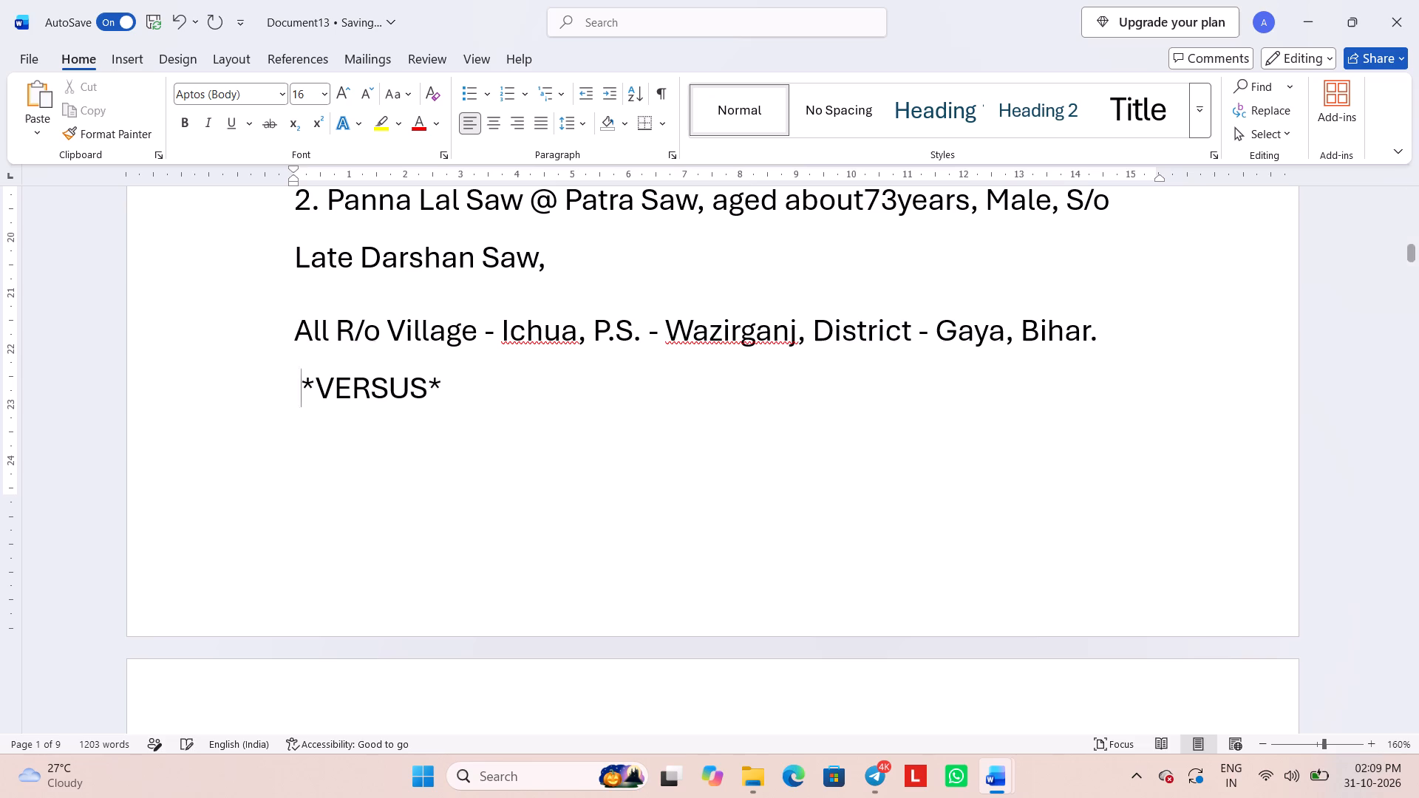
key(space)
key(space)
key(space)
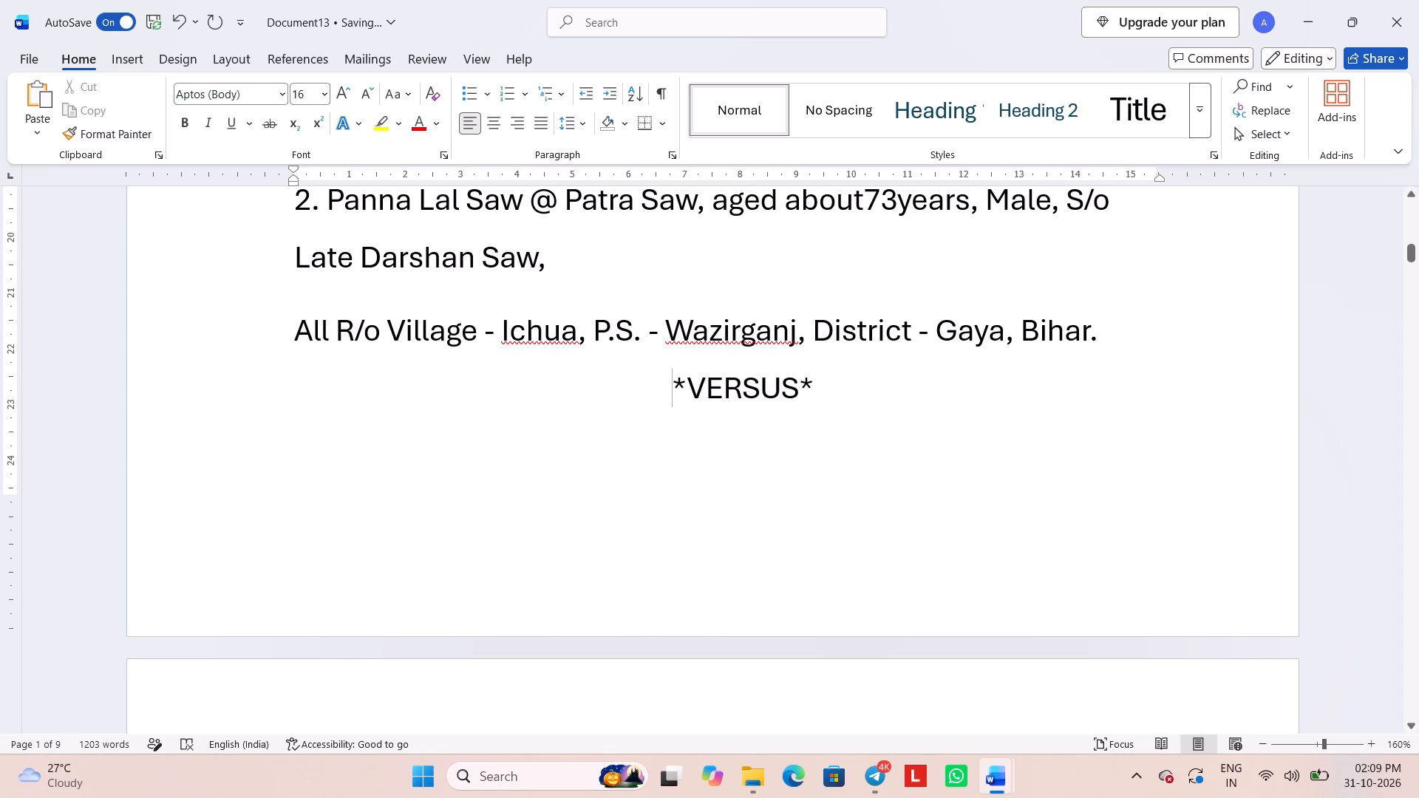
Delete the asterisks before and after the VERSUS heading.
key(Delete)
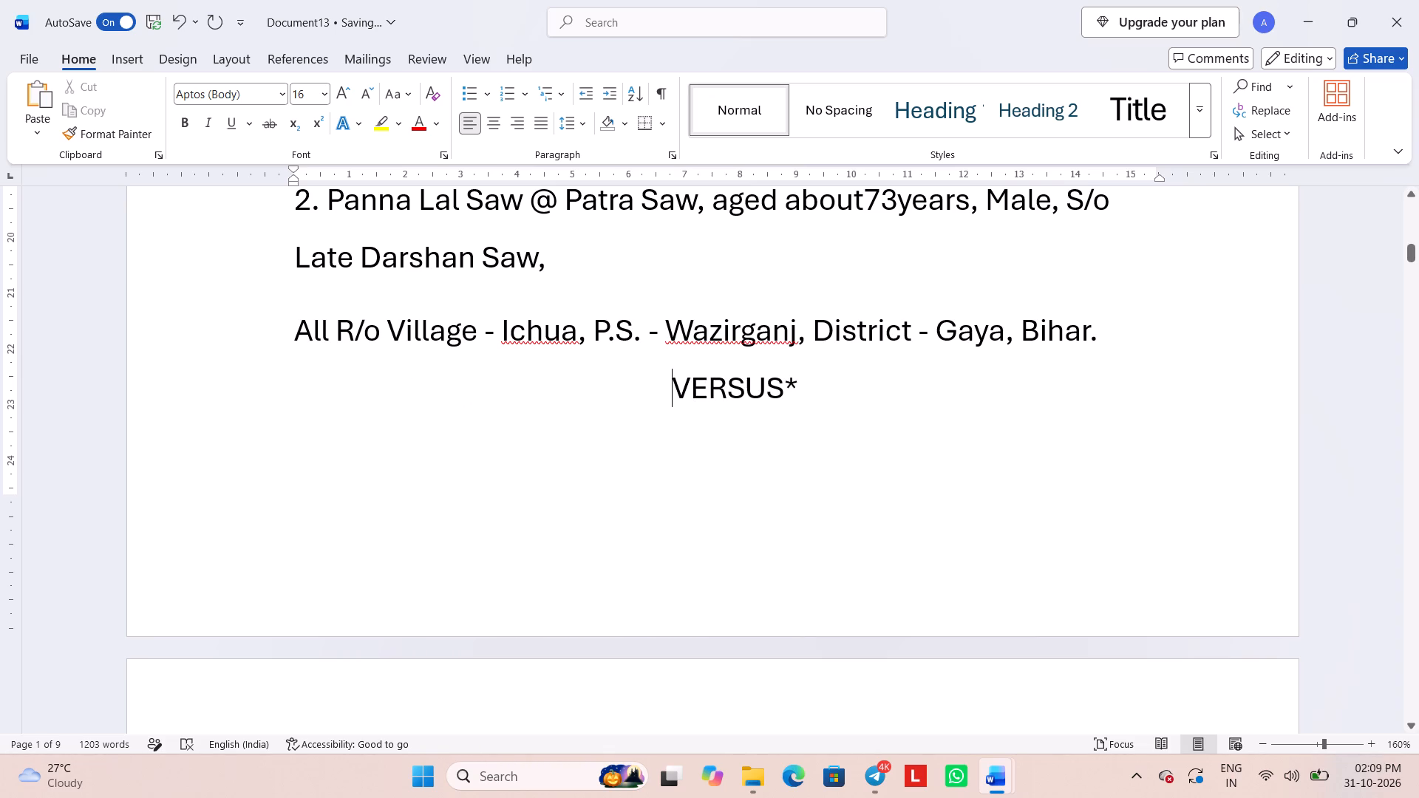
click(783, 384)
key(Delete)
Reduce the indent before VERSUS by two spaces.
click(673, 383)
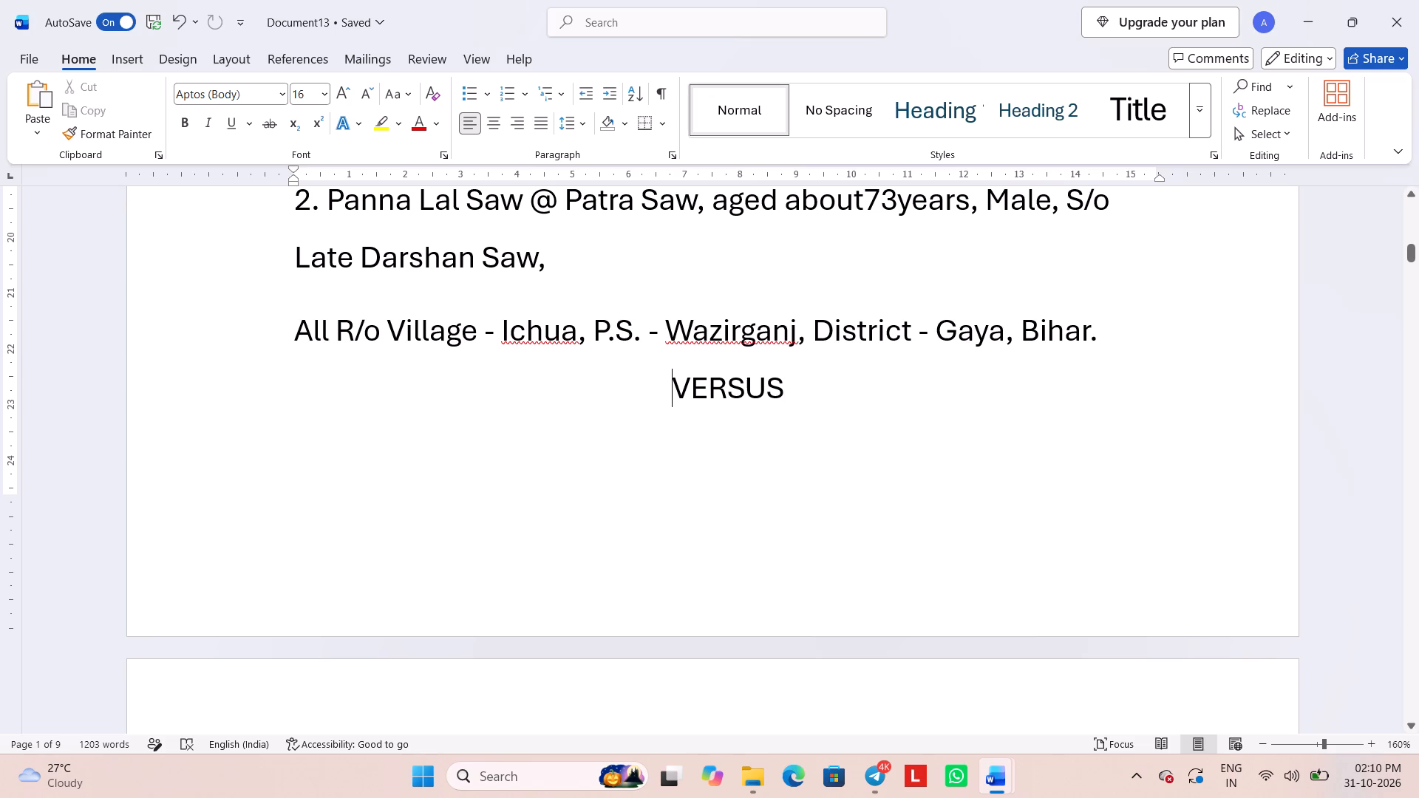
key(BackSpace)
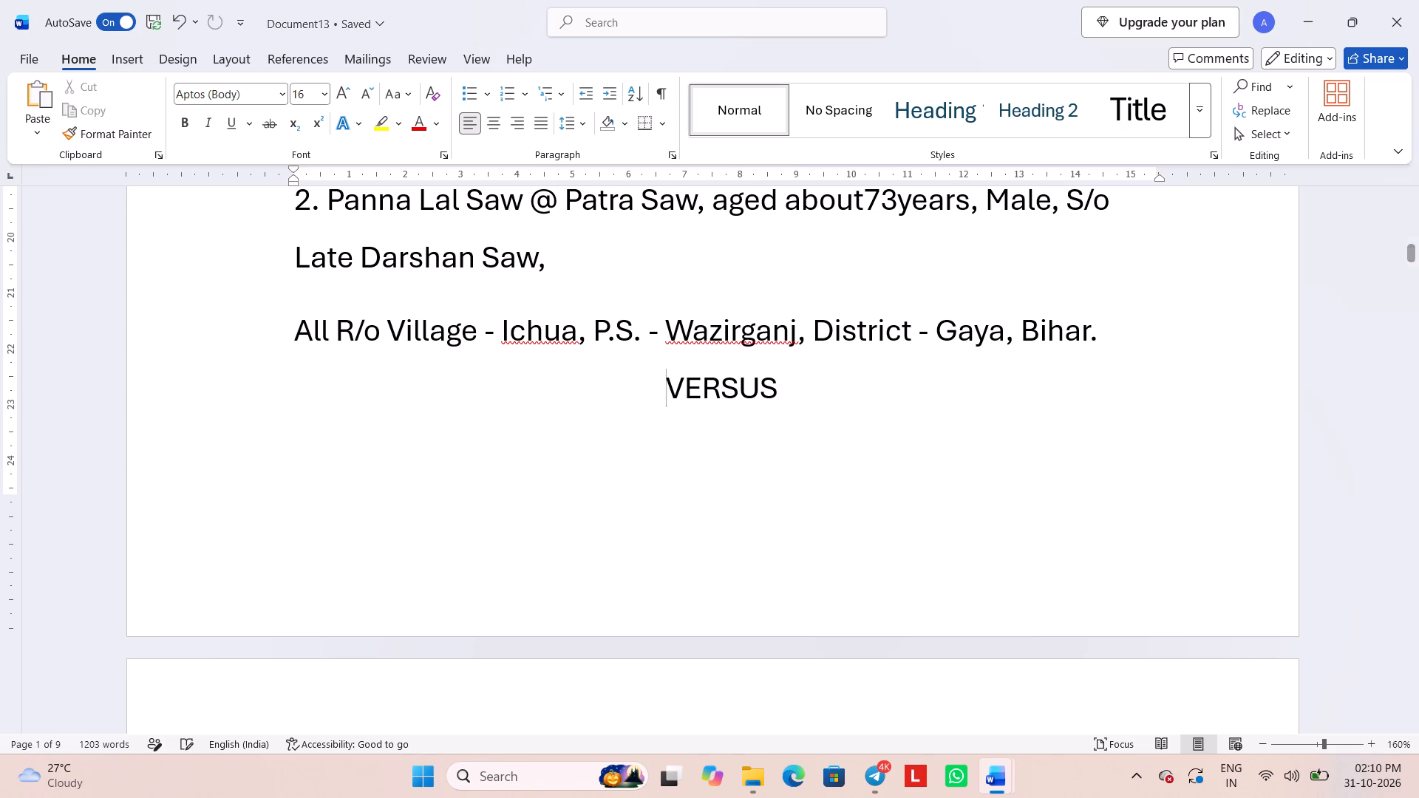
key(BackSpace)
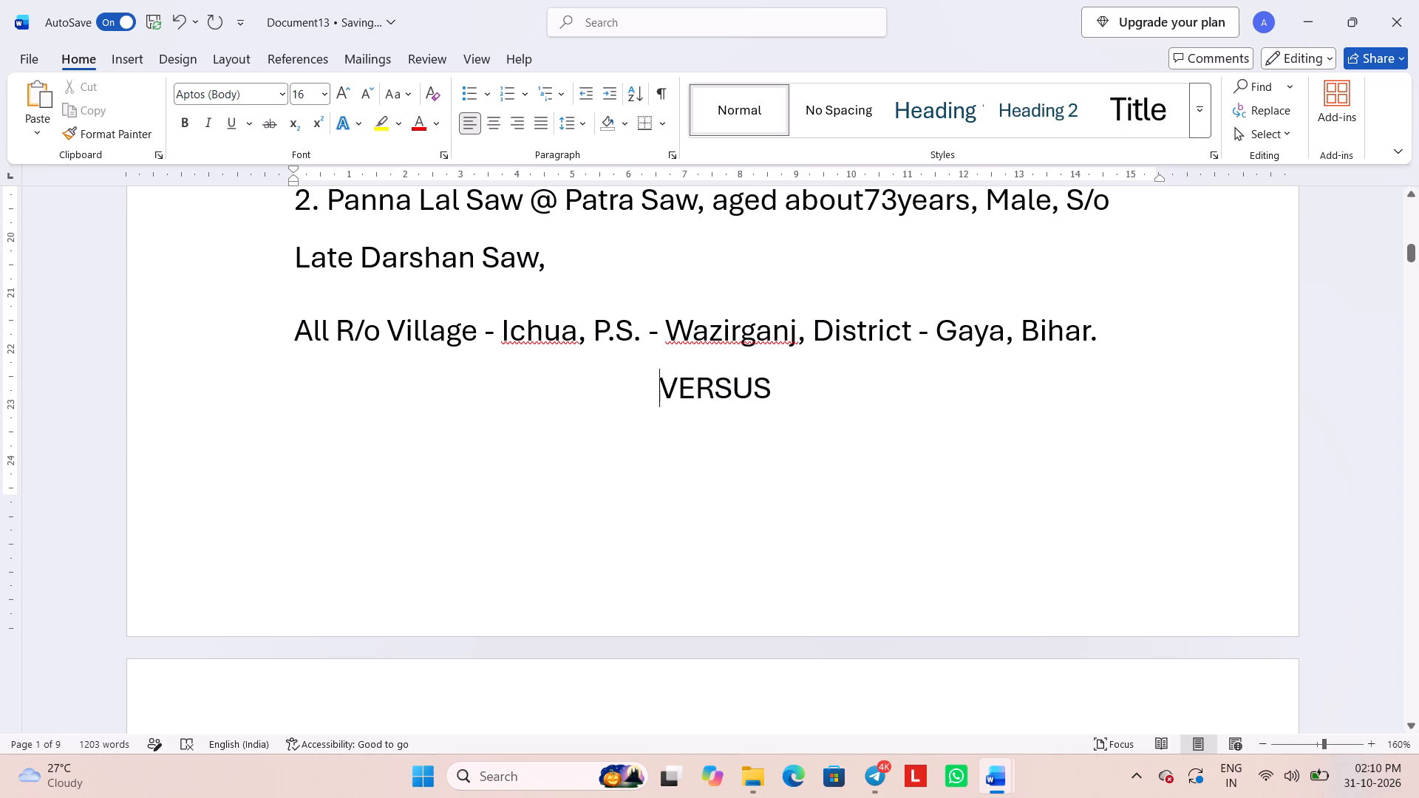
Remove the breaks after VERSUS so the "*RESPONDENTS:*" heading joins the same line.
click(778, 392)
key(Delete)
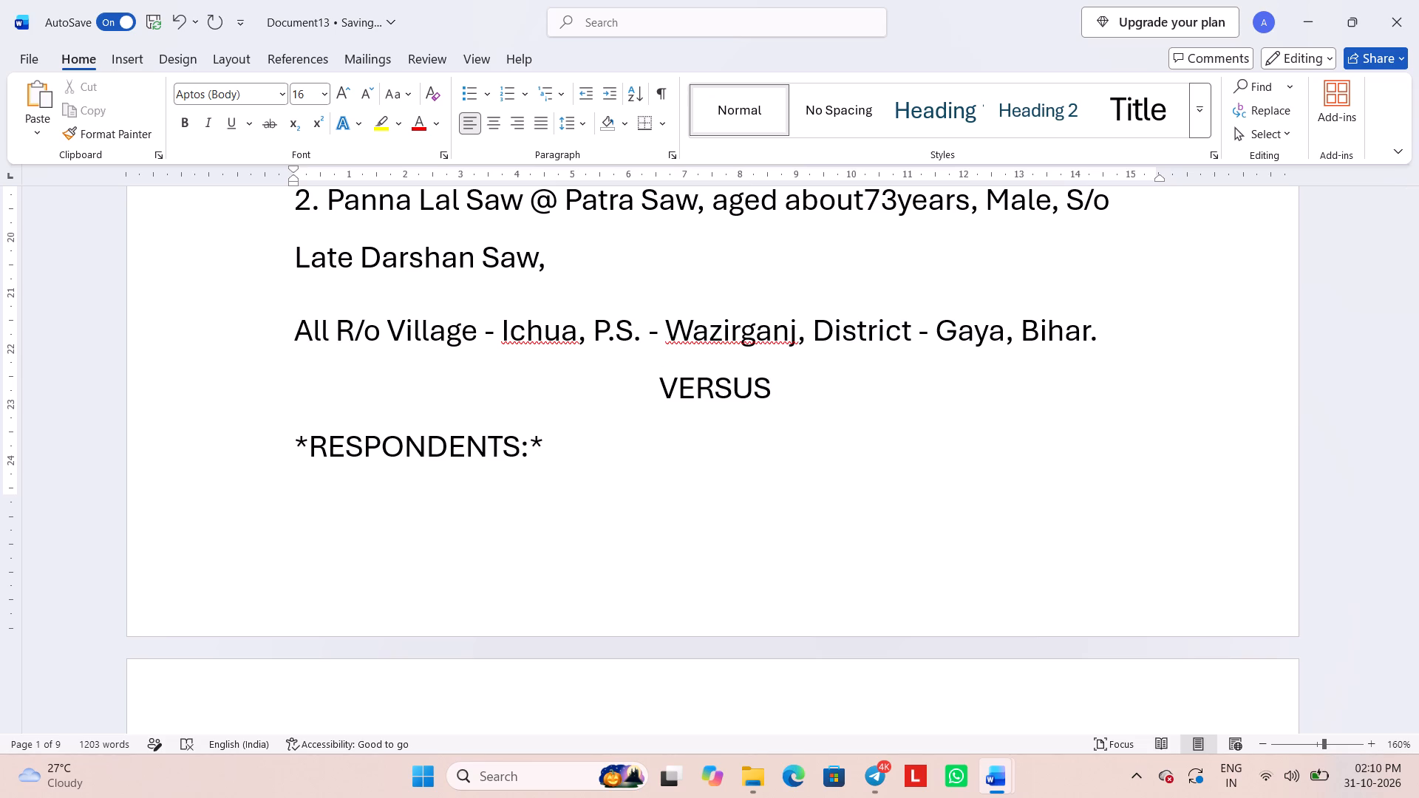
key(Delete)
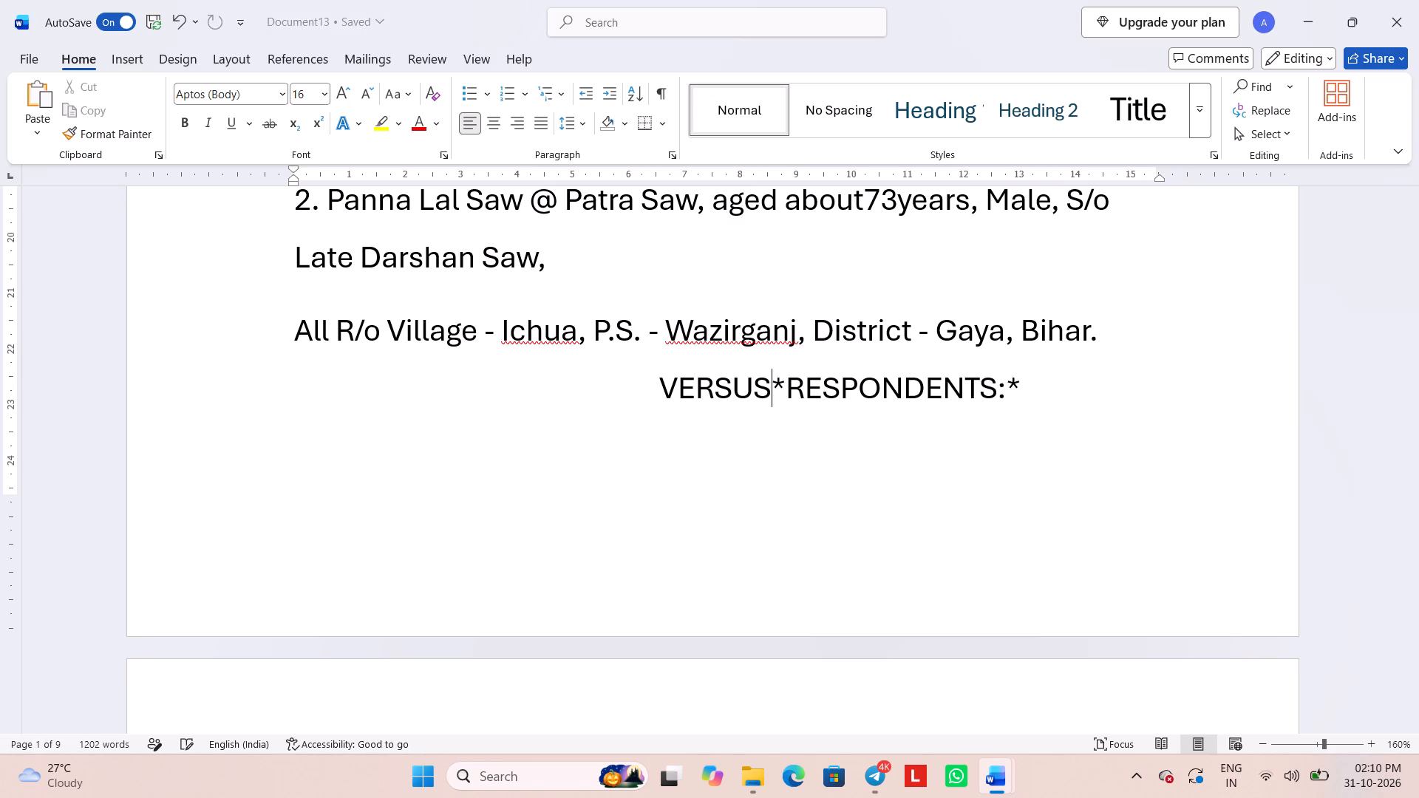
Delete the word VERSUS and the asterisk in front of "RESPONDENTS", keeping the line's indent.
key(BackSpace)
key(BackSpace)
key(BackSpace)
key(BackSpace)
key(BackSpace)
key(BackSpace)
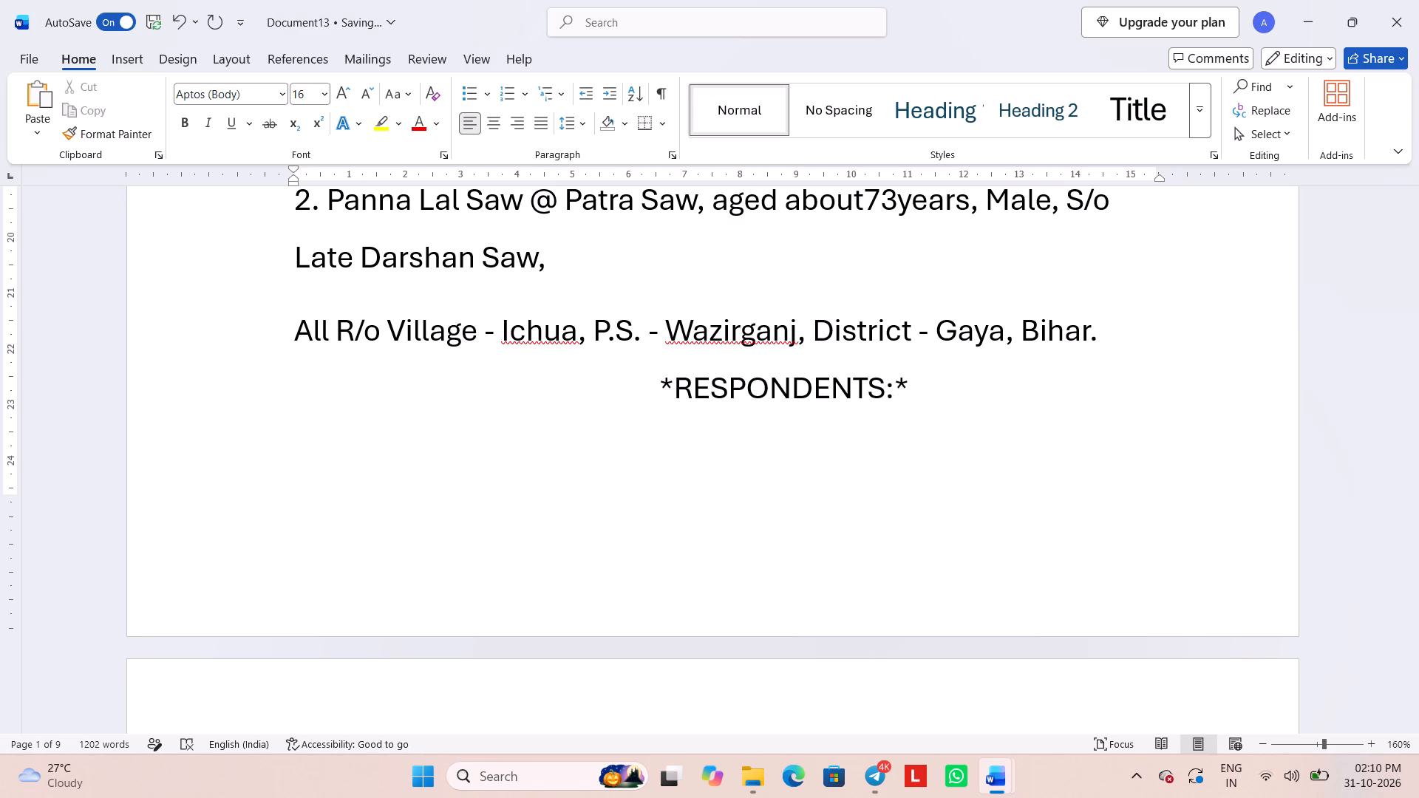
key(Delete)
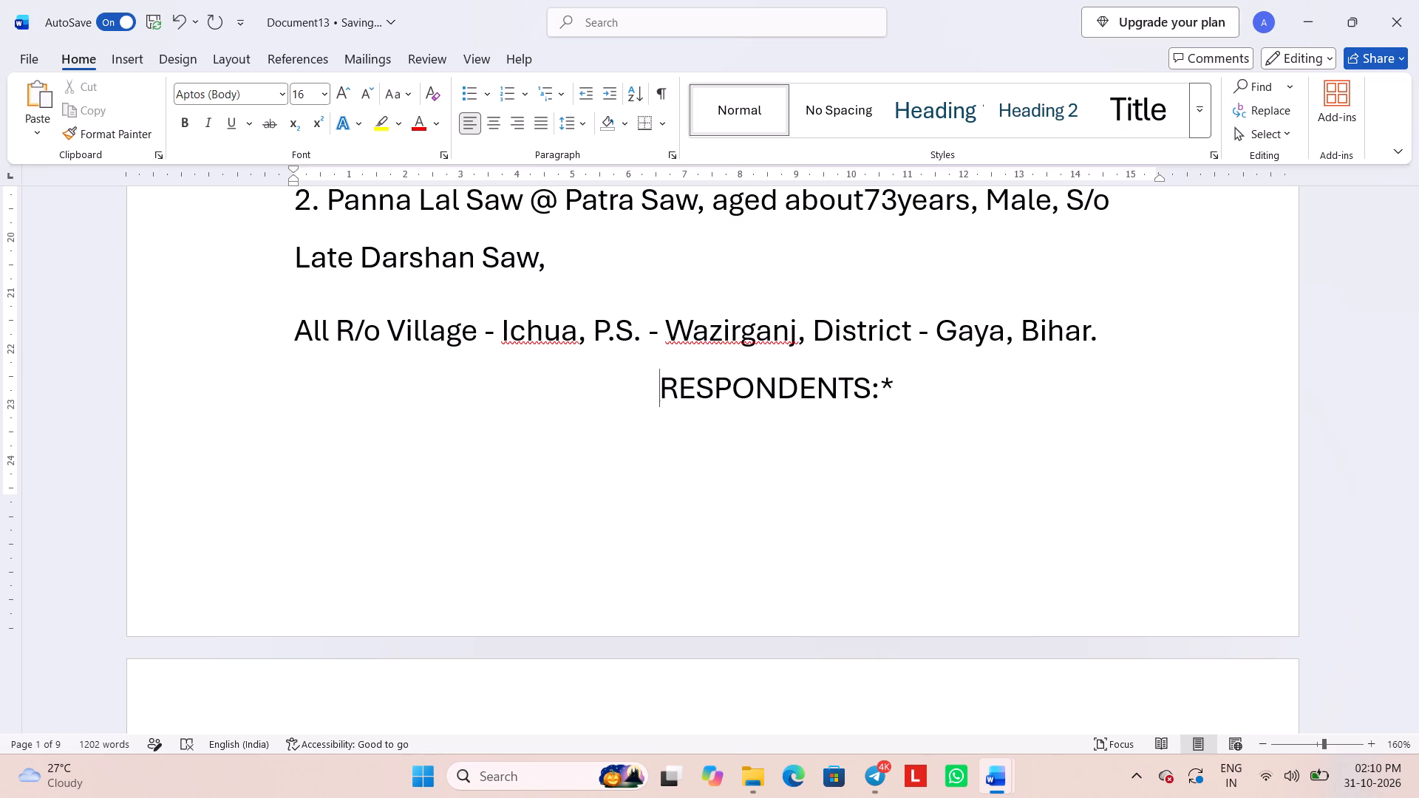
Insert "...........Petitioners" in front of "RESPONDENTS:*" on the indented line below the petitioners' address.
text(...........)
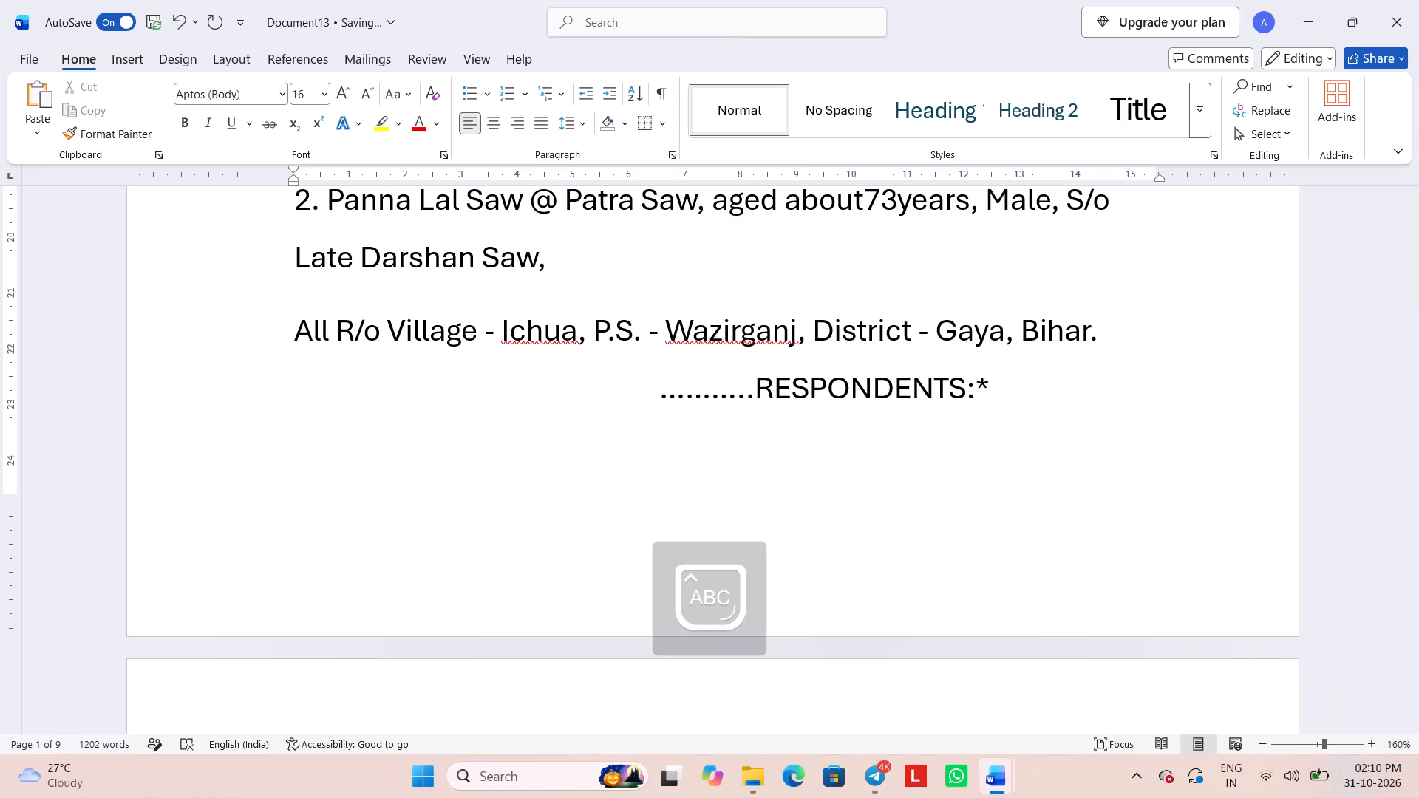
key(p)
key(e)
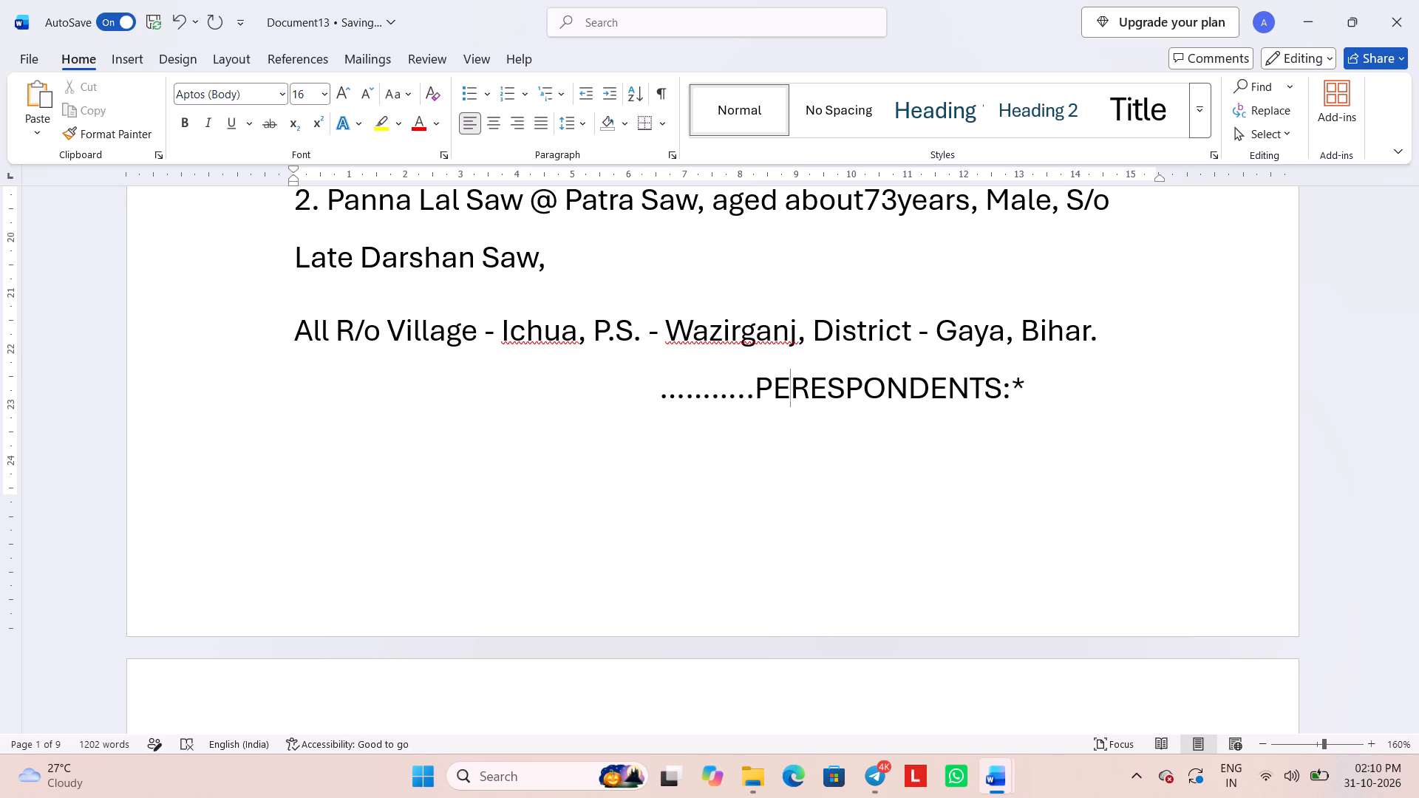
key(BackSpace)
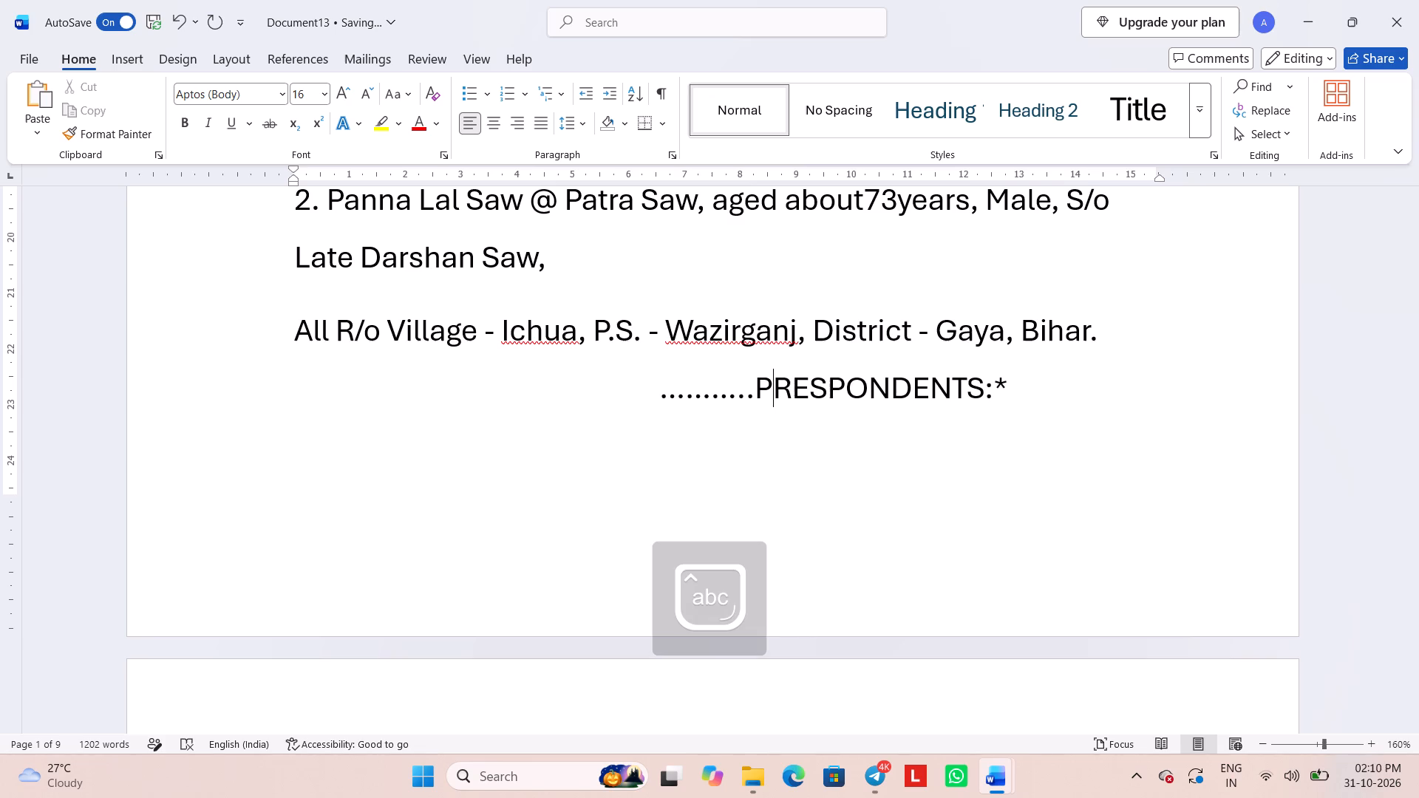
text(etitioner)
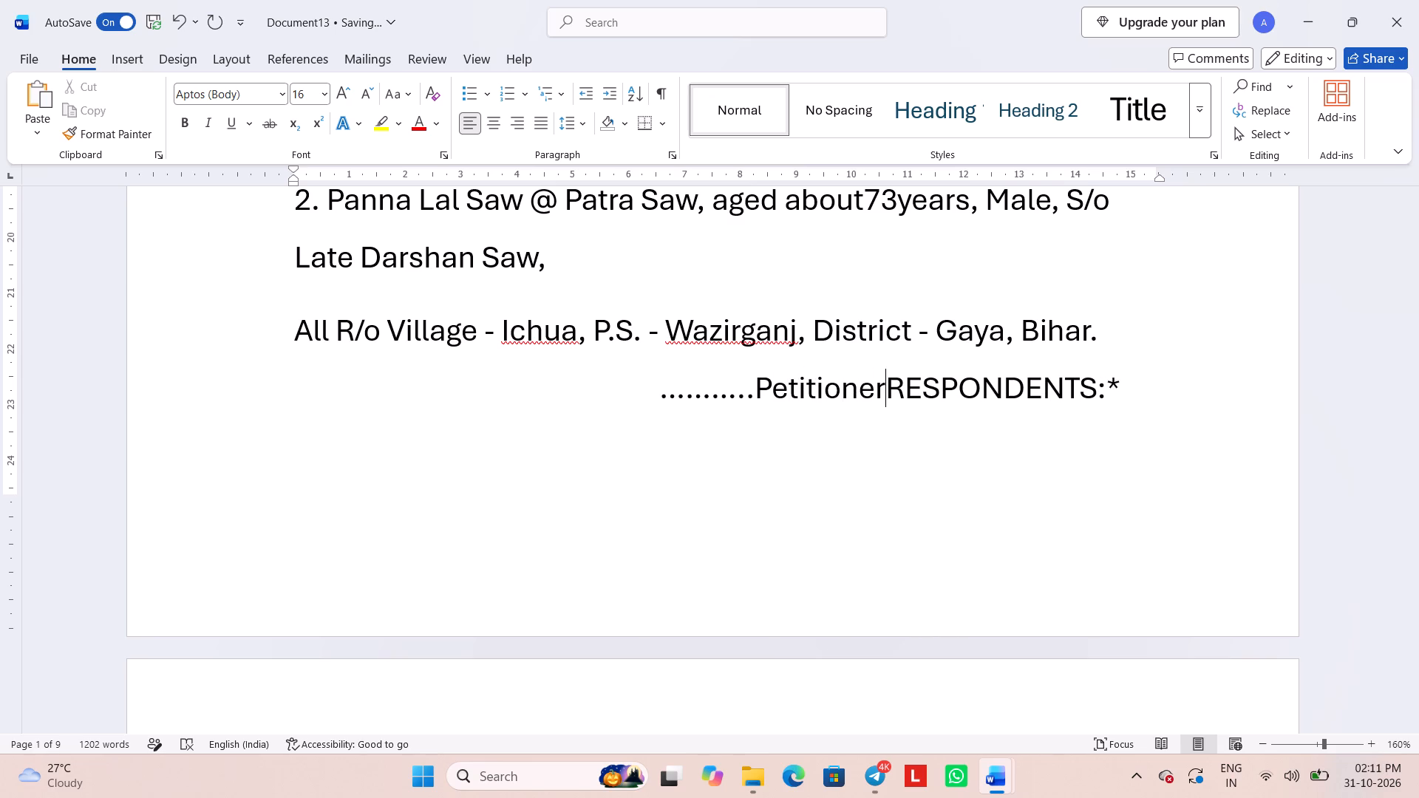
key(s)
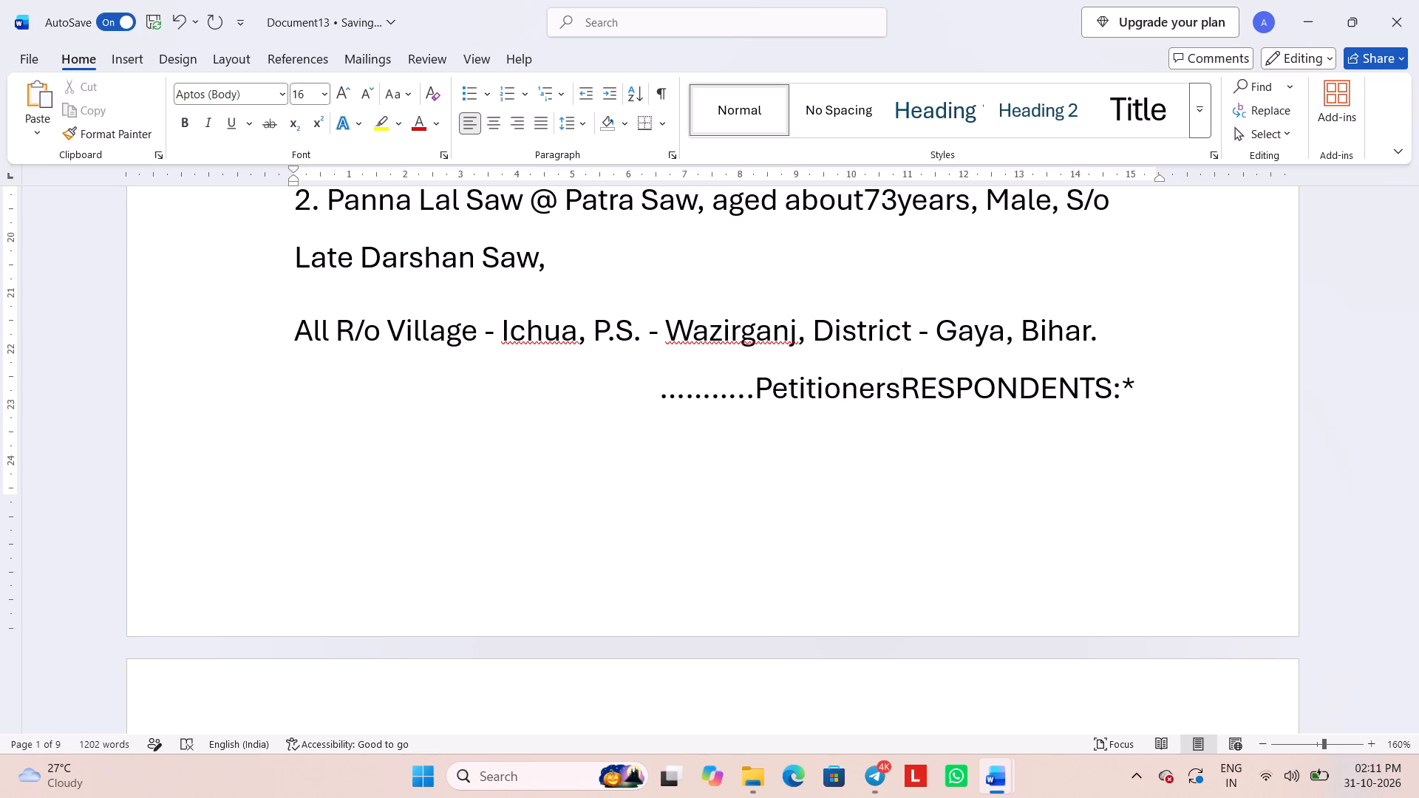
Delete the leftover "RESPONDENTS:*" directly after "Petitioners".
key(Delete)
key(Delete)
key(Delete)
key(Delete)
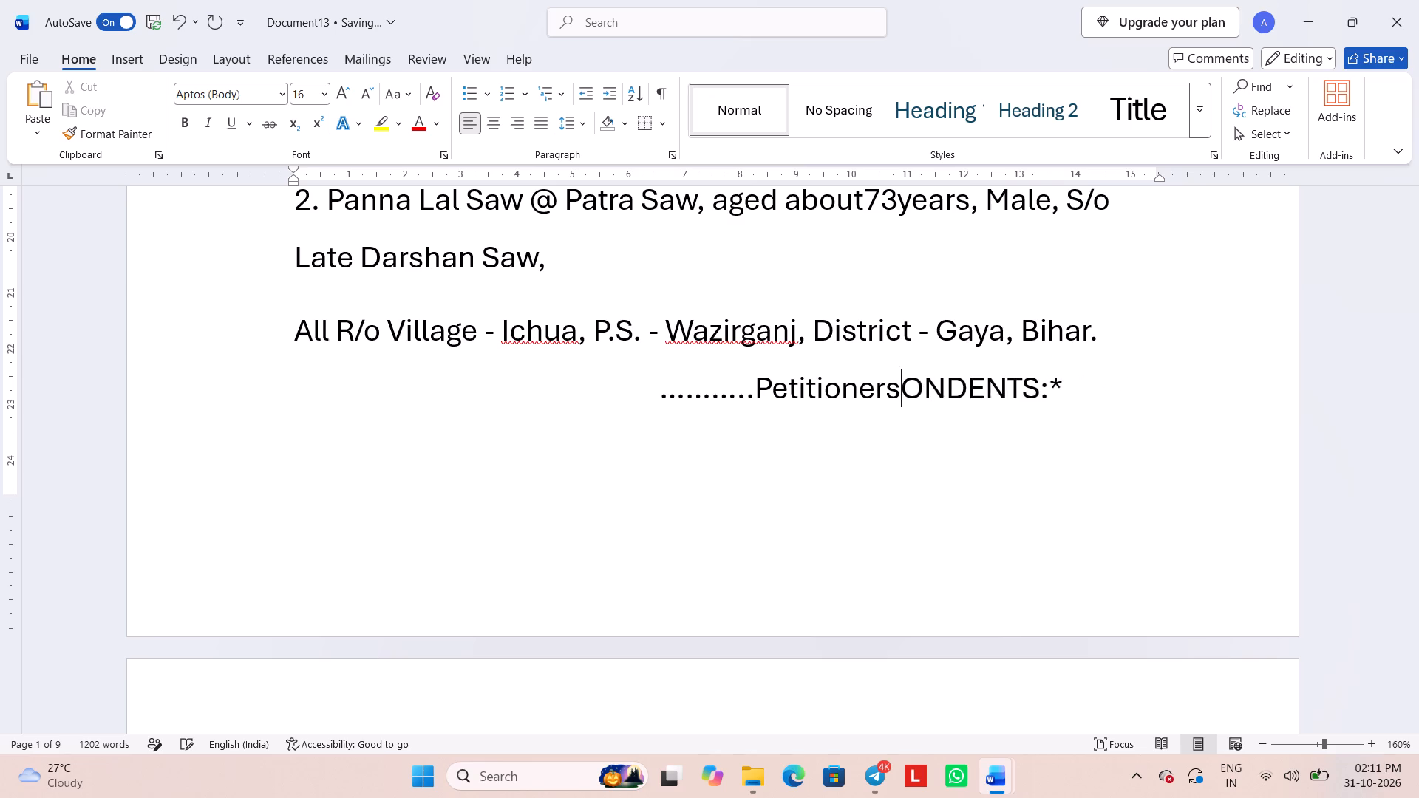
key(Delete)
key(Delete)
key(Delete)
key(Delete)
key(Delete)
key(Delete)
key(Delete)
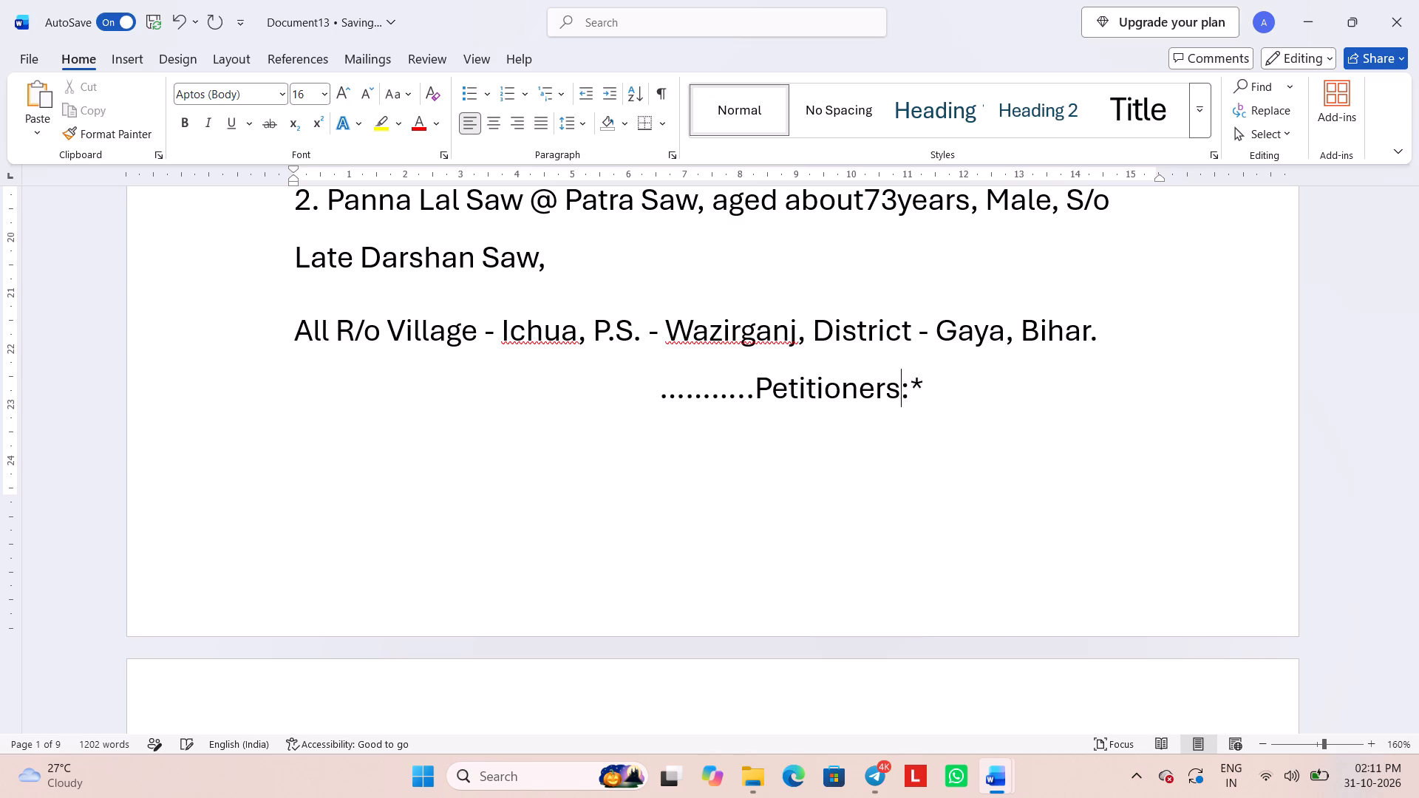
key(Delete)
key(Delete)
Replace the breaks after "Petitioners" with a single paragraph break before the "1. State of Bihar" entry.
key(Delete)
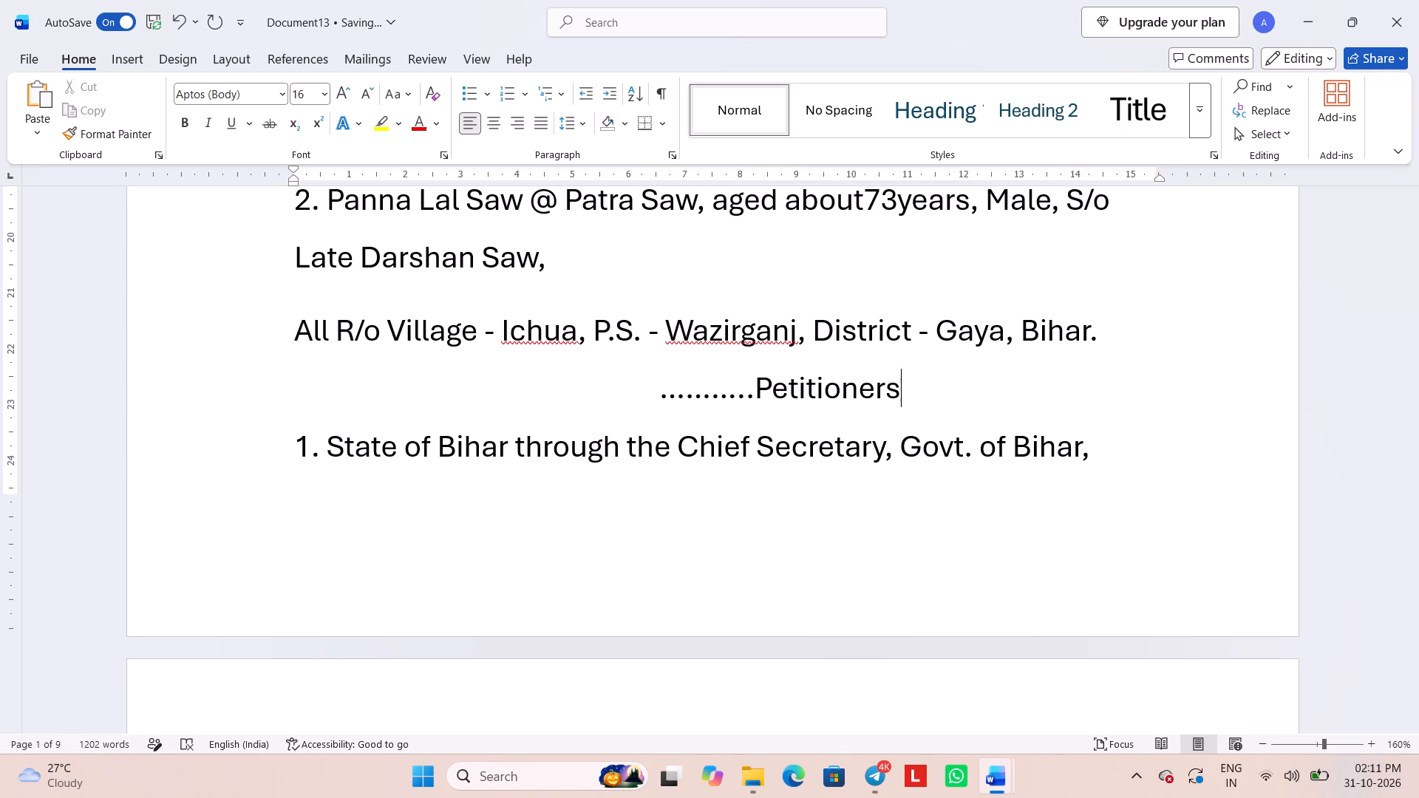
key(Delete)
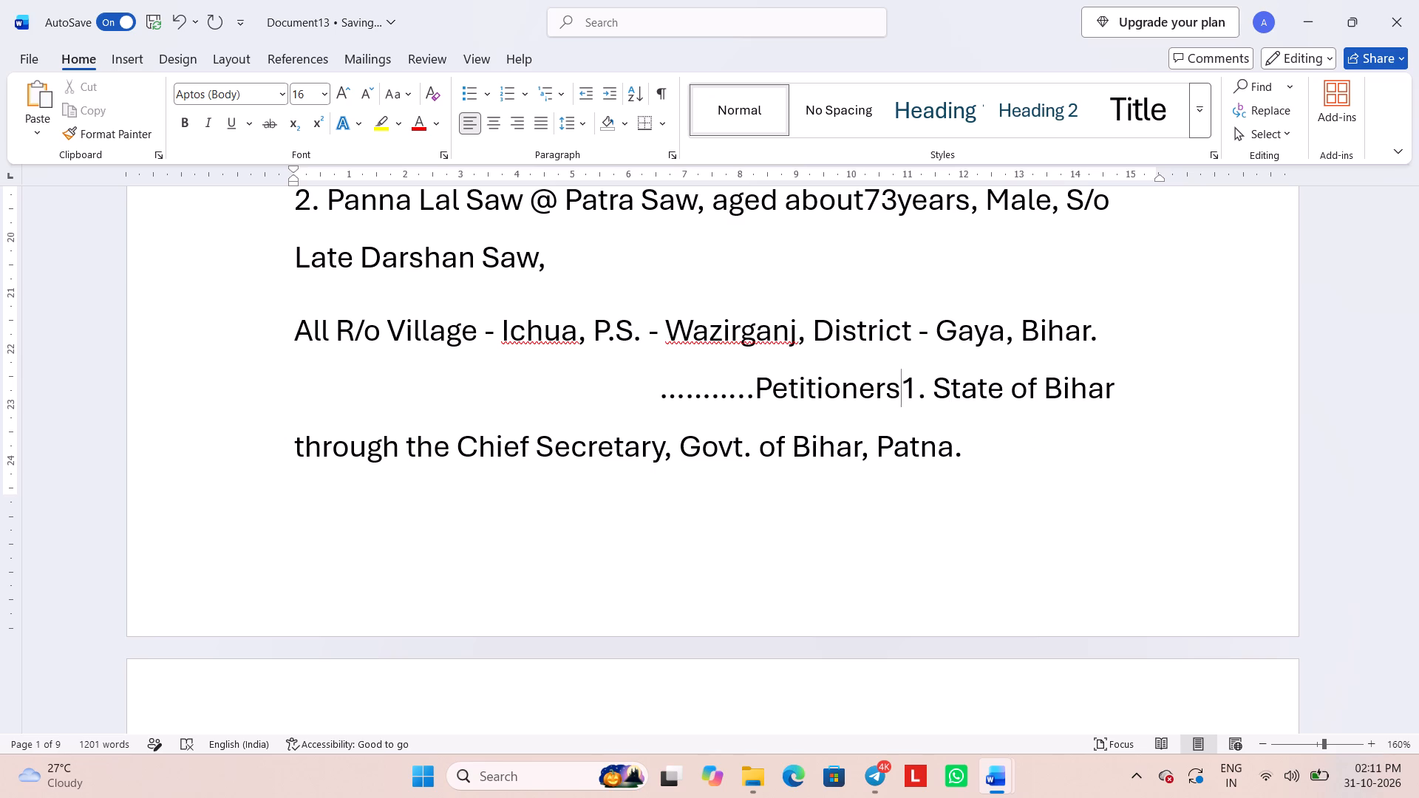
key(Return)
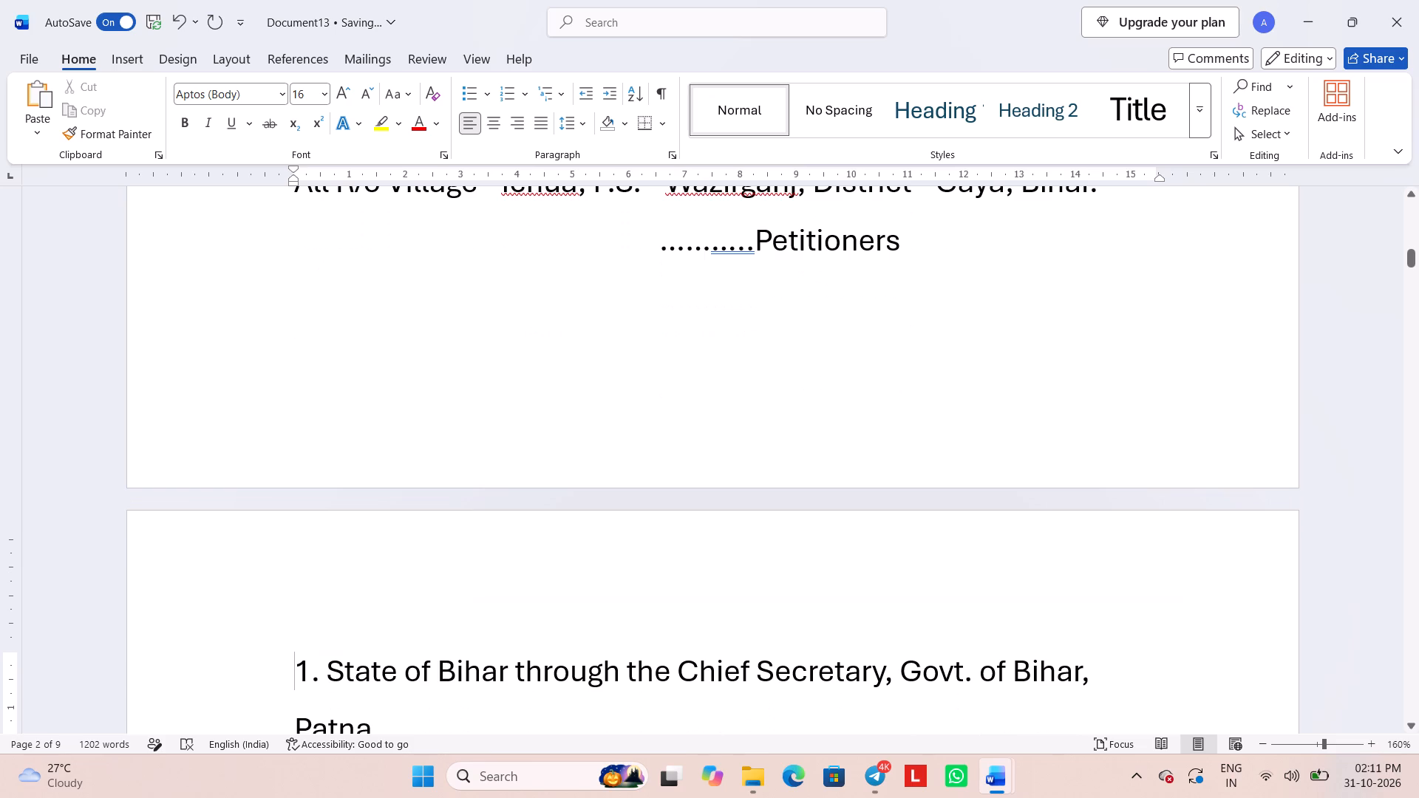
Insert a space between the dotted leader and the word "Petitioners".
click(754, 249)
key(space)
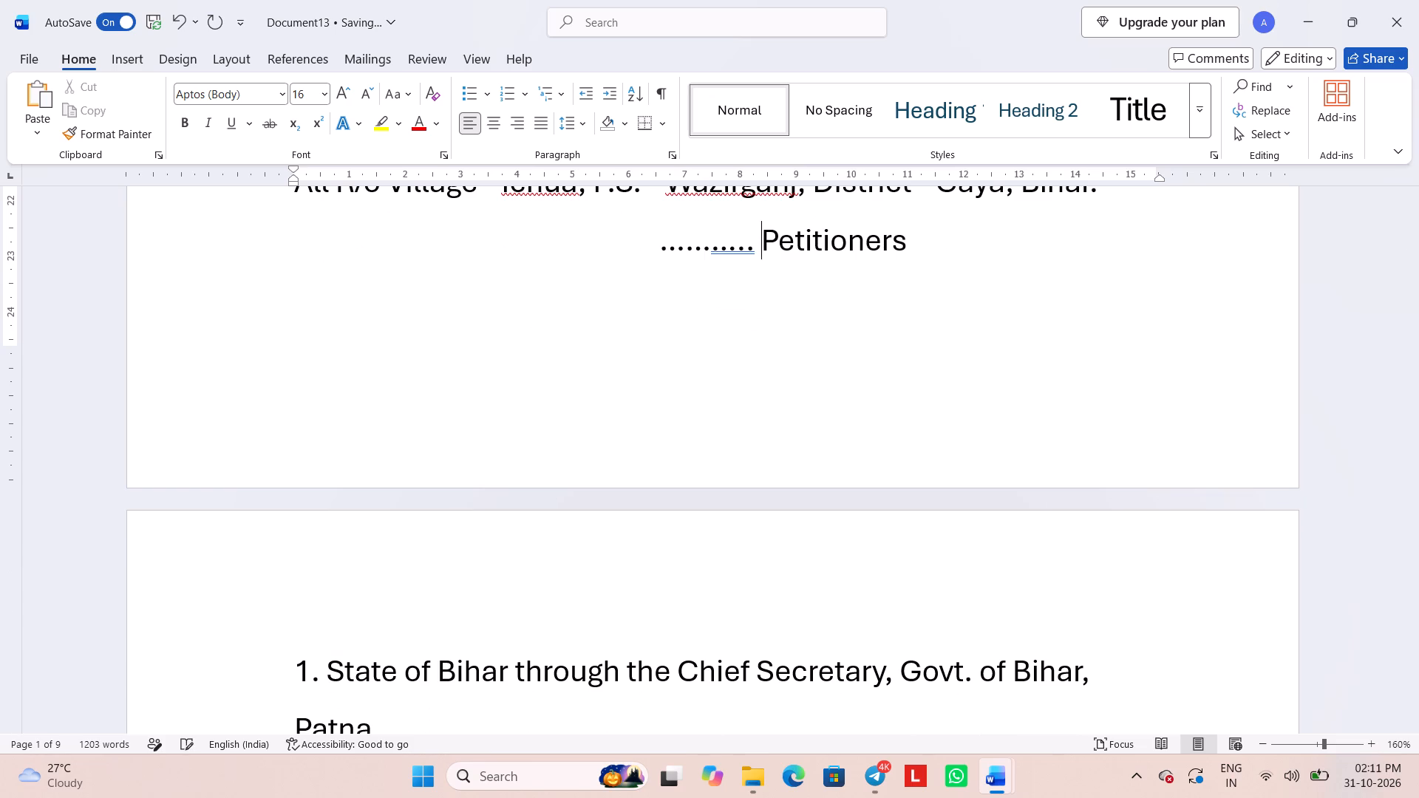
Add spaces in front of the dotted "Petitioners" line to shift it toward the page's right margin.
click(656, 239)
key(space)
key(space)
key(space)
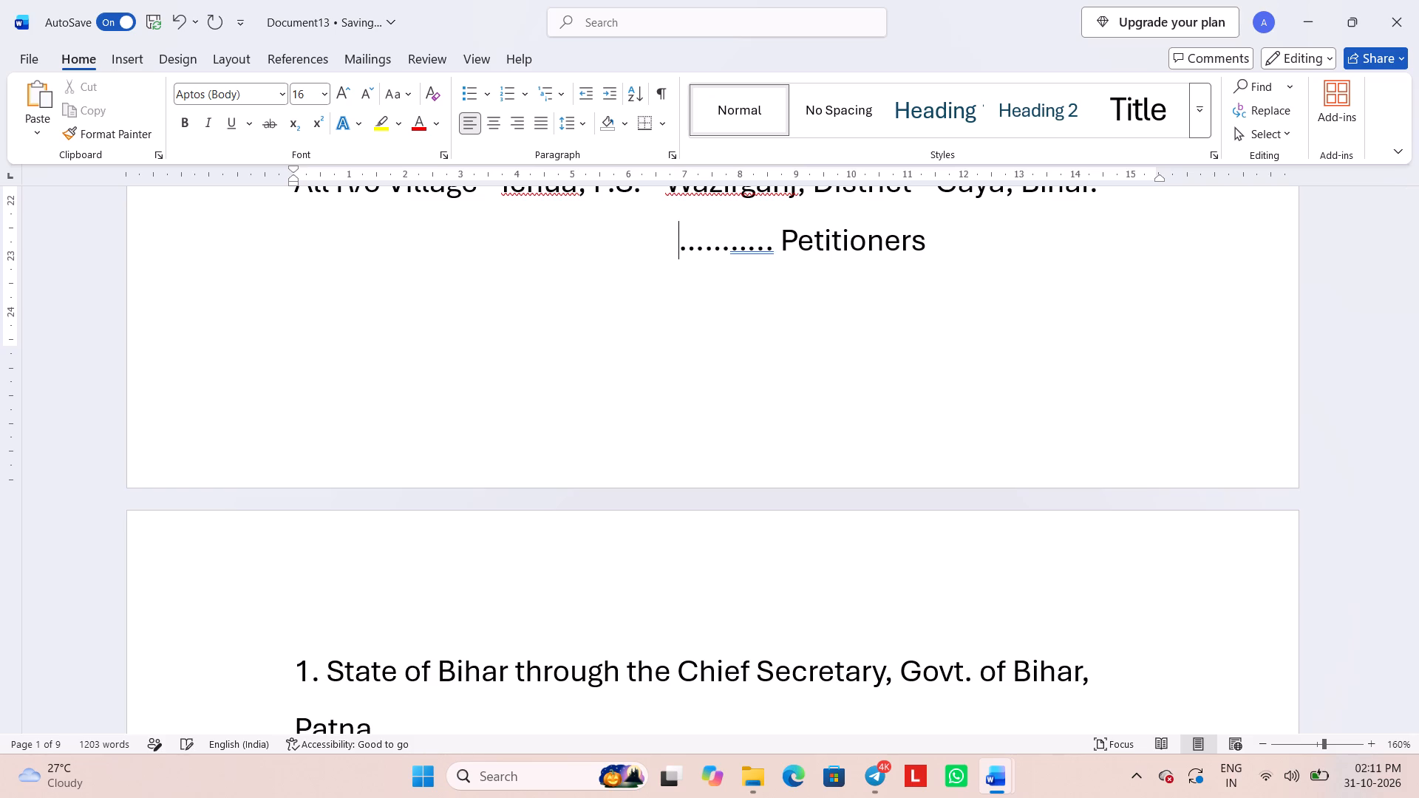
key(space)
key(space)
key(space)
key(space)
key(space)
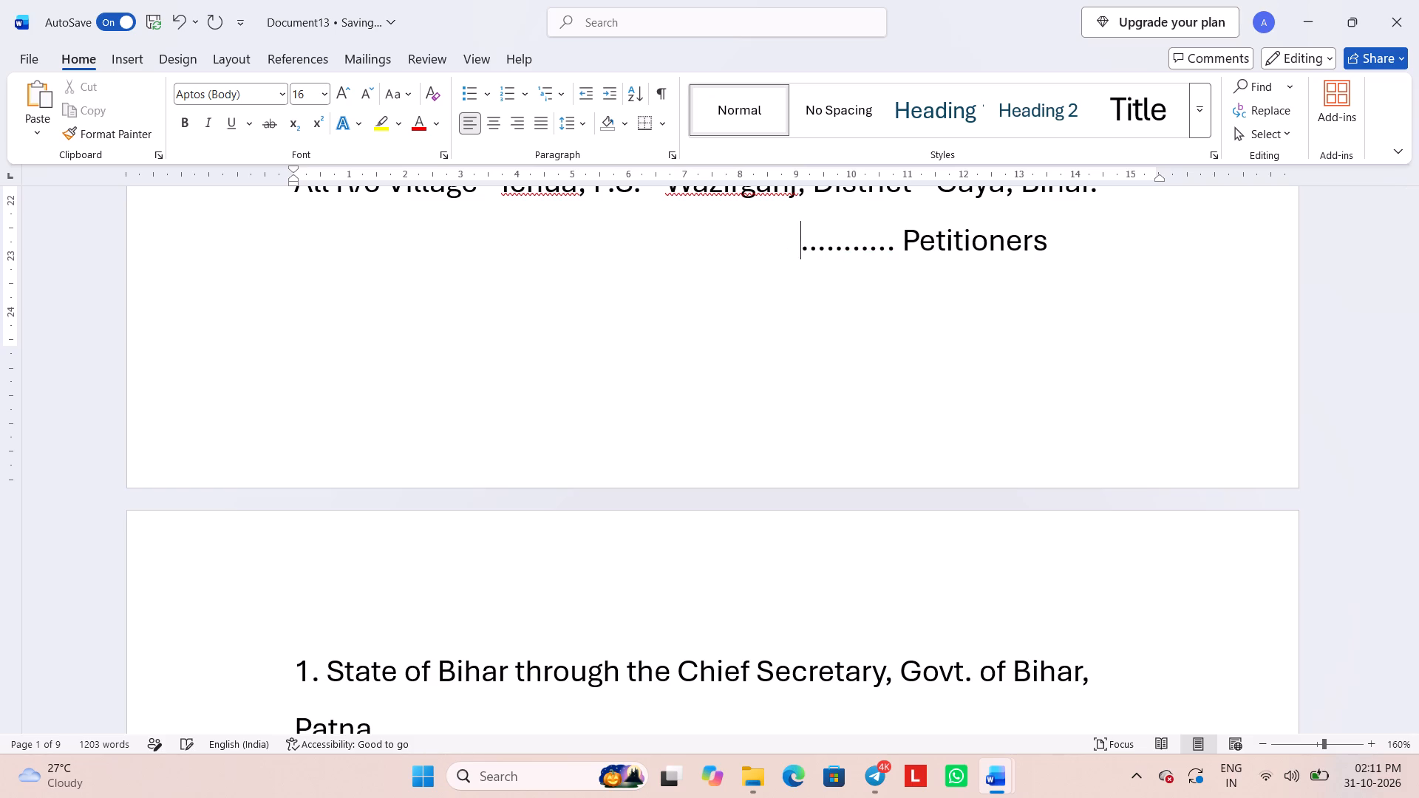
key(space)
key(space)
key(space)
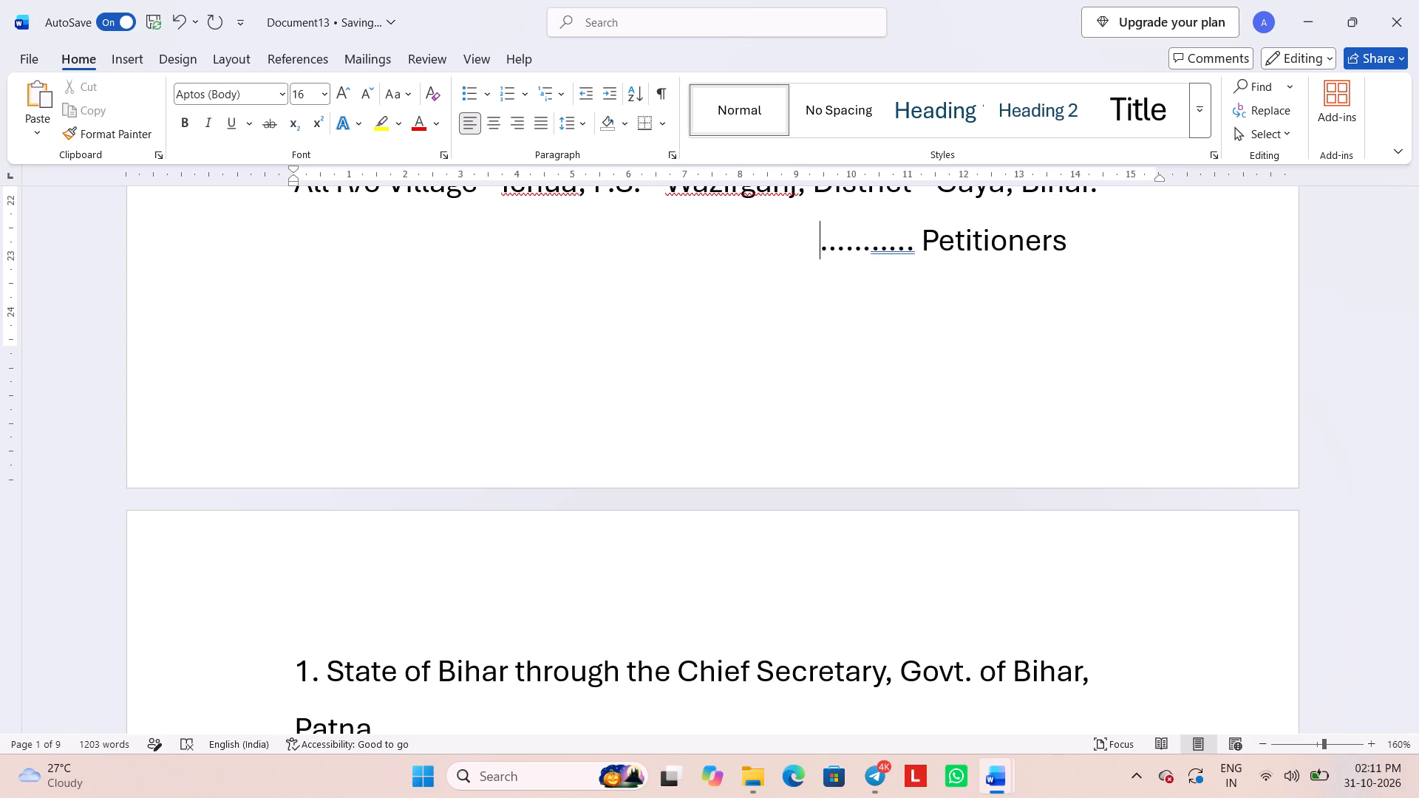
key(space)
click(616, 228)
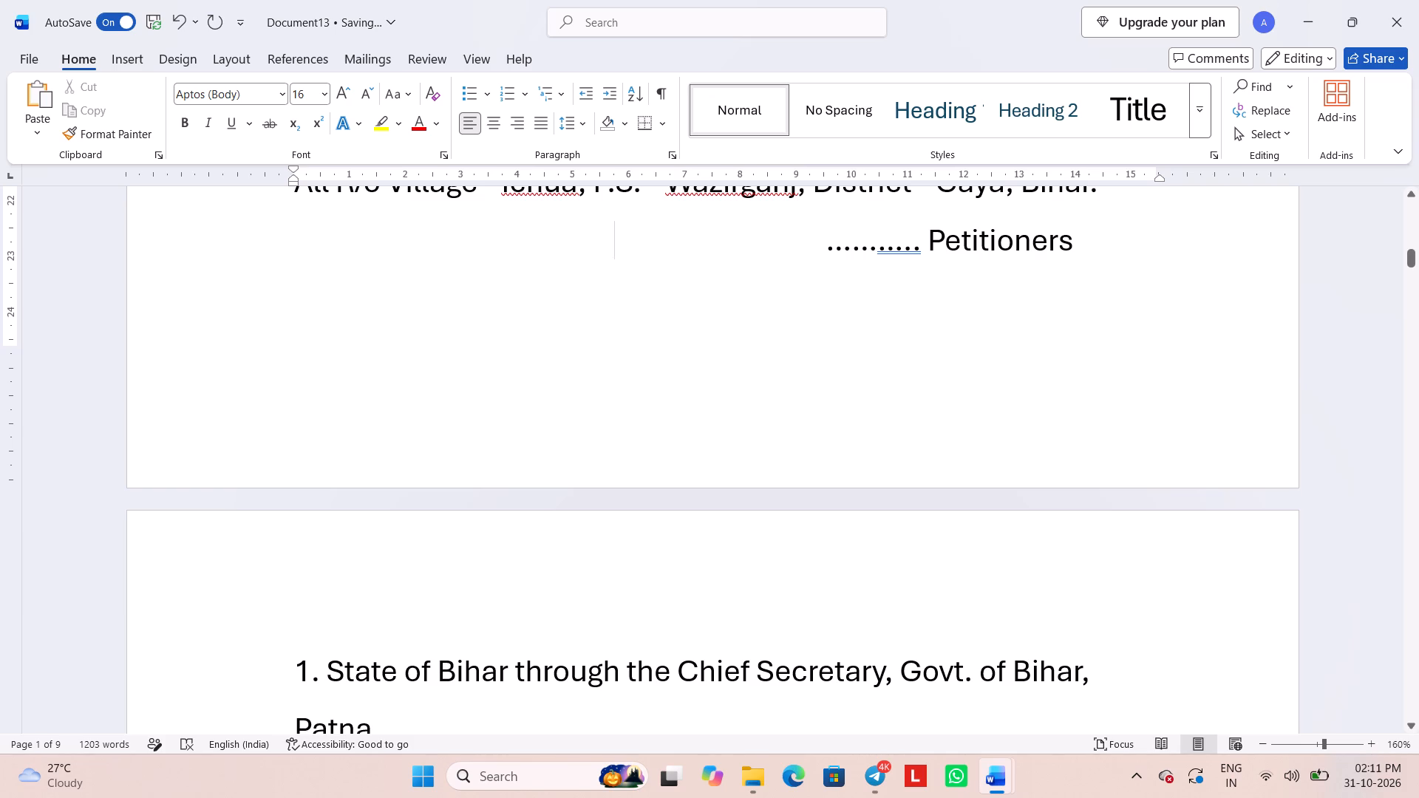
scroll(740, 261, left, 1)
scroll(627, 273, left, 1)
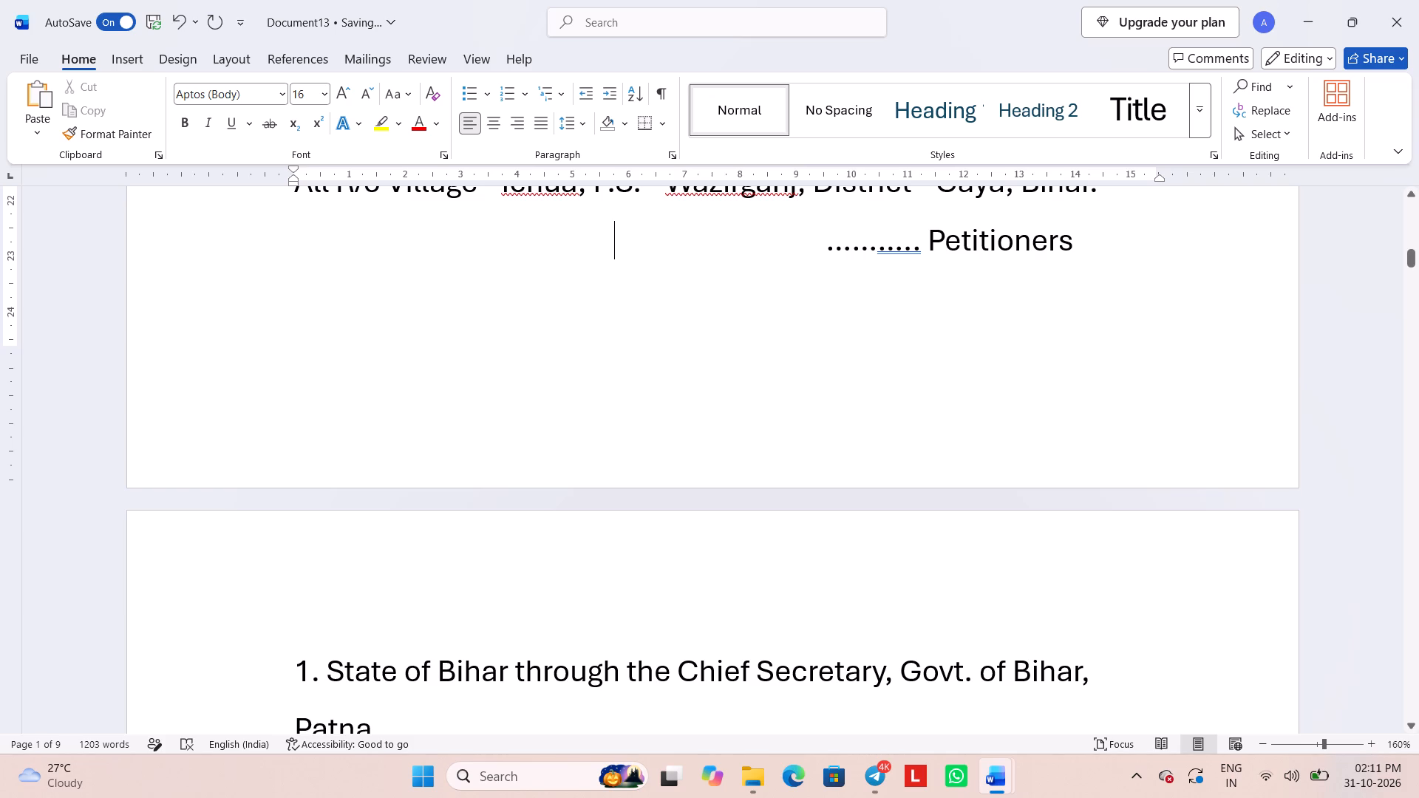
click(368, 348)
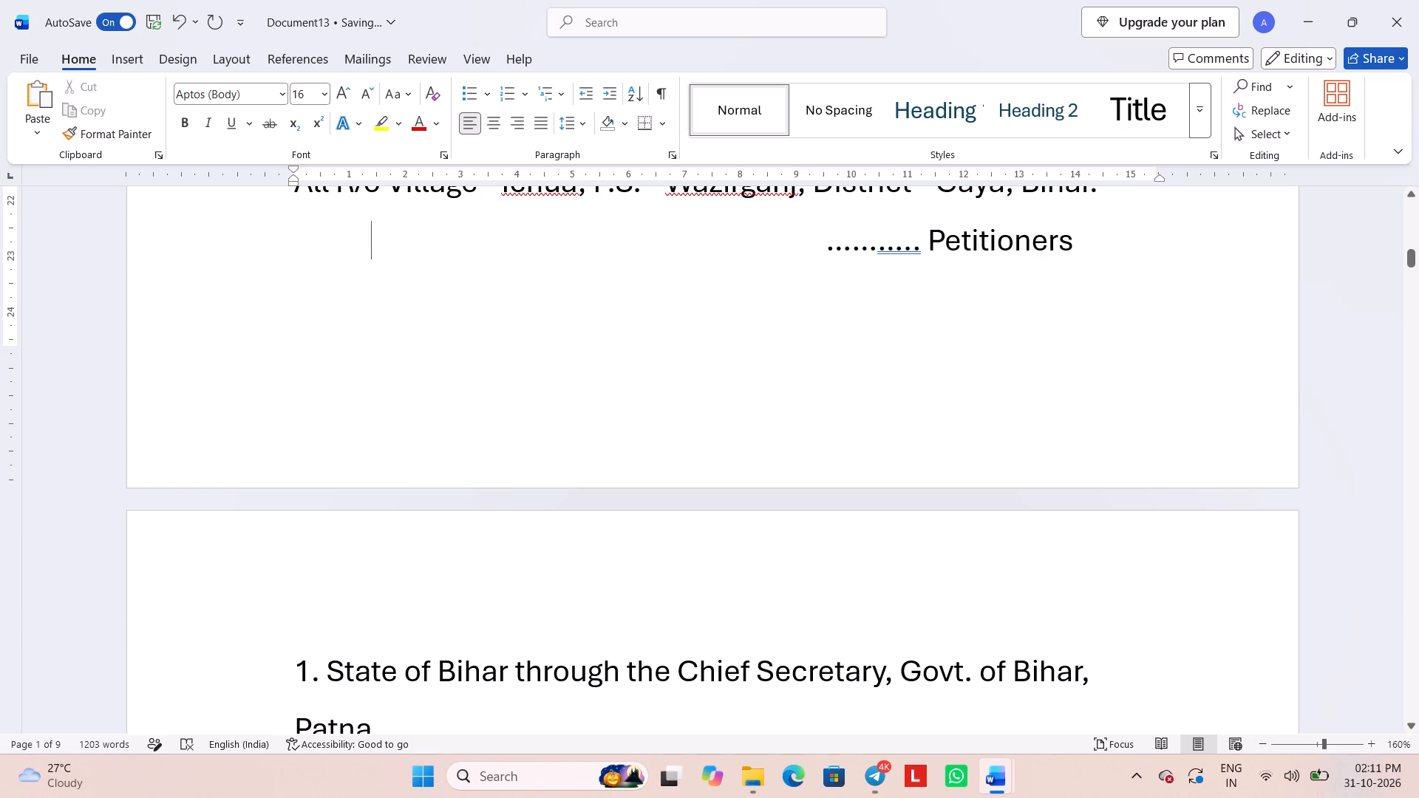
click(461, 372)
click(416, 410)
Insert two blank paragraphs above the "1. State of Bihar" entry.
click(382, 599)
click(290, 674)
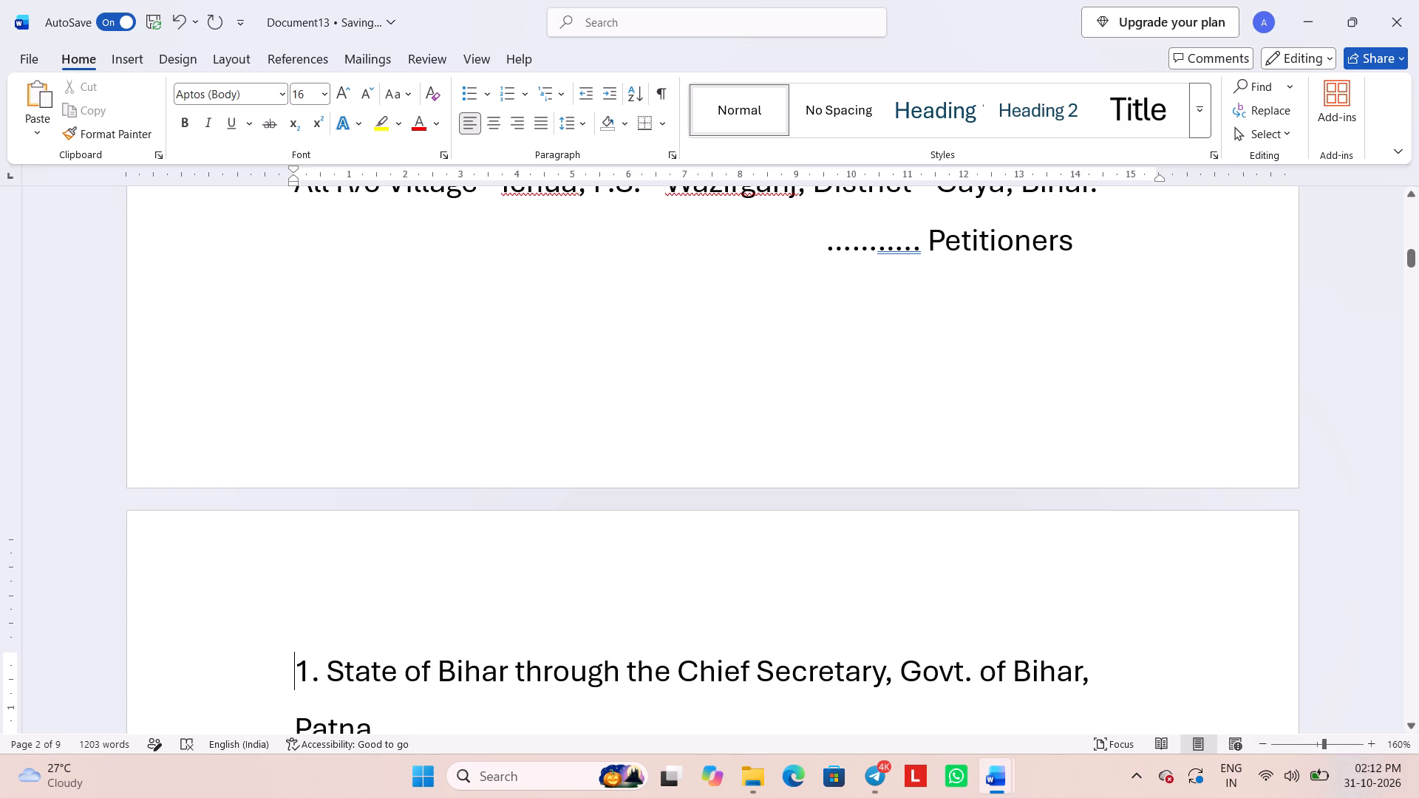
key(Return)
key(Return)
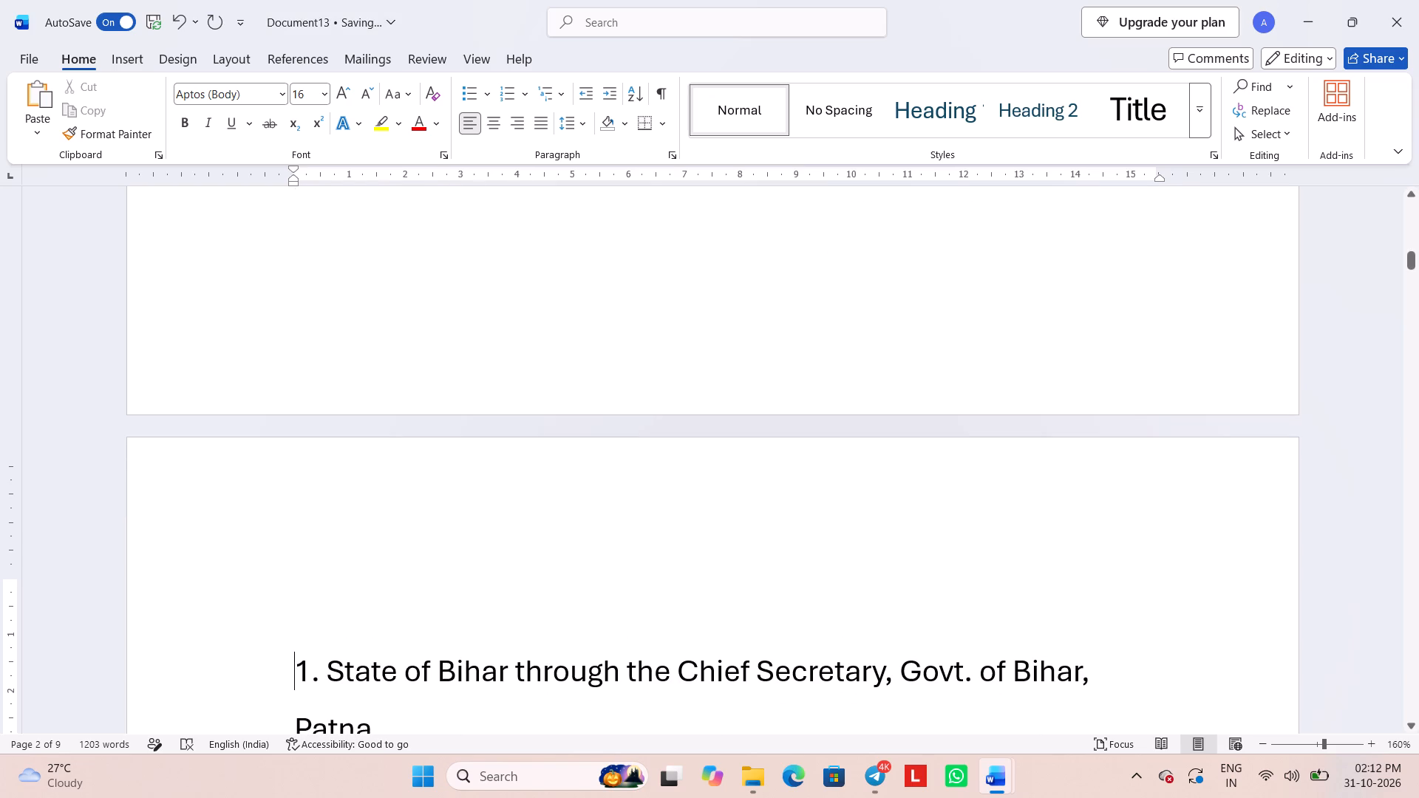
Add the heading "Versus", indented with spaces to about mid-line, on the blank line directly above the "1. State of Bihar" entry.
click(316, 570)
key(space)
key(space)
key(space)
key(space)
key(space)
key(space)
key(space)
key(space)
key(space)
key(space)
key(space)
key(space)
key(space)
key(space)
key(space)
key(space)
key(space)
key(space)
key(space)
key(space)
key(space)
key(space)
key(shift+v)
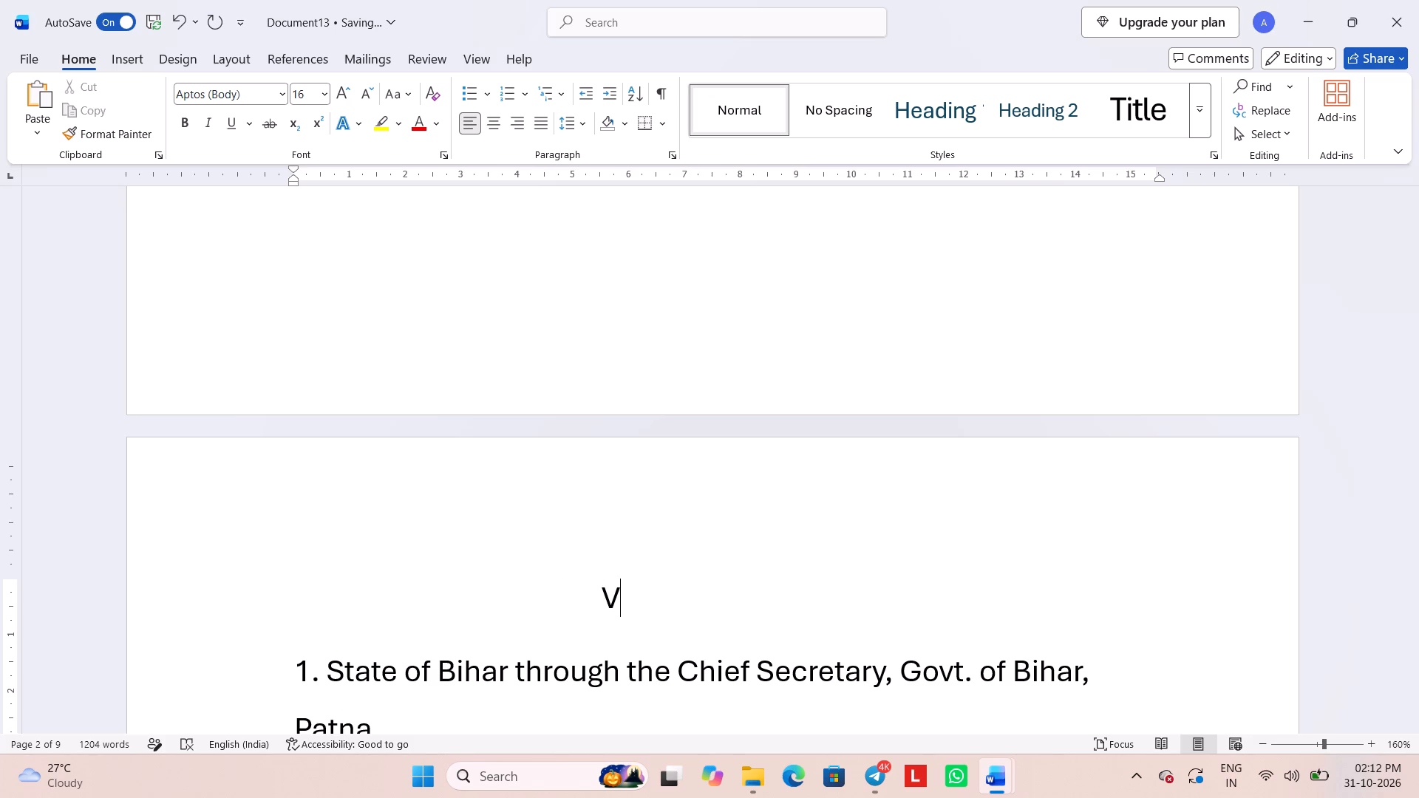
key(shift+e)
key(BackSpace)
key(e)
key(r)
key(s)
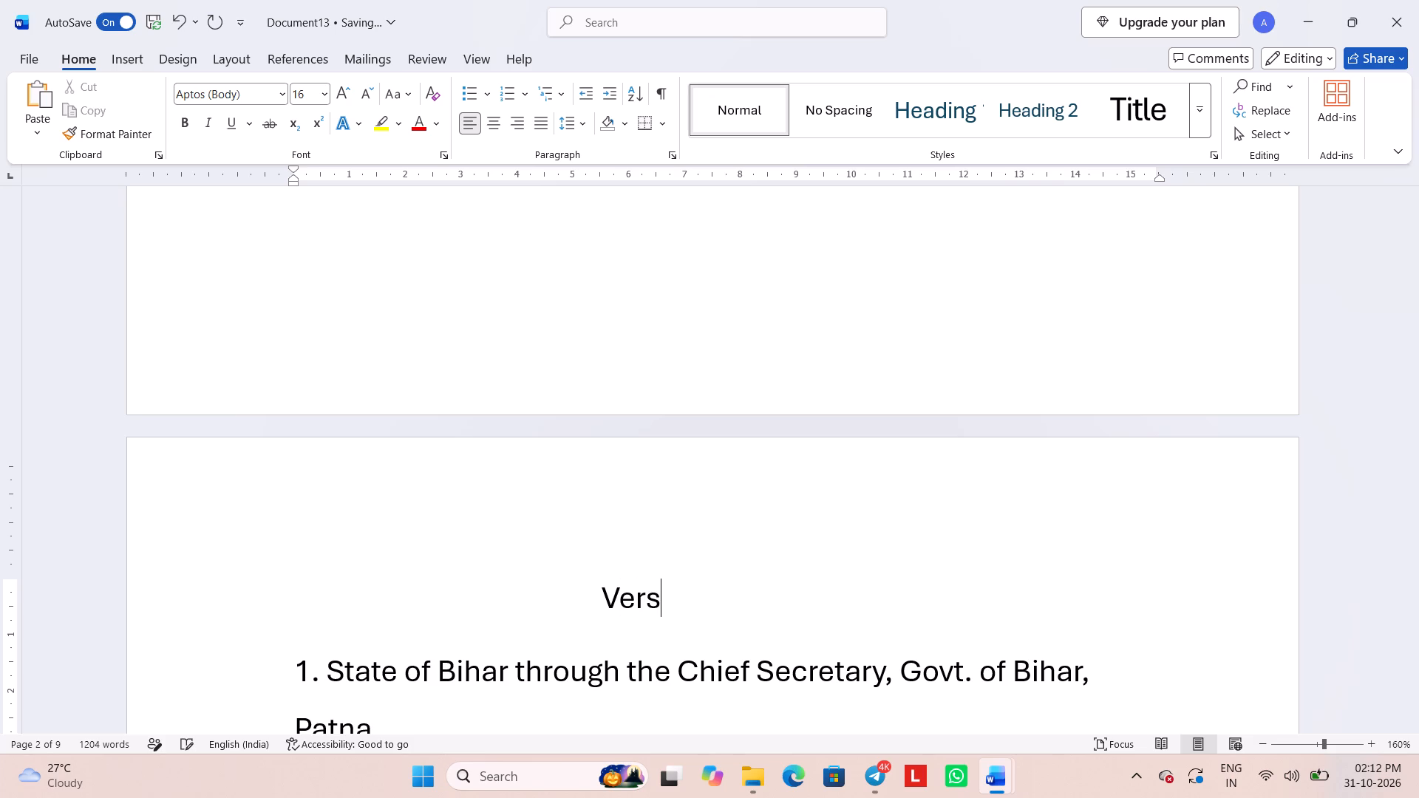
text(us)
Delete the "---" separator and the blank lines between the "6. Union of India" entry and the "#### SYNOPSIS" heading.
scroll(316, 570, down, 1)
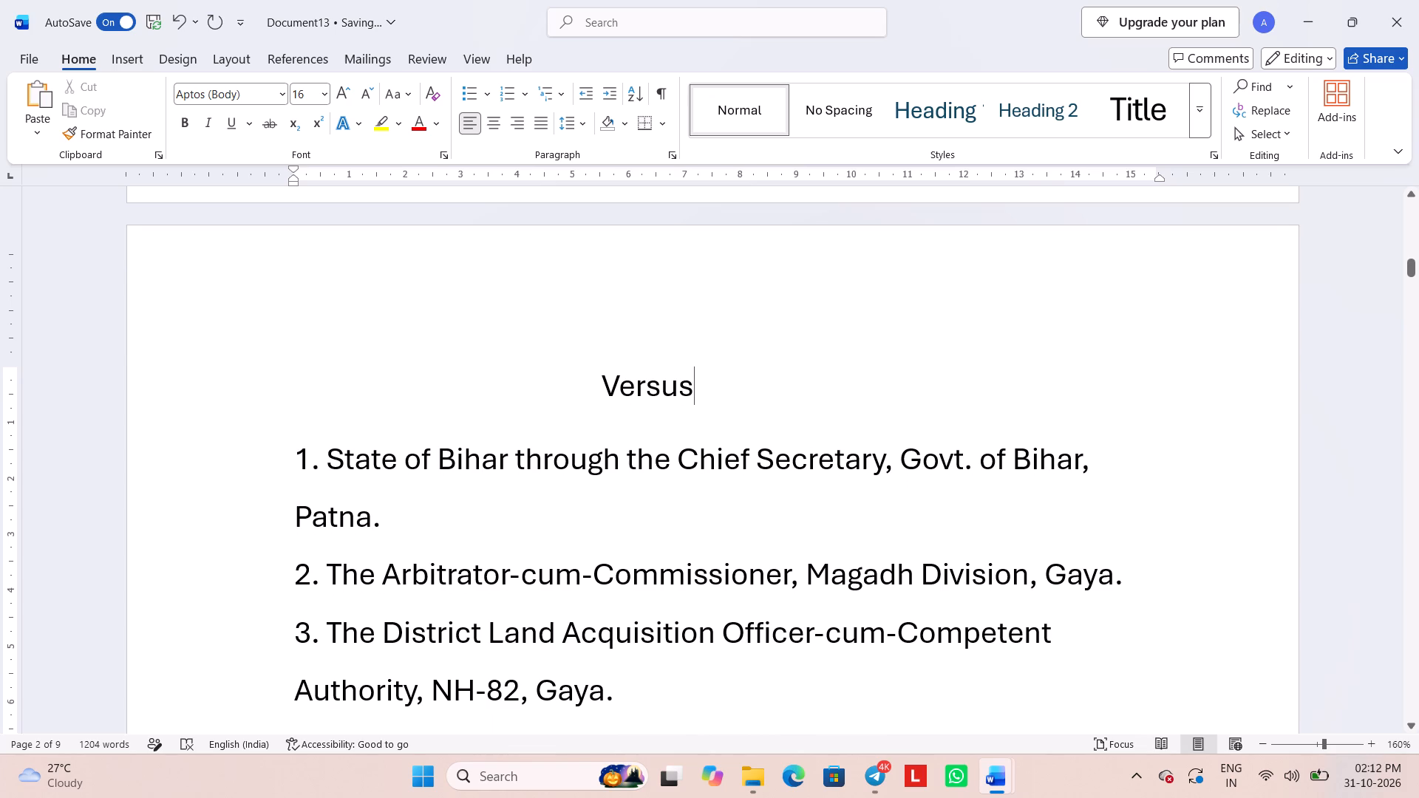
scroll(316, 570, down, 1)
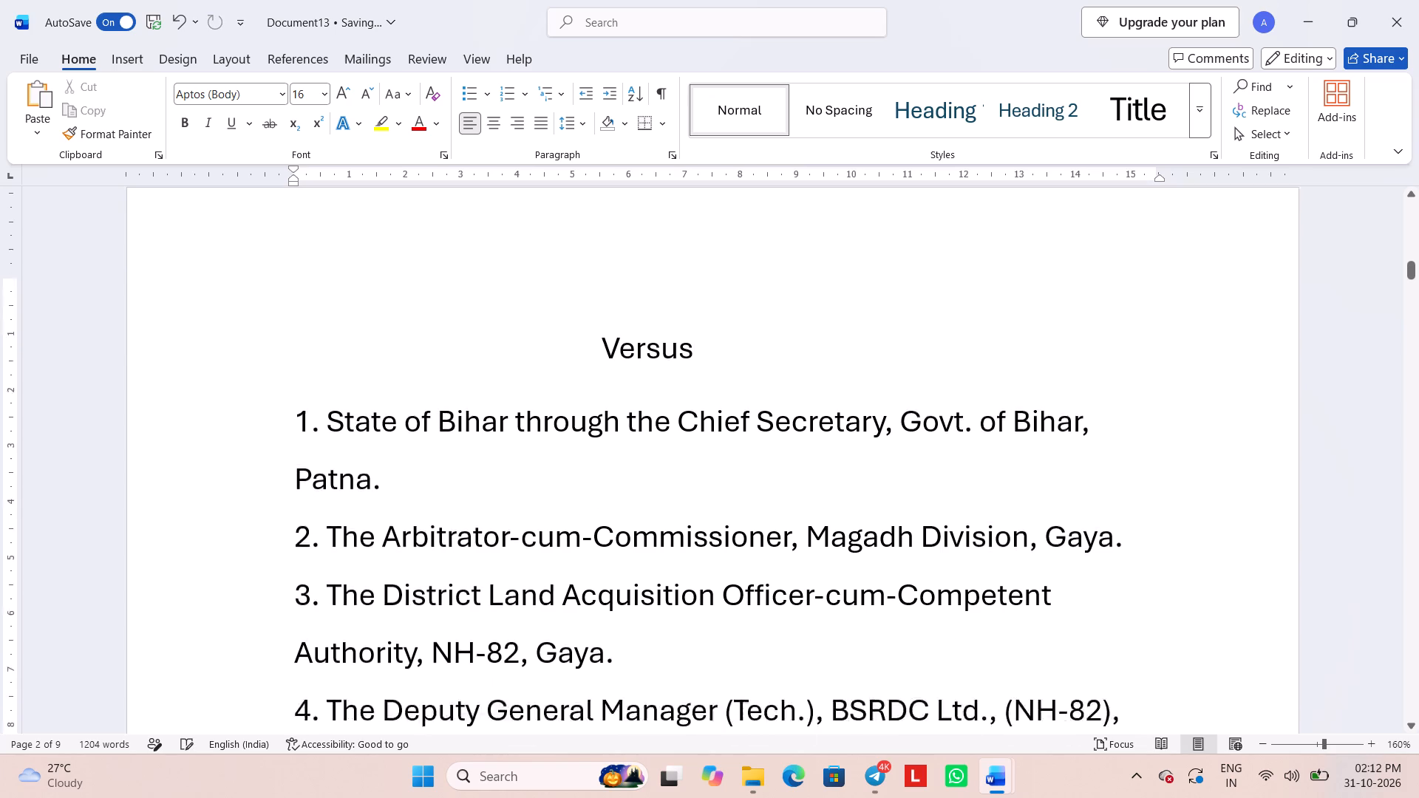
scroll(316, 570, down, 1)
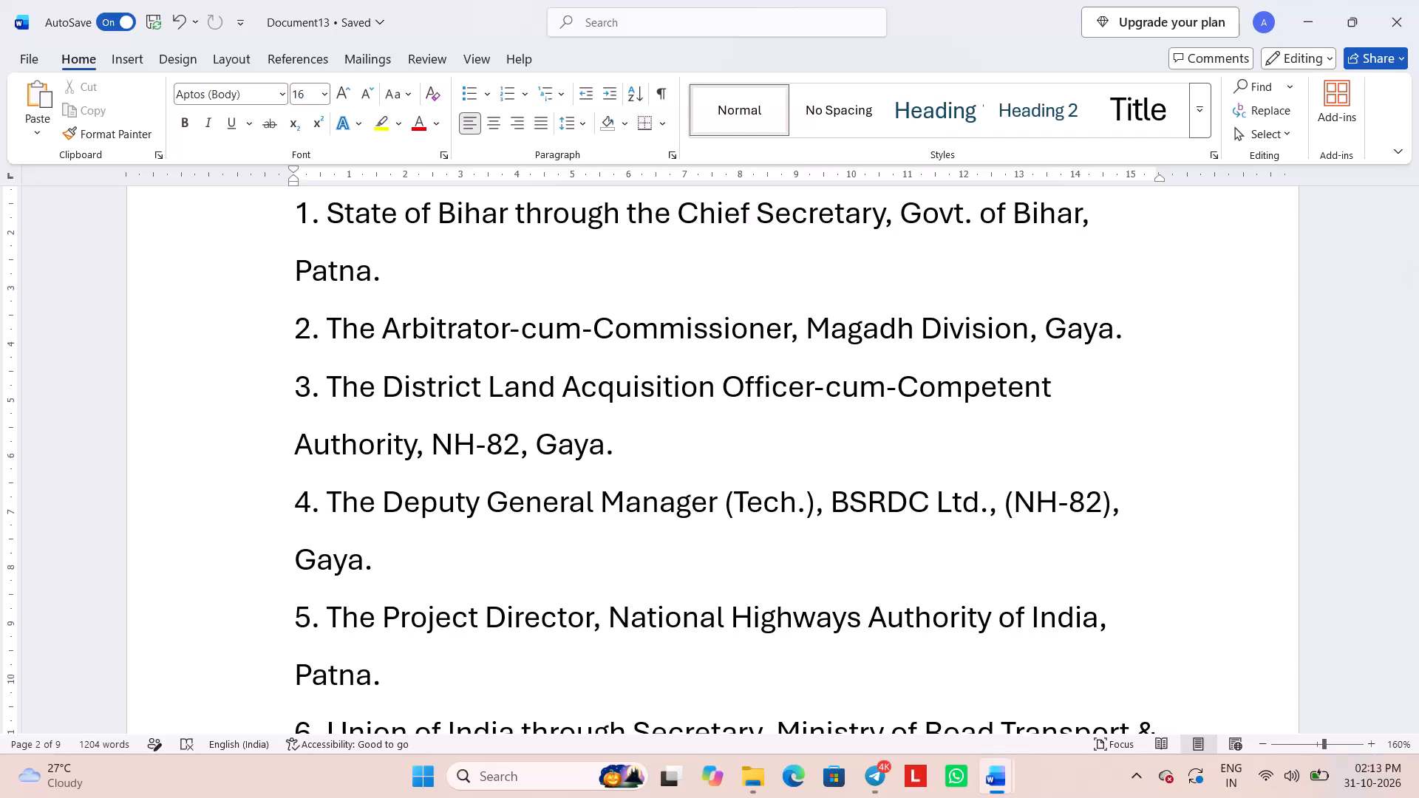
scroll(316, 570, down, 1)
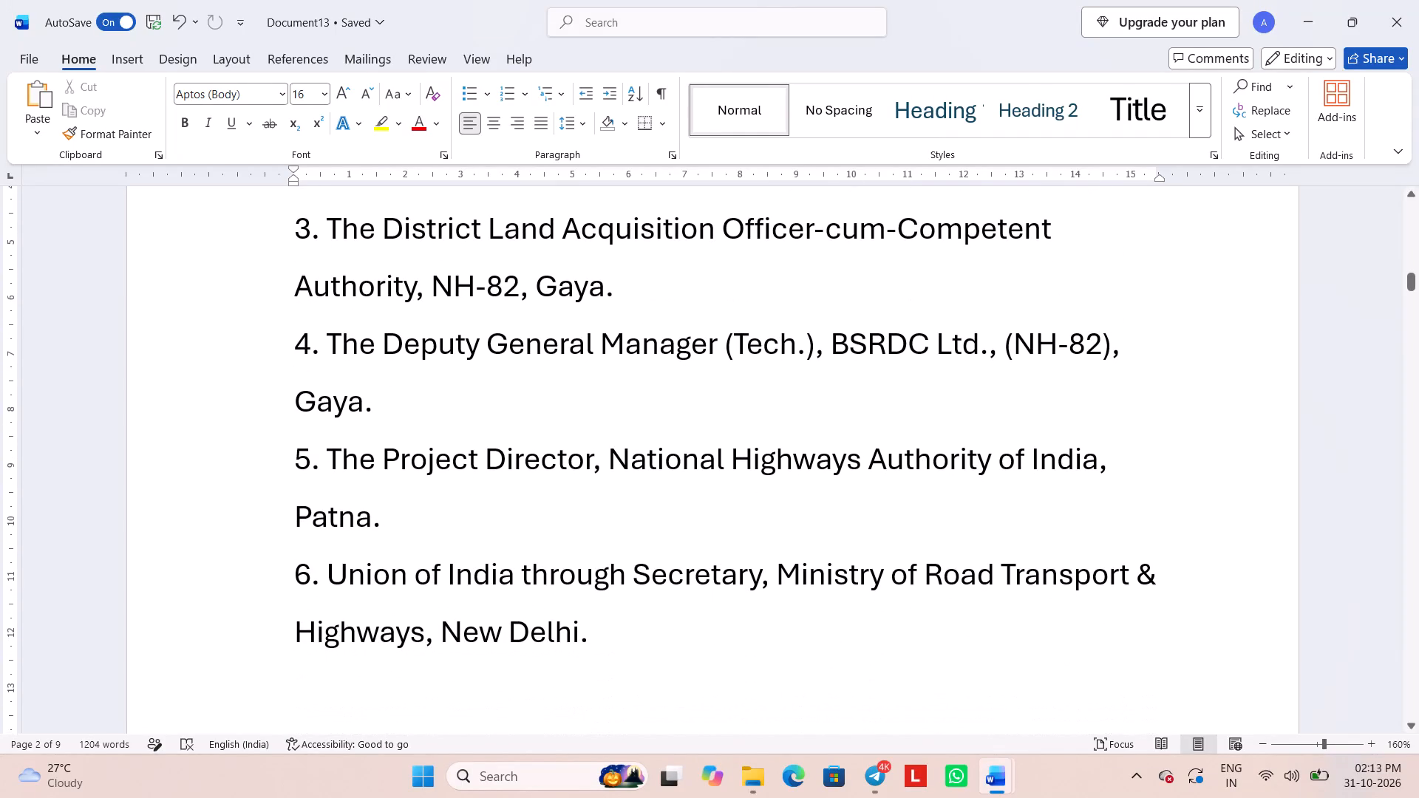
scroll(316, 570, down, 1)
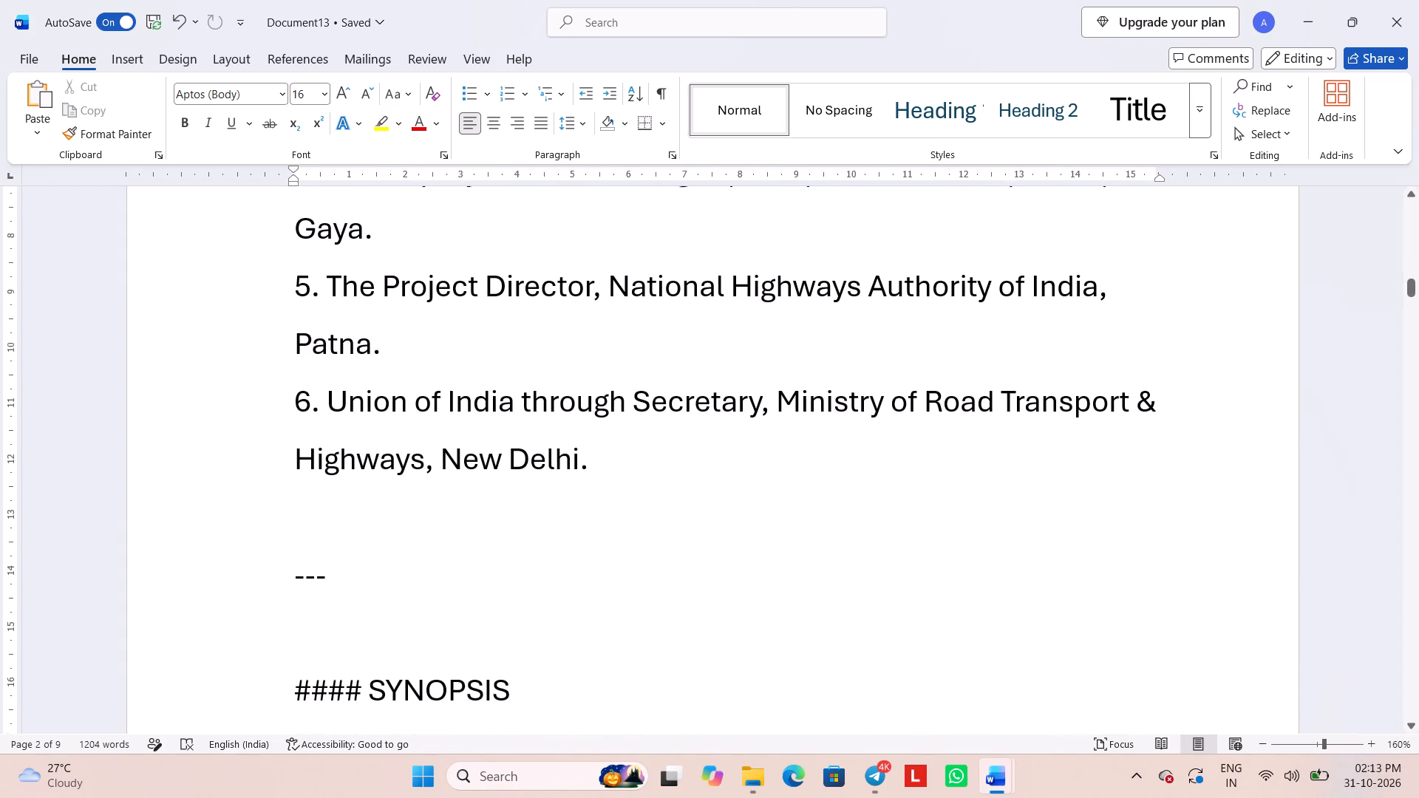
scroll(316, 570, down, 1)
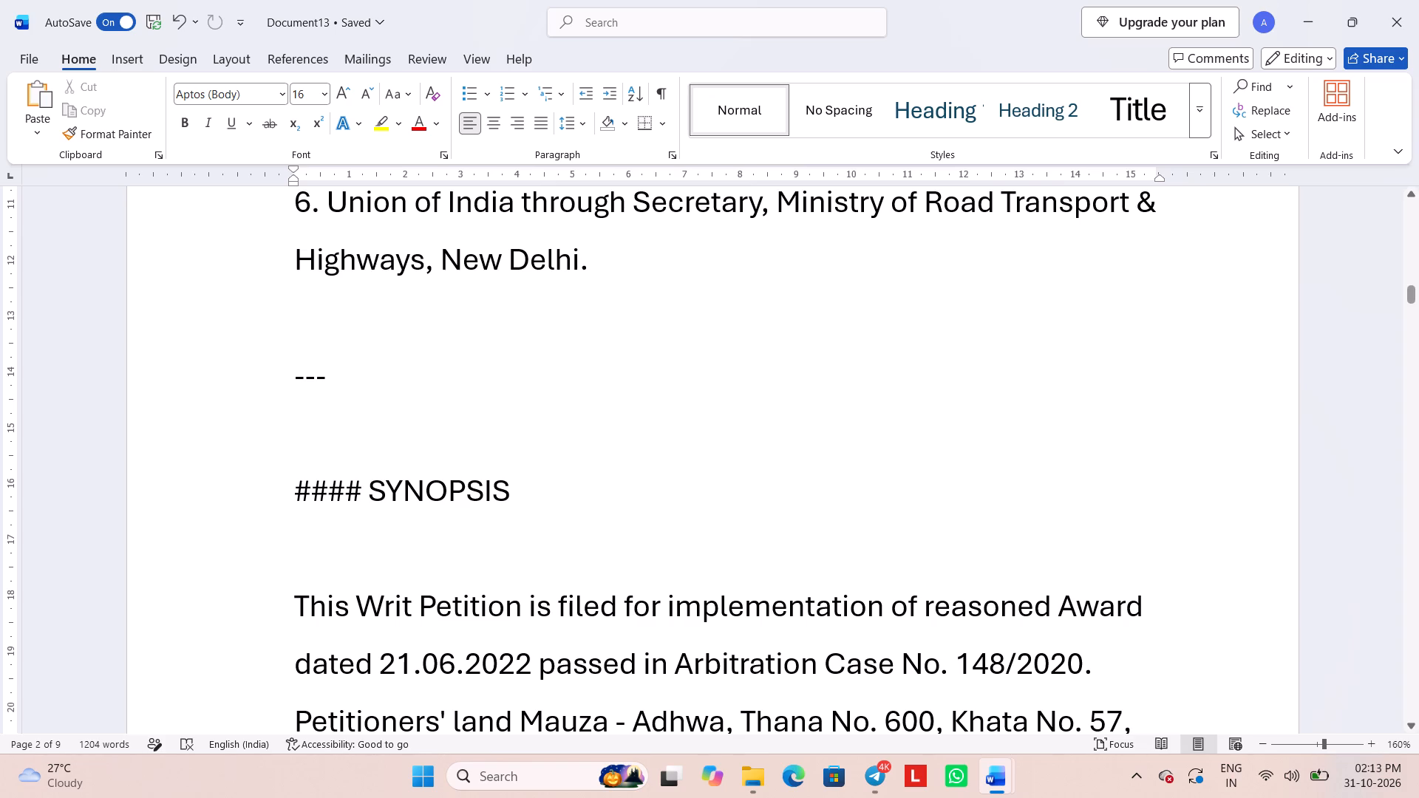
click(608, 259)
key(Delete)
key(Delete)
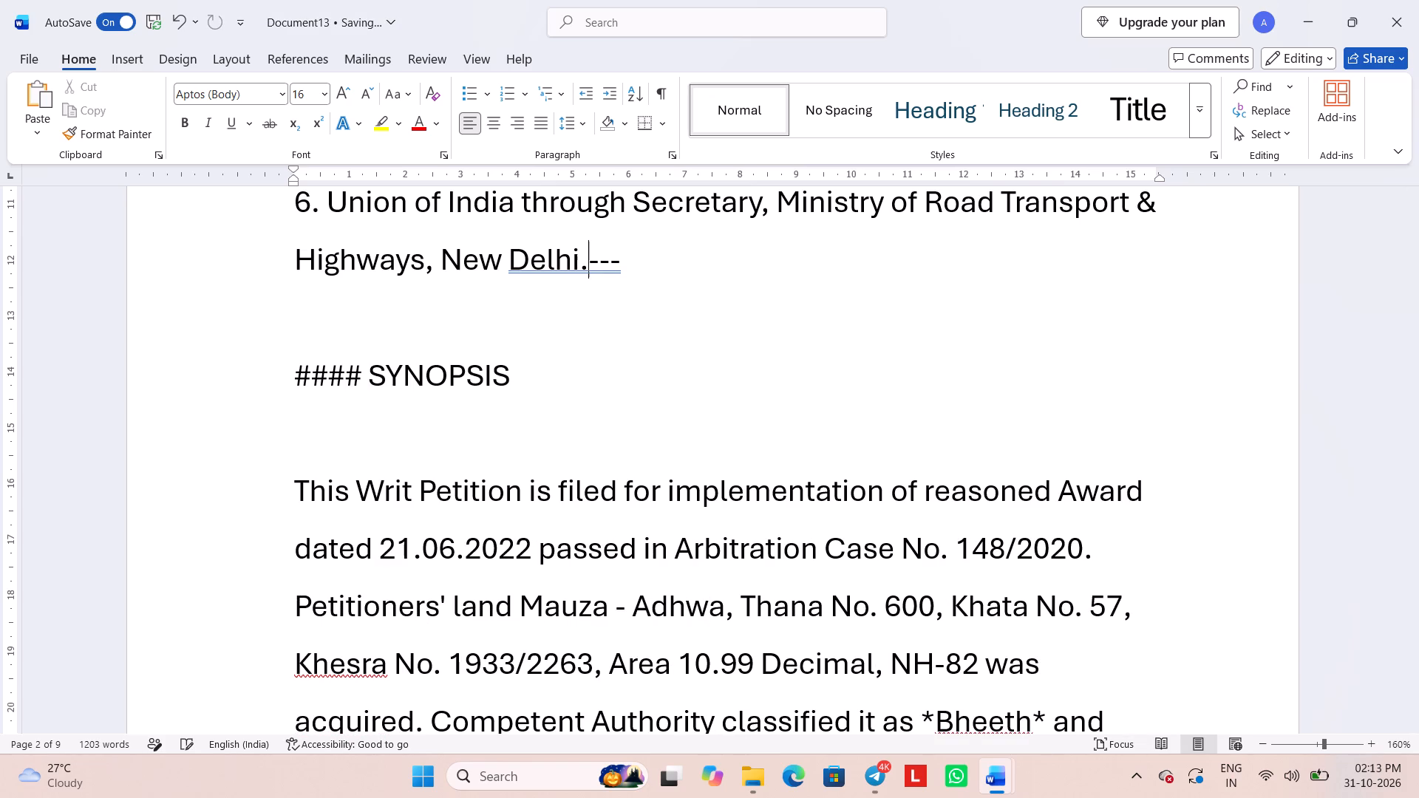
key(Delete)
key(Delete)
key(Delete)
key(Delete)
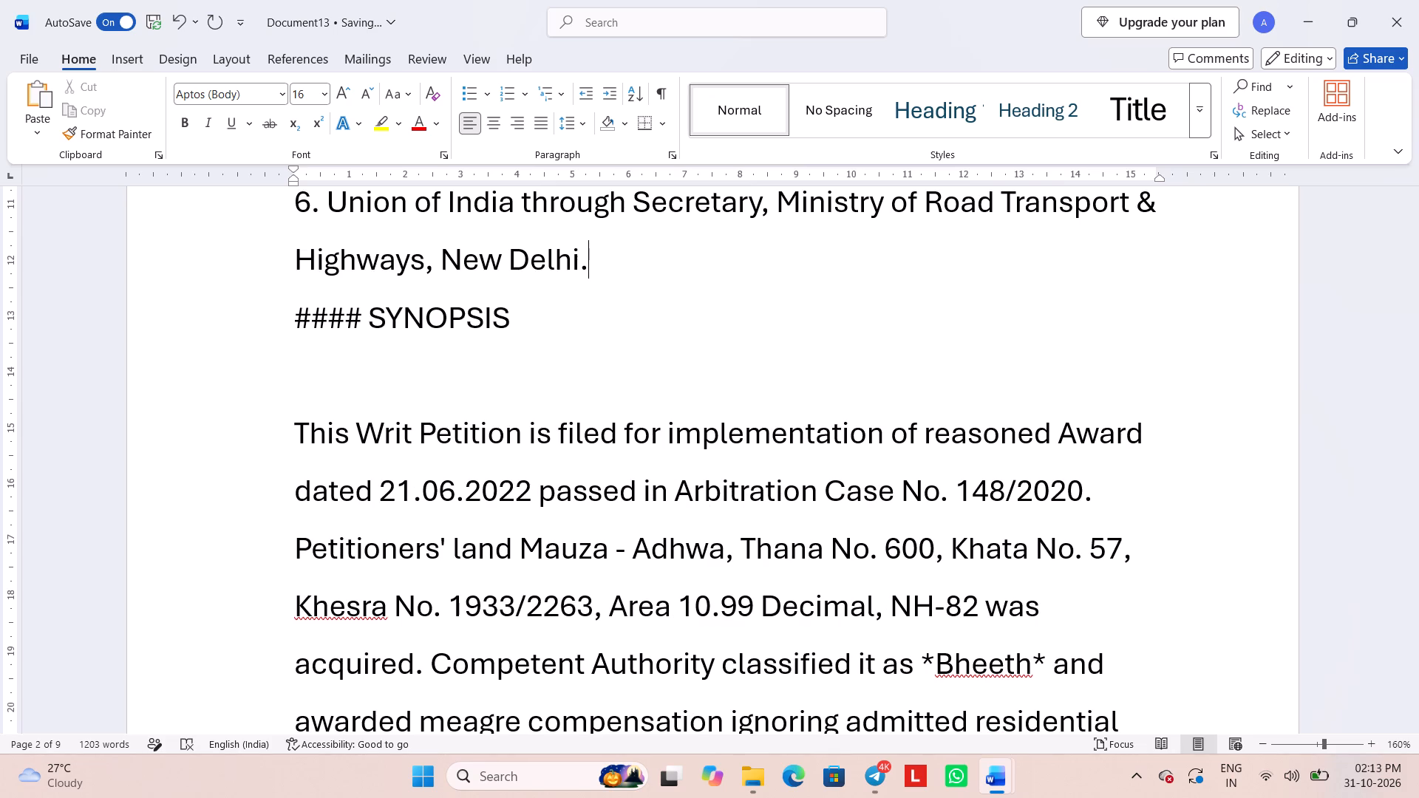
Insert a blank paragraph without a list number between the "6. Union of India" entry and the "#### SYNOPSIS" heading.
key(Return)
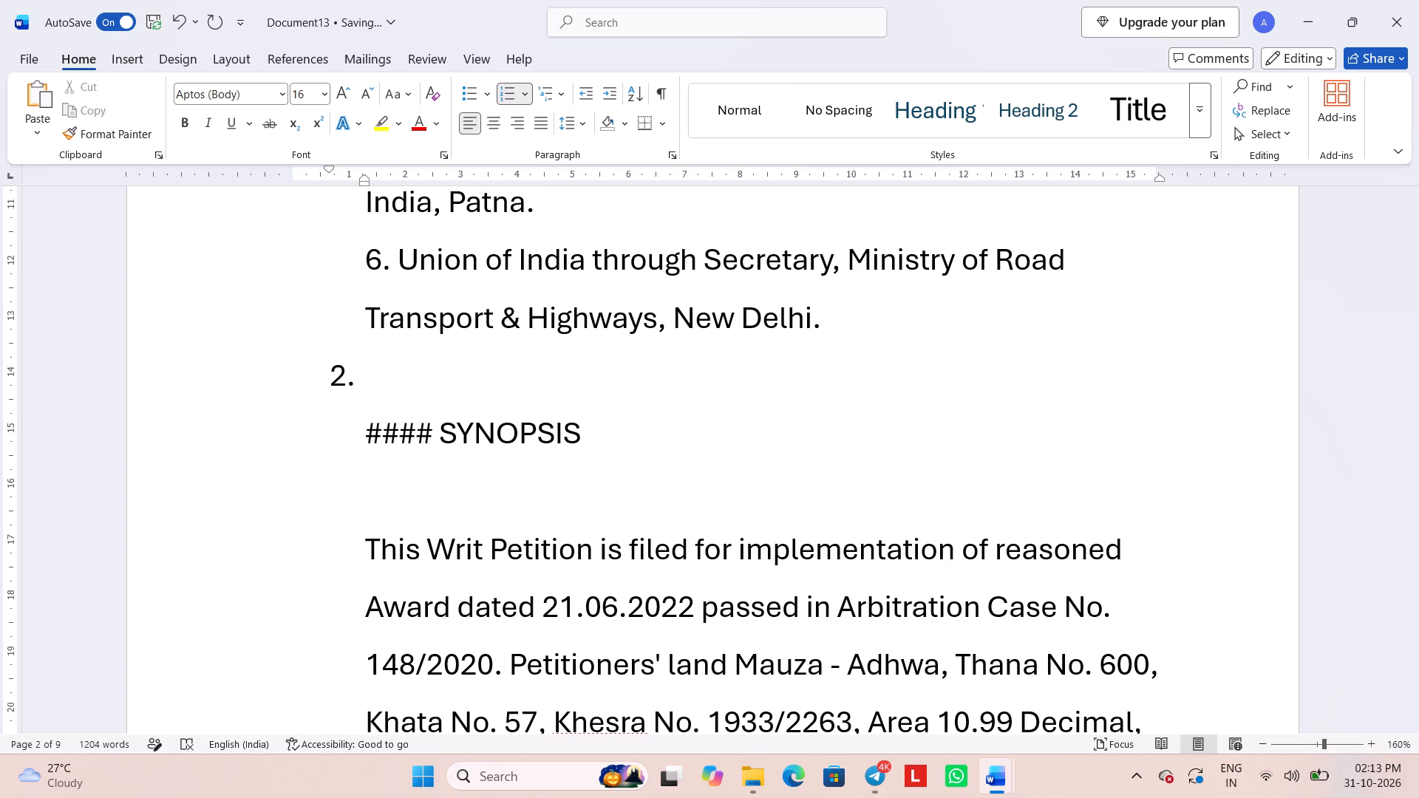
key(BackSpace)
Add the line "........ Respondents", indented with spaces past mid-line, on the blank line below the "6. Union of India" entry.
key(space)
key(space)
key(space)
key(space)
key(space)
key(space)
key(space)
key(space)
key(space)
key(space)
key(space)
key(space)
key(space)
key(space)
key(space)
key(space)
key(space)
key(space)
key(space)
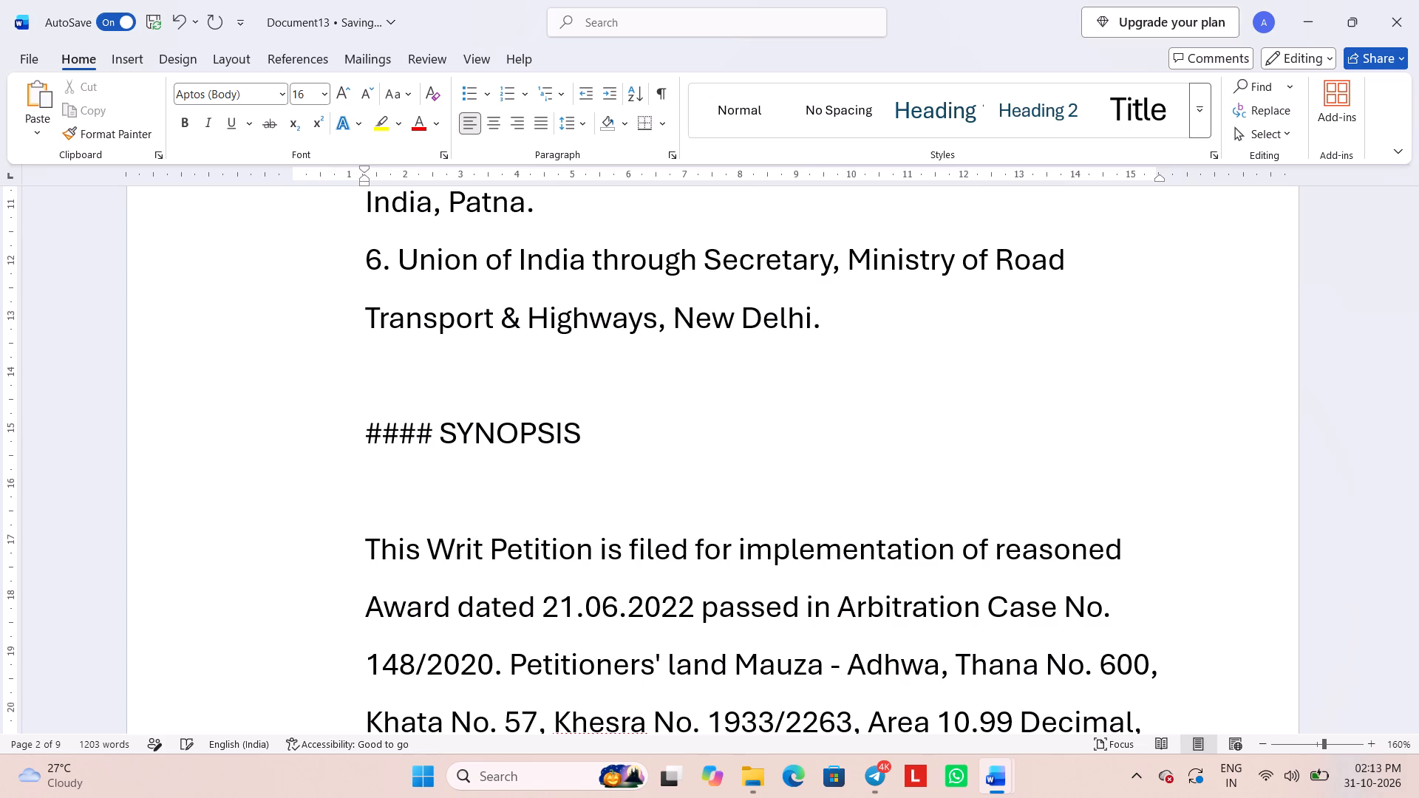
key(space)
key(space)
key(space)
key(space)
key(space)
key(space)
key(space)
key(space)
key(space)
key(space)
key(space)
key(space)
key(space)
key(space)
key(space)
key(space)
key(space)
key(space)
key(space)
key(space)
key(space)
key(space)
key(space)
key(space)
key(space)
key(space)
key(space)
key(space)
key(space)
key(space)
key(space)
key(space)
key(space)
key(space)
key(space)
key(space)
key(space)
key(space)
key(space)
key(space)
key(space)
key(space)
text(........)
key(space)
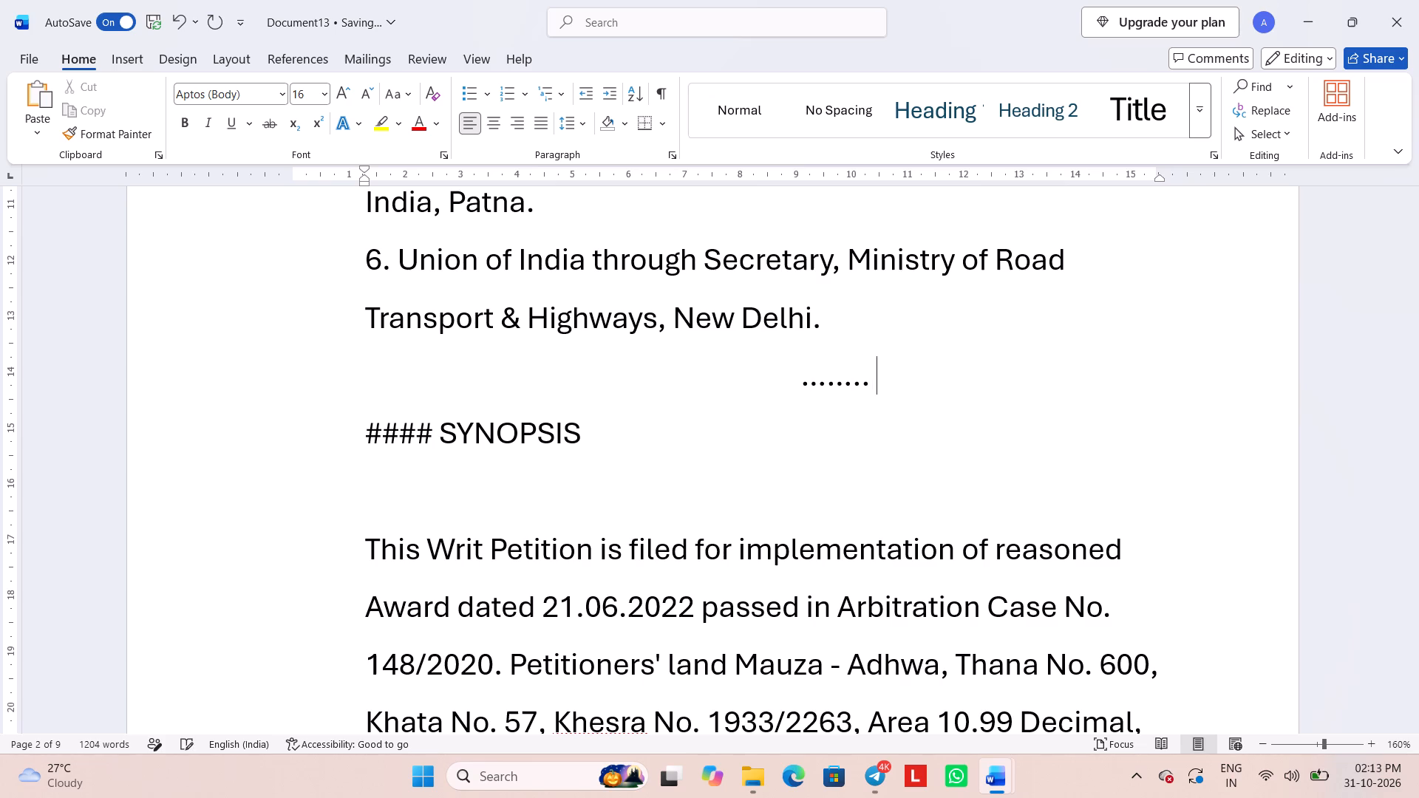
text(re)
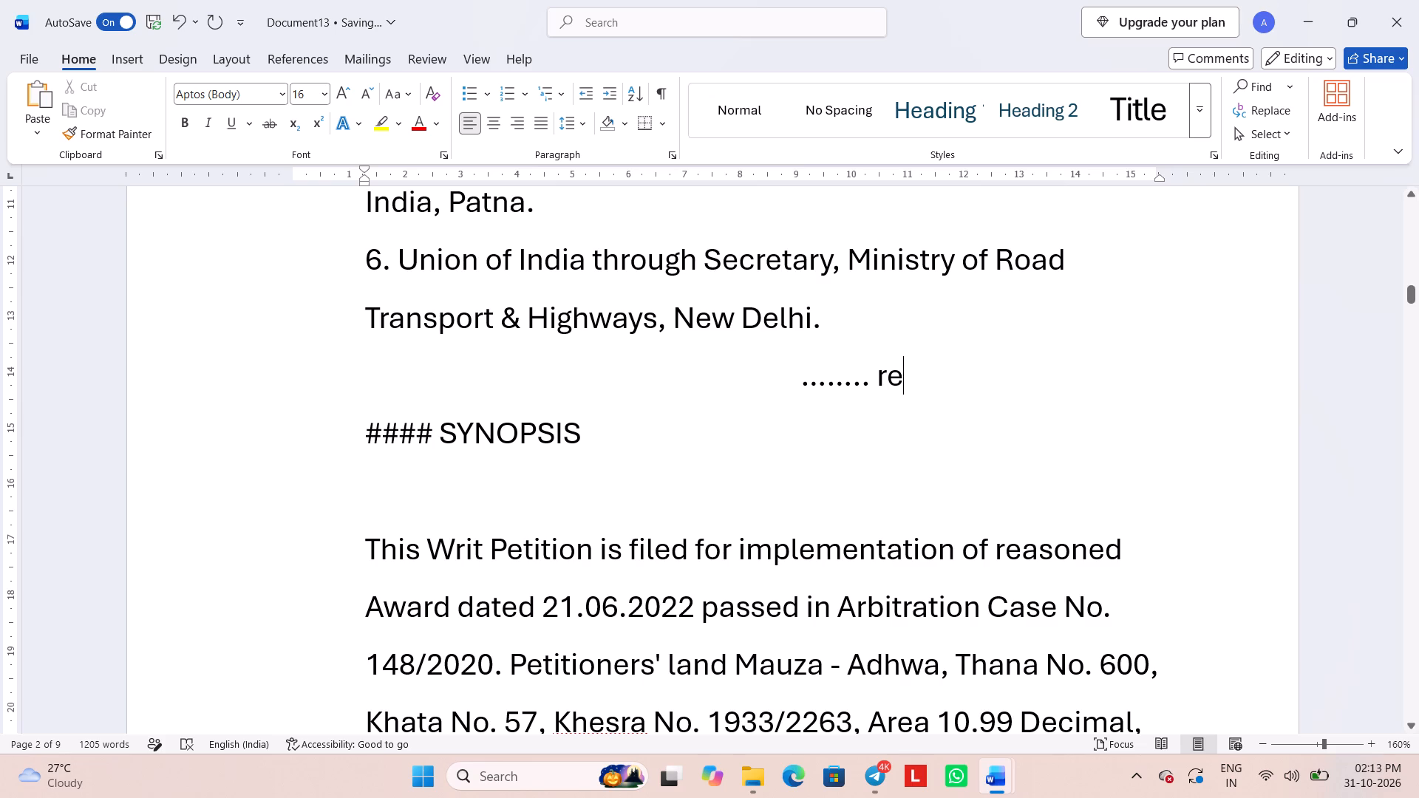
click(877, 379)
key(shift+r)
key(Delete)
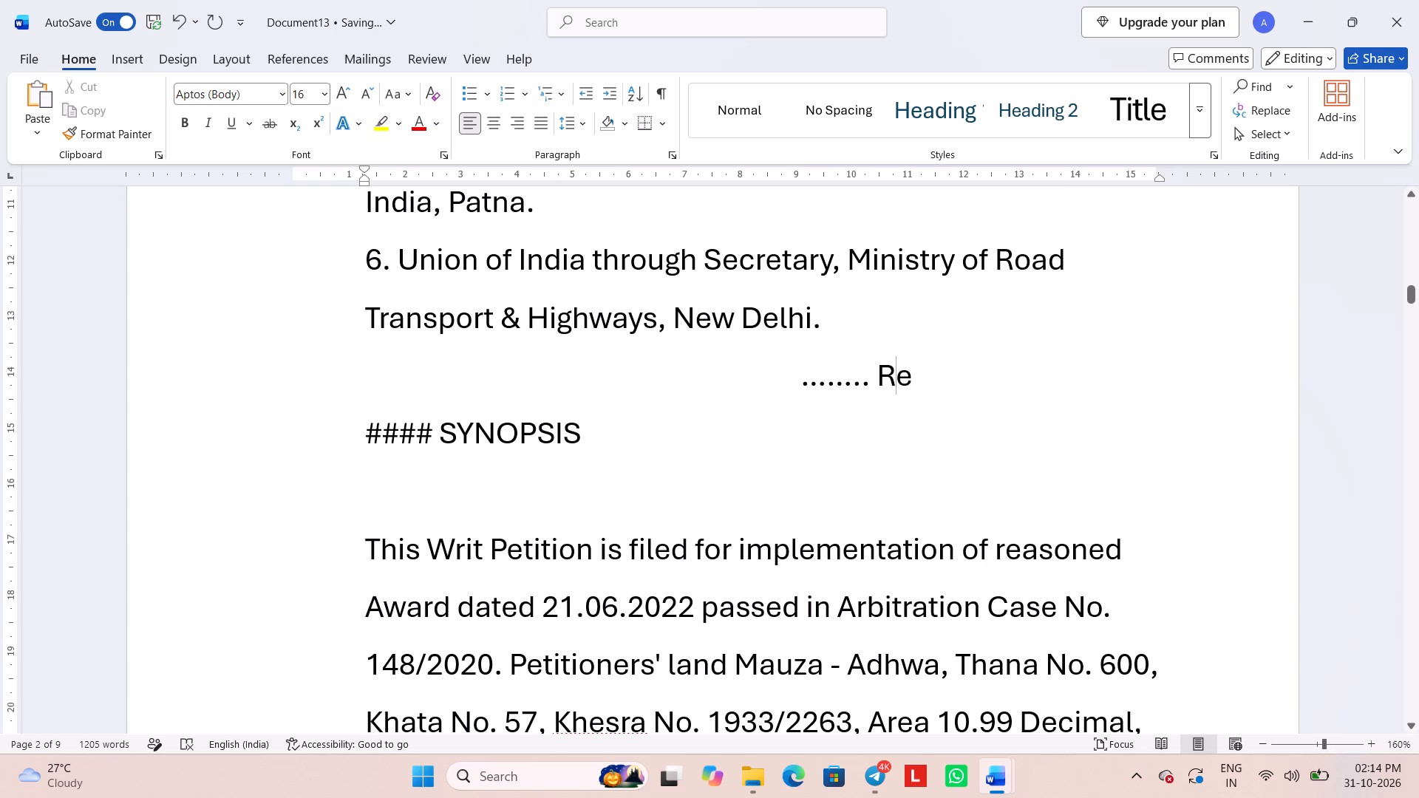
click(912, 379)
key(s)
text(pon)
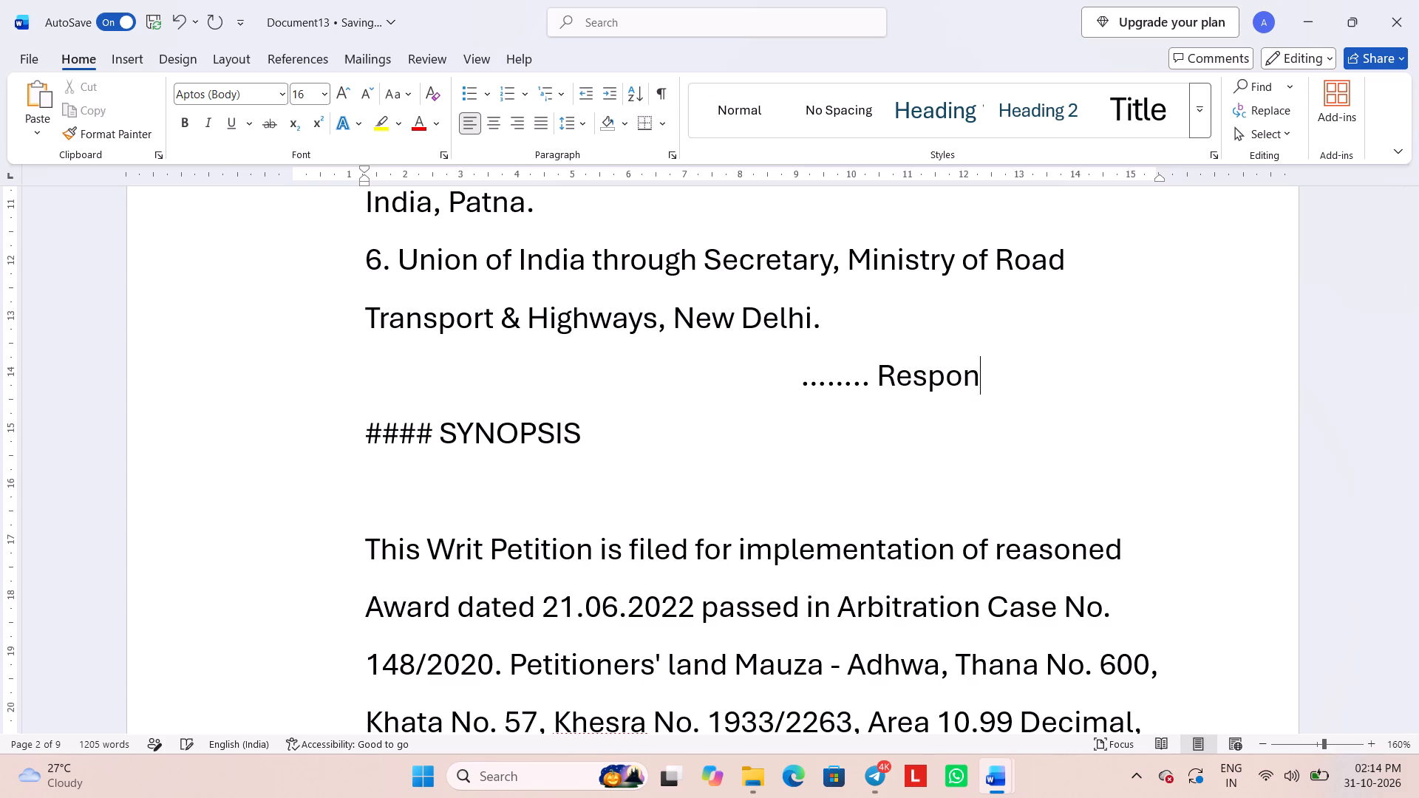
text(dw)
key(BackSpace)
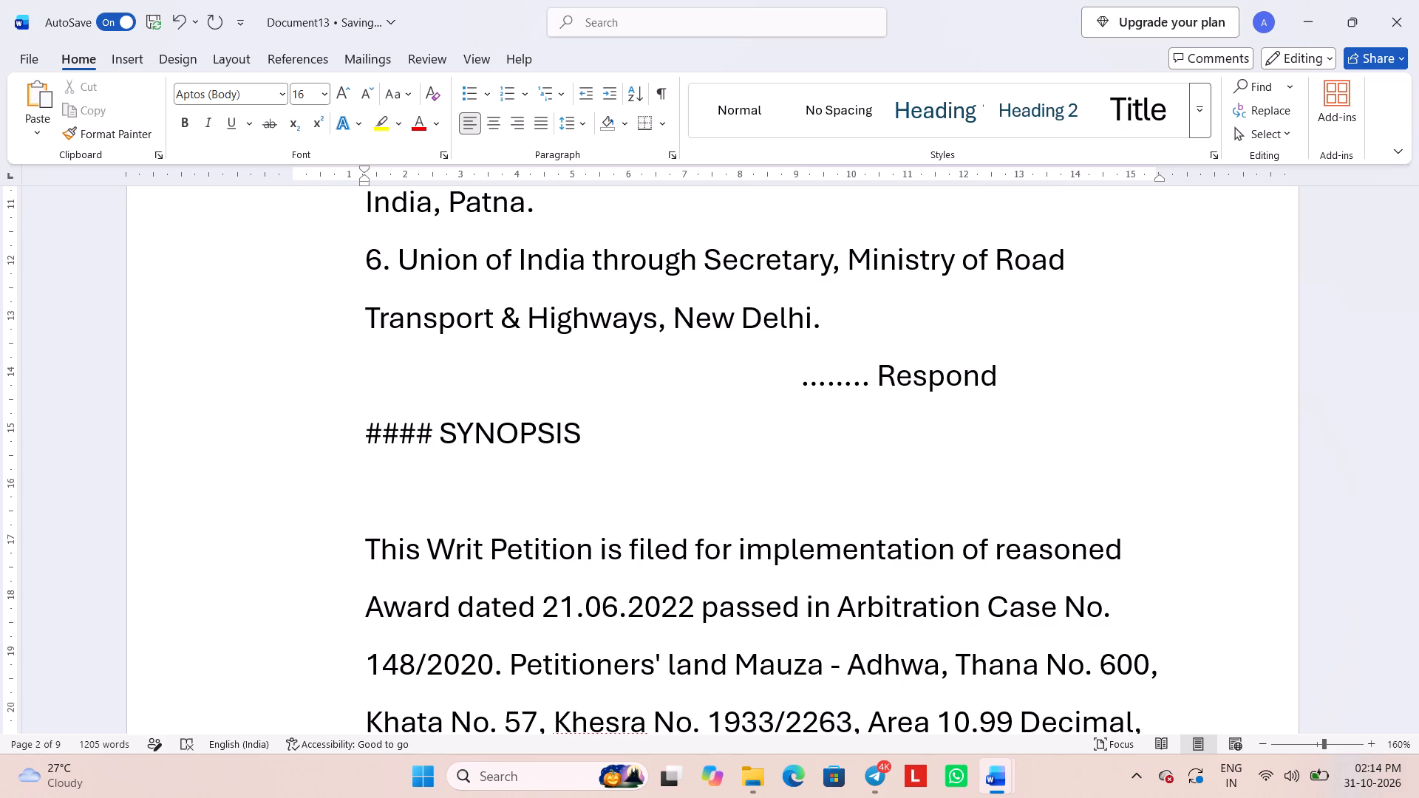
key(e)
key(n)
key(t)
key(s)
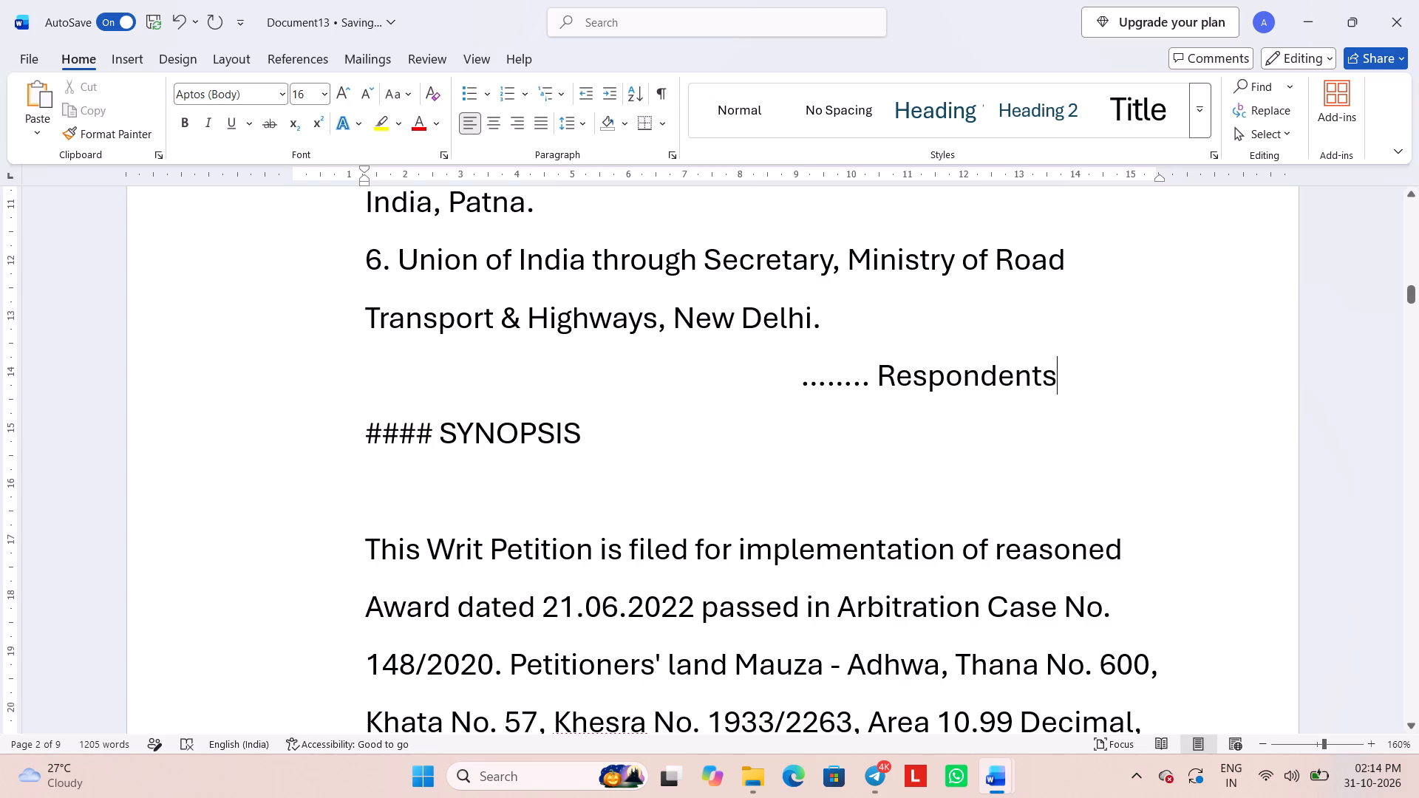
Review the Synopsis text and the start of the "MOST RESPECTFULLY SHEWETH" section for layout and remaining formatting marks.
scroll(749, 419, down, 2)
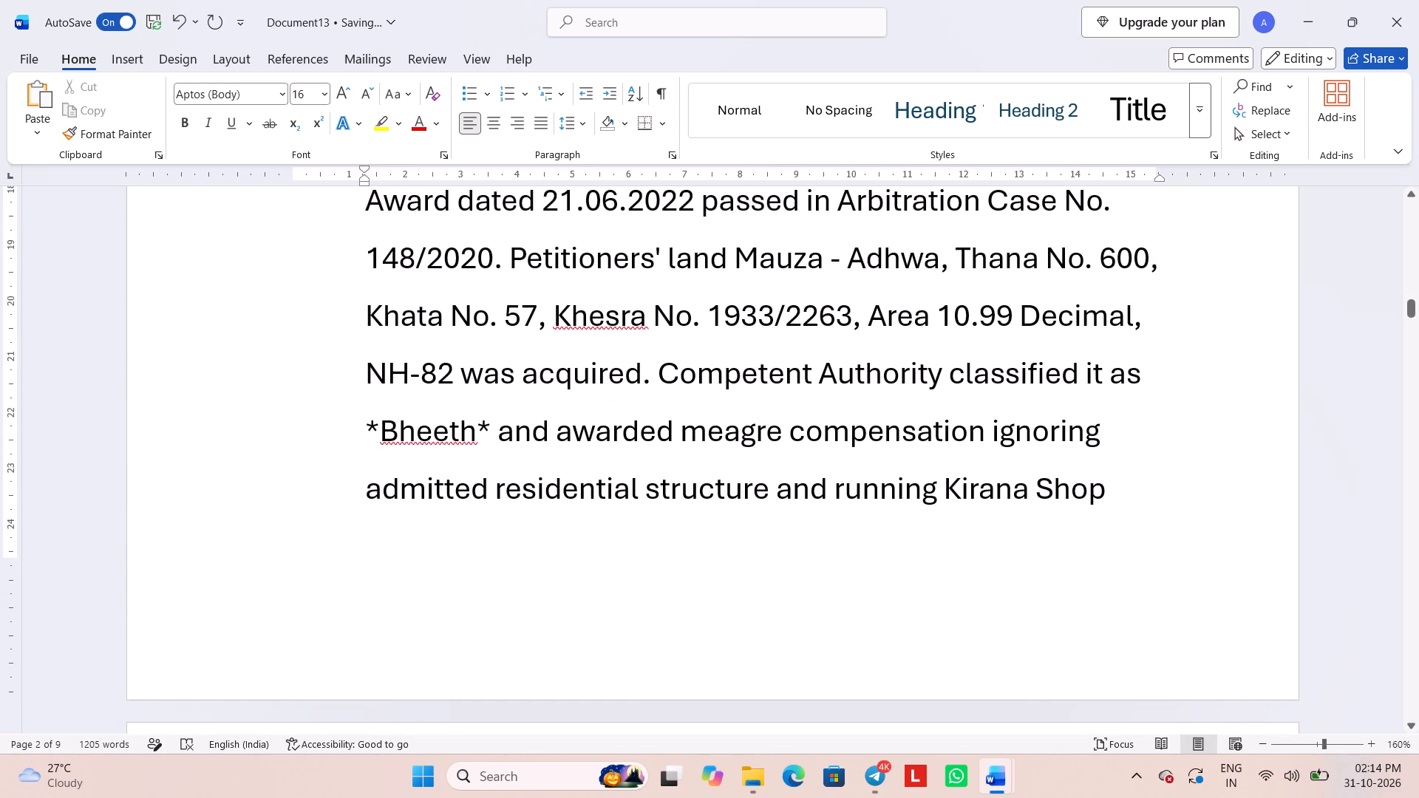
scroll(749, 419, down, 2)
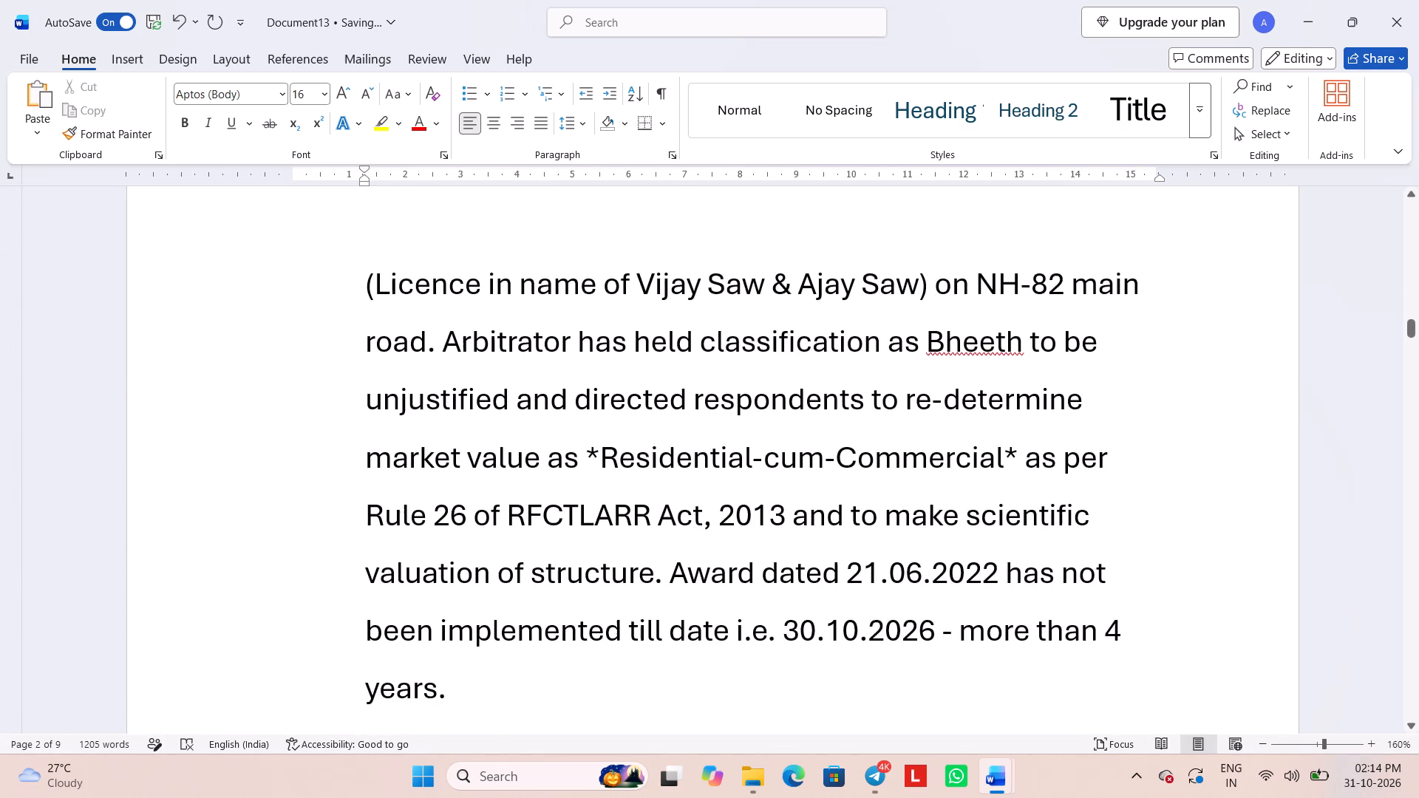
scroll(749, 419, down, 2)
scroll(749, 419, up, 1)
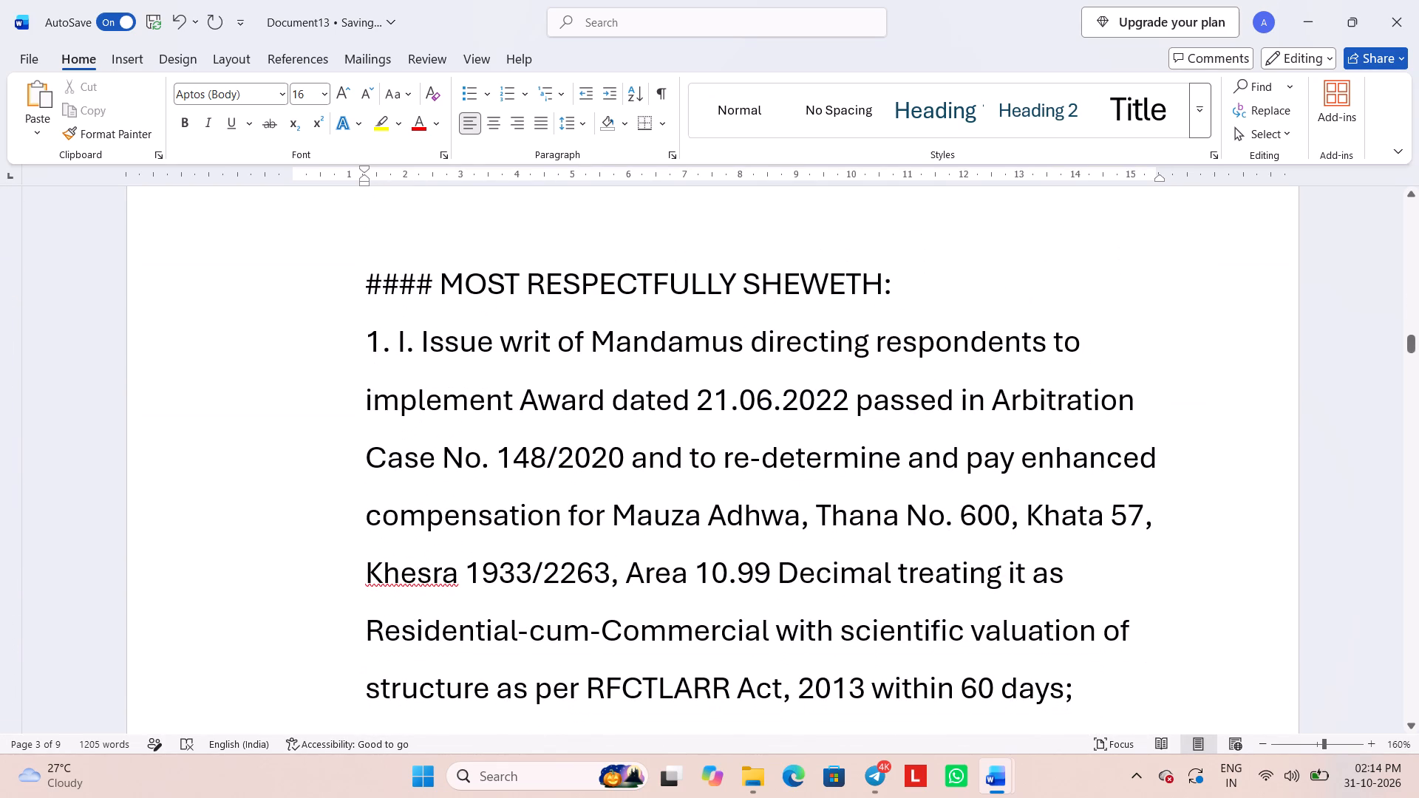
scroll(749, 419, up, 2)
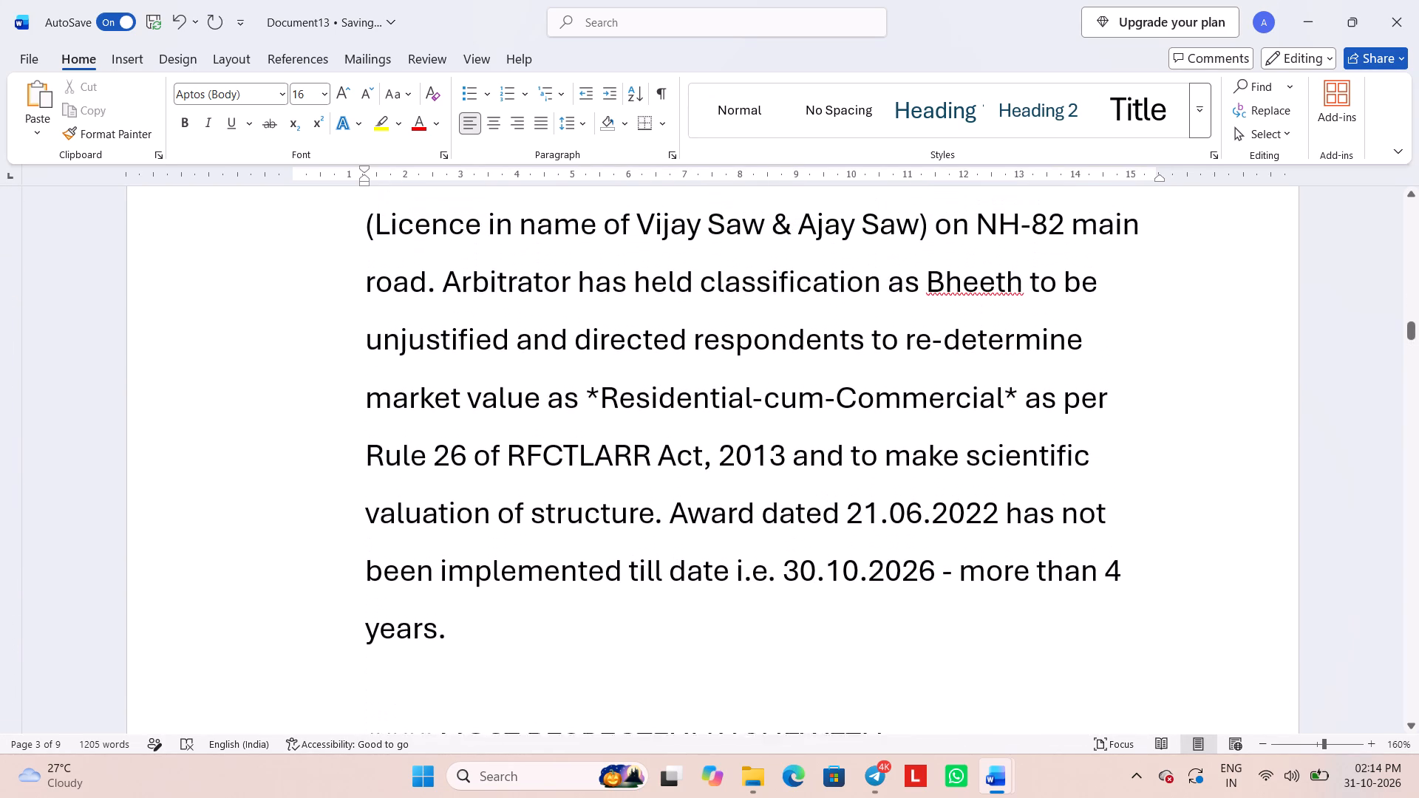
scroll(749, 419, up, 3)
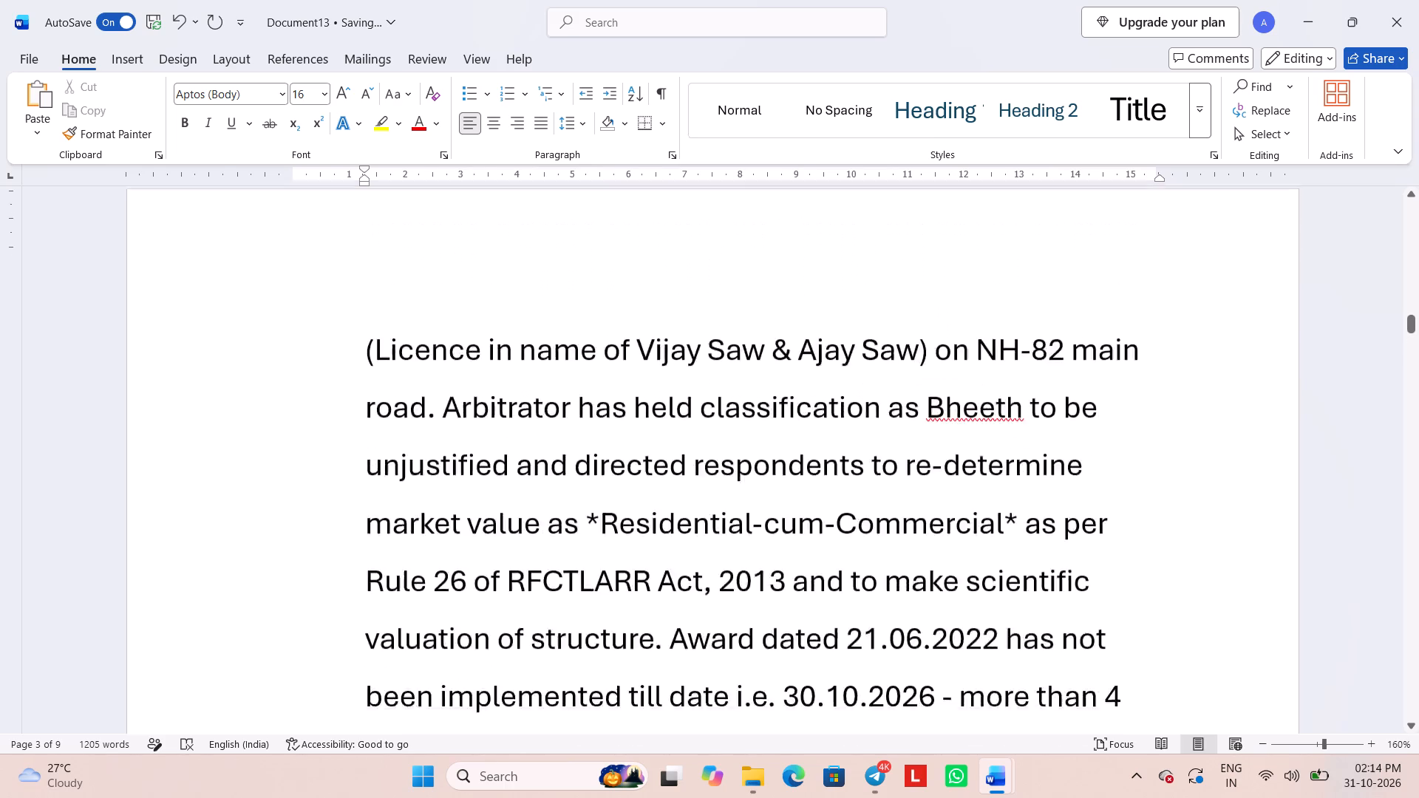
scroll(749, 419, up, 2)
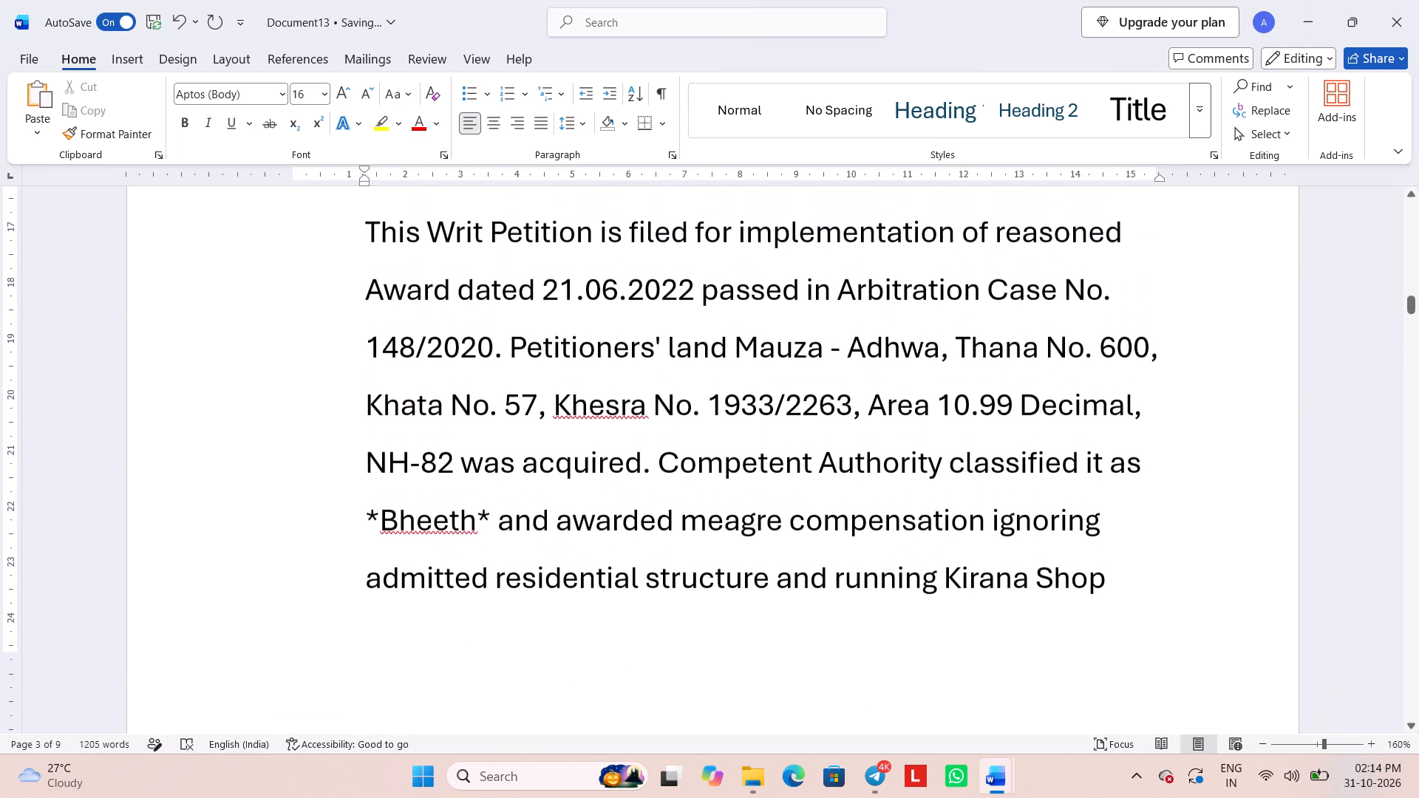
scroll(749, 419, up, 2)
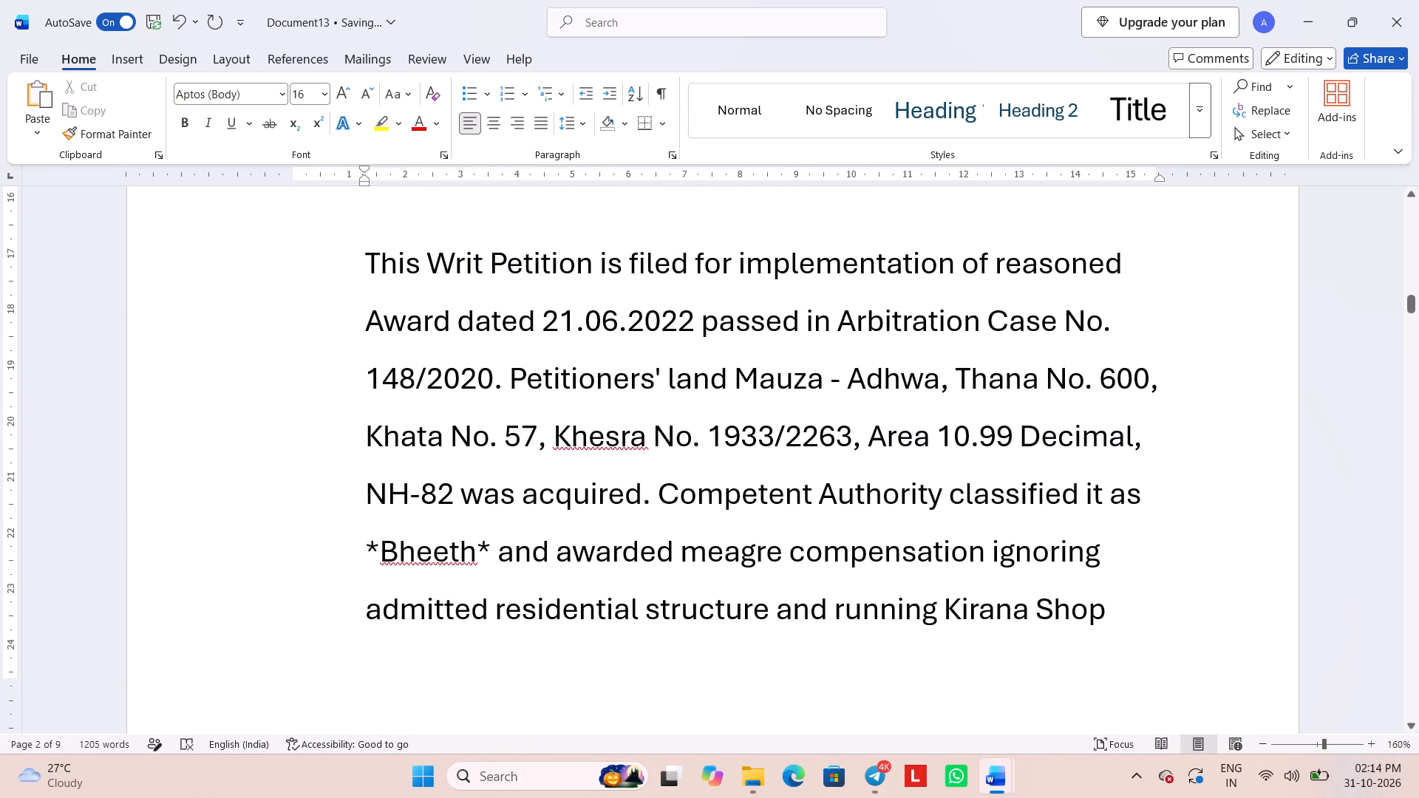
scroll(749, 419, up, 1)
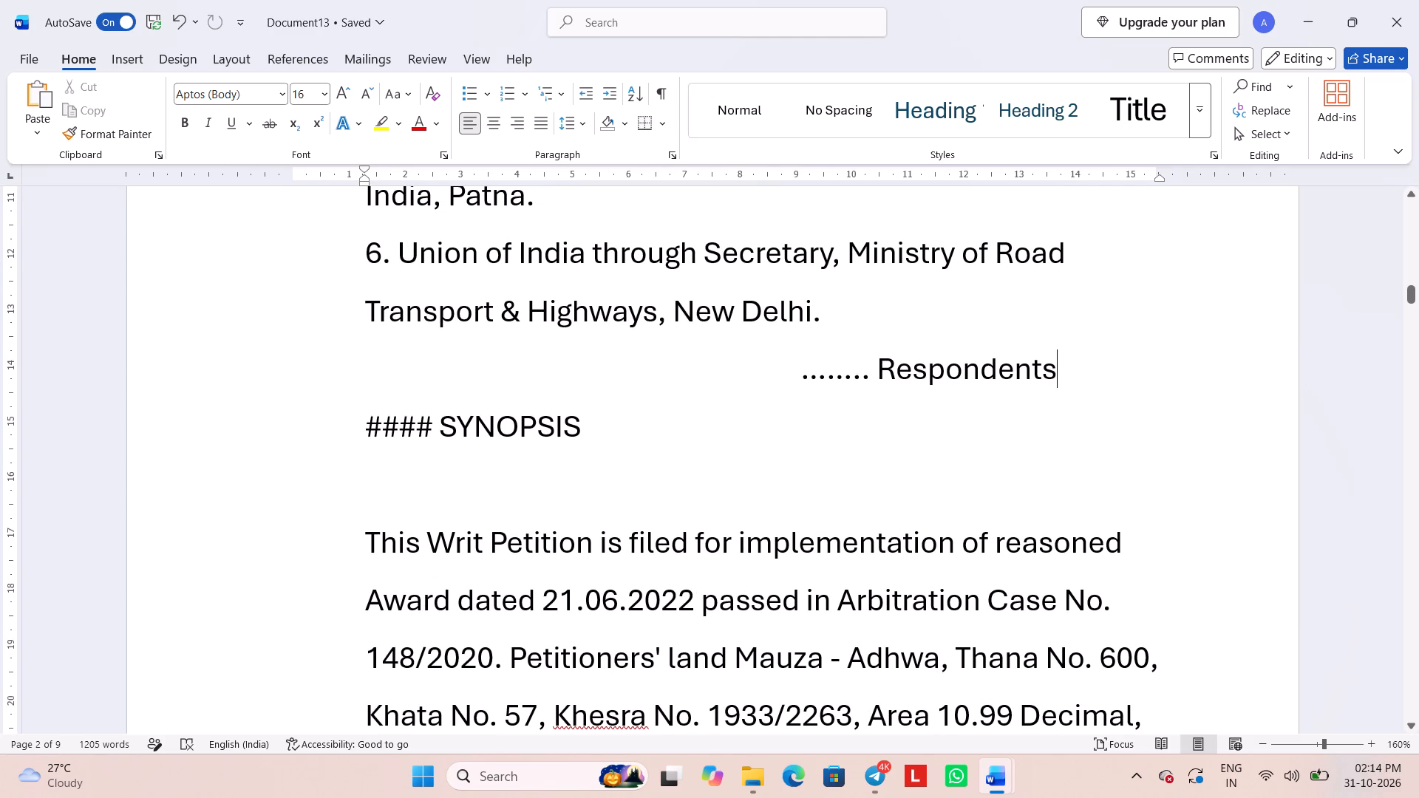
scroll(631, 446, down, 1)
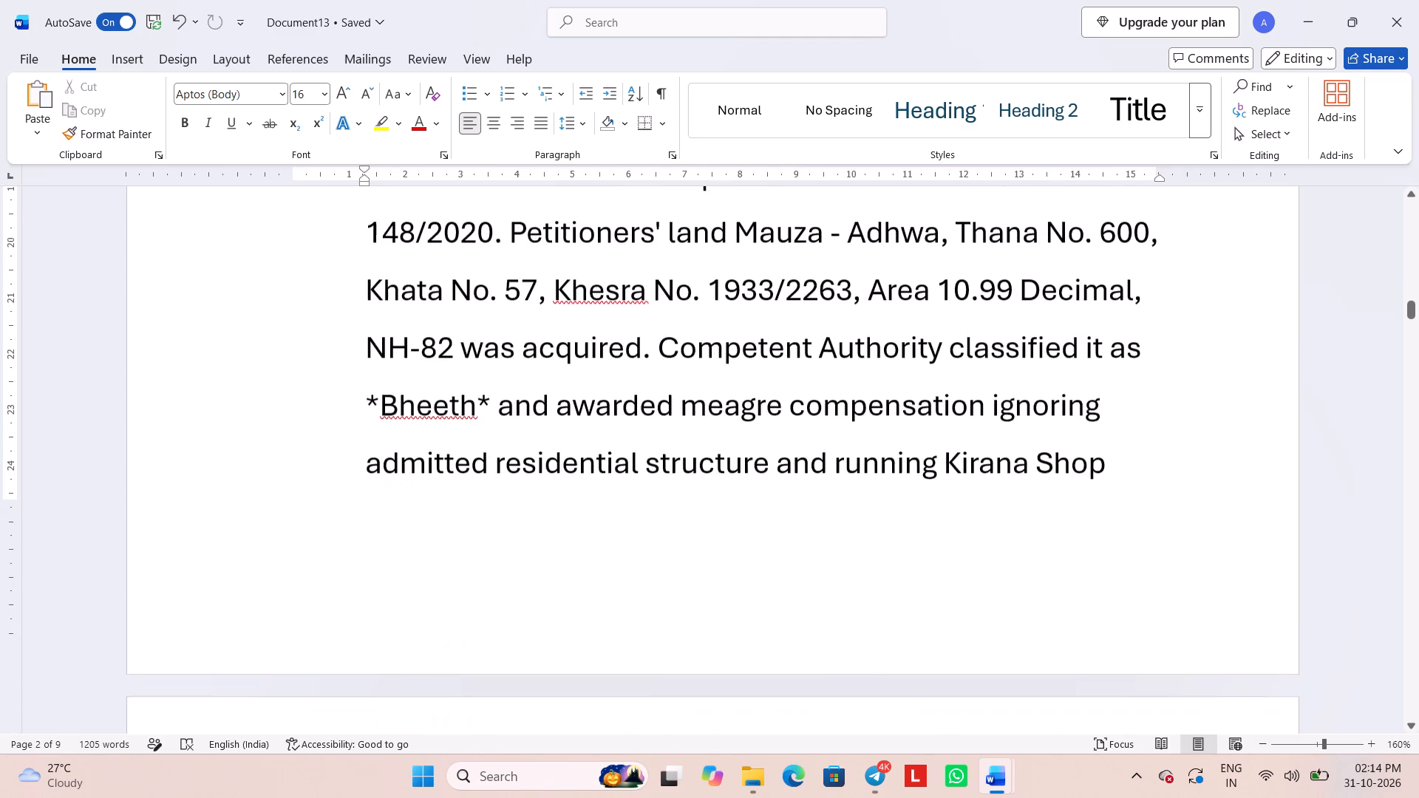
Examine the Synopsis paragraph across the page break, down to the "#### MOST RESPECTFULLY SHEWETH:" heading and its first numbered item.
scroll(631, 446, down, 3)
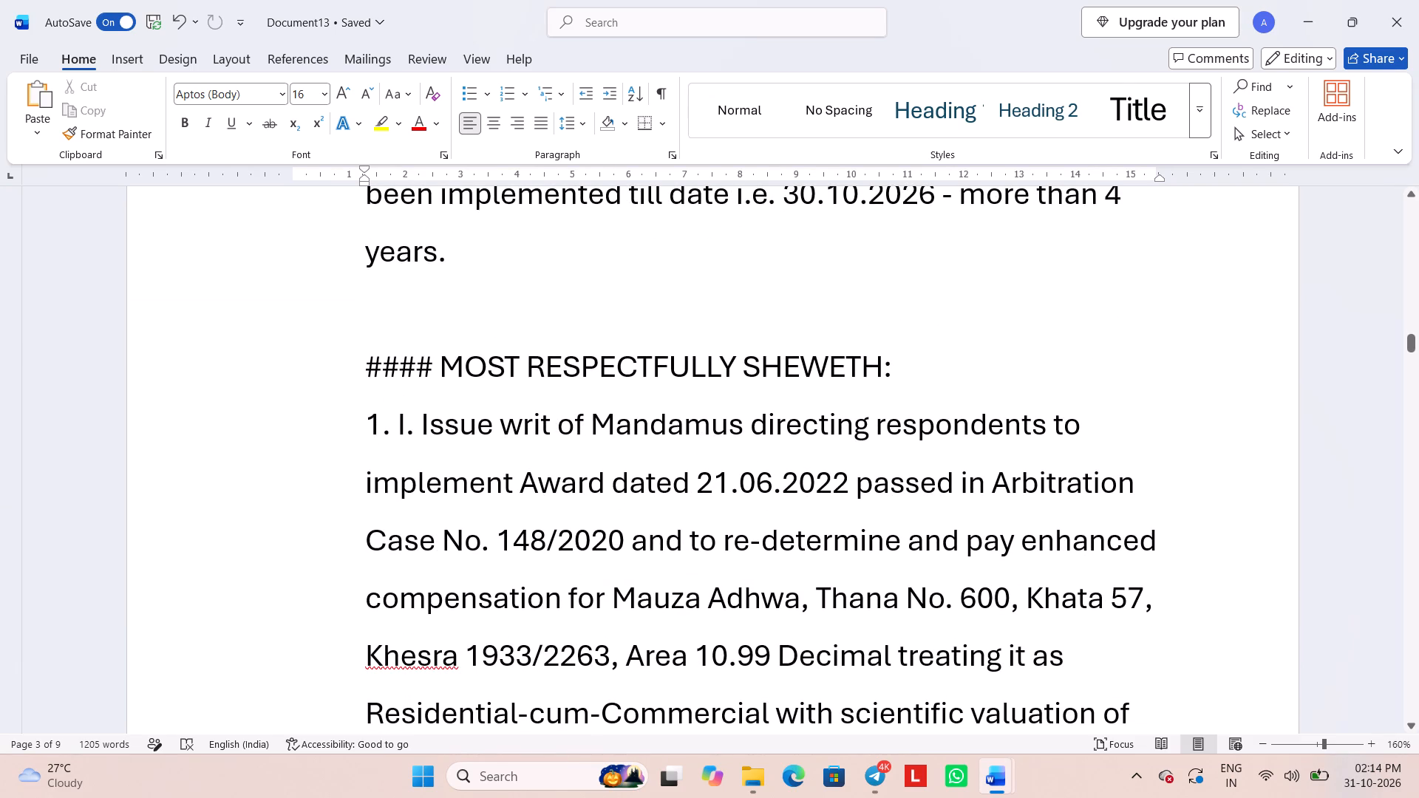
scroll(608, 548, down, 1)
scroll(608, 548, up, 3)
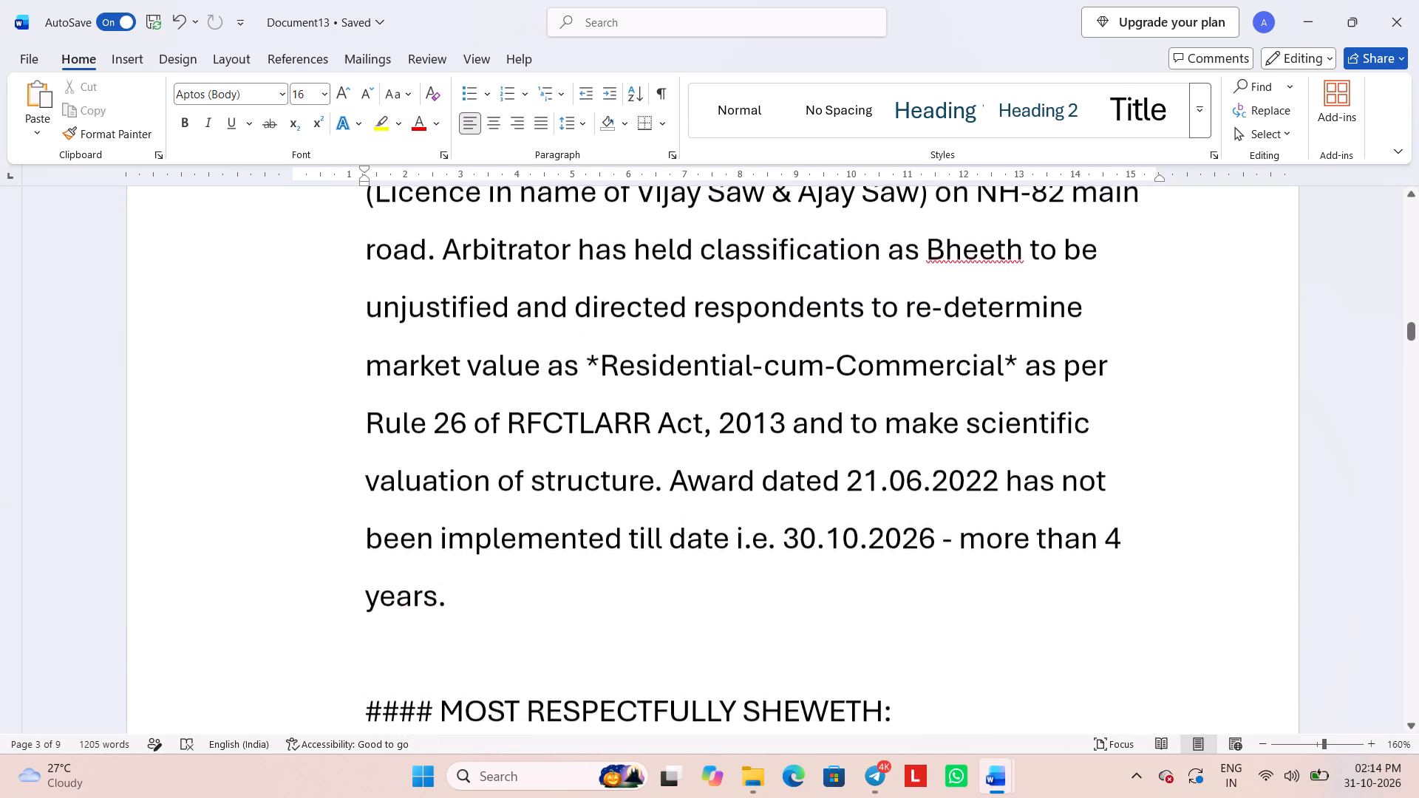
scroll(608, 548, up, 1)
scroll(608, 548, down, 1)
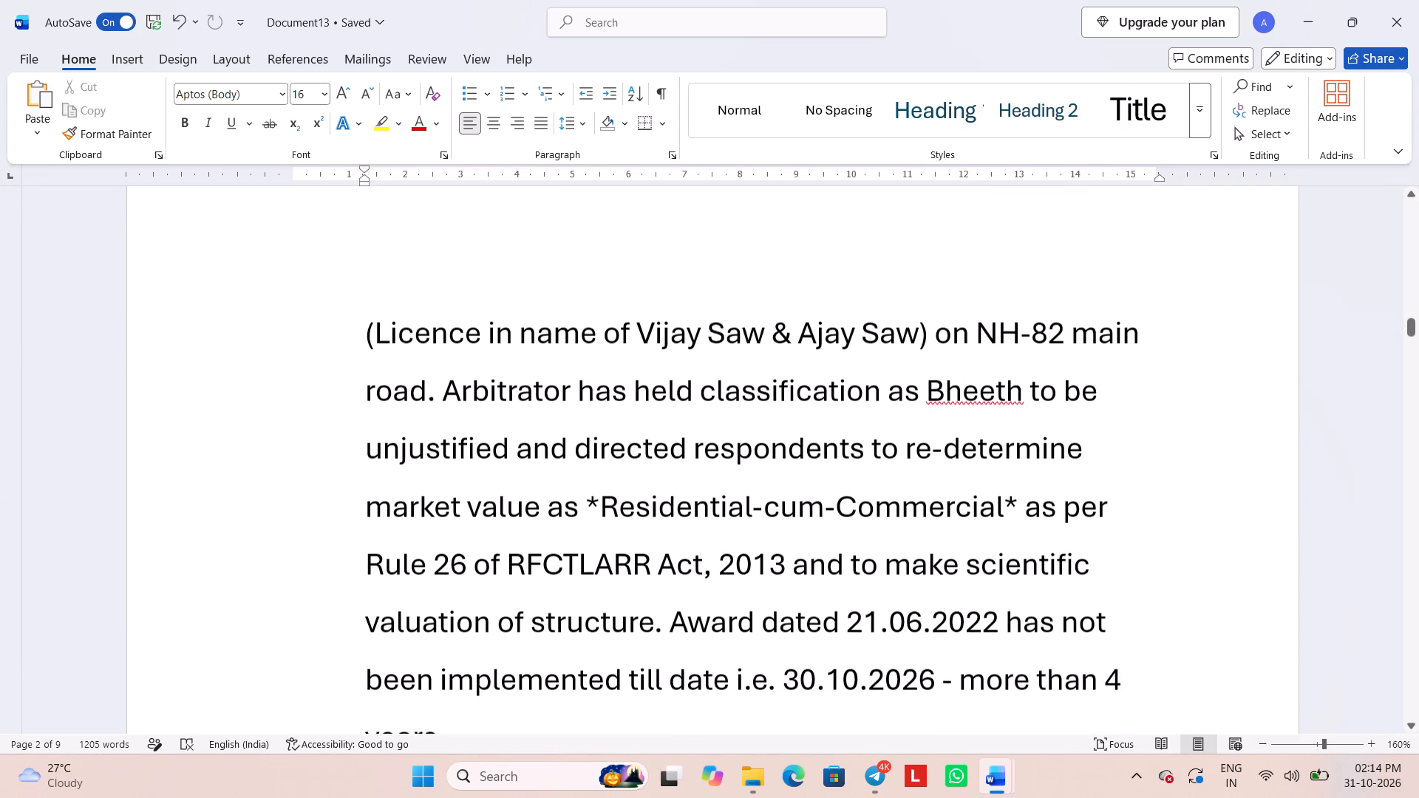
scroll(608, 548, down, 1)
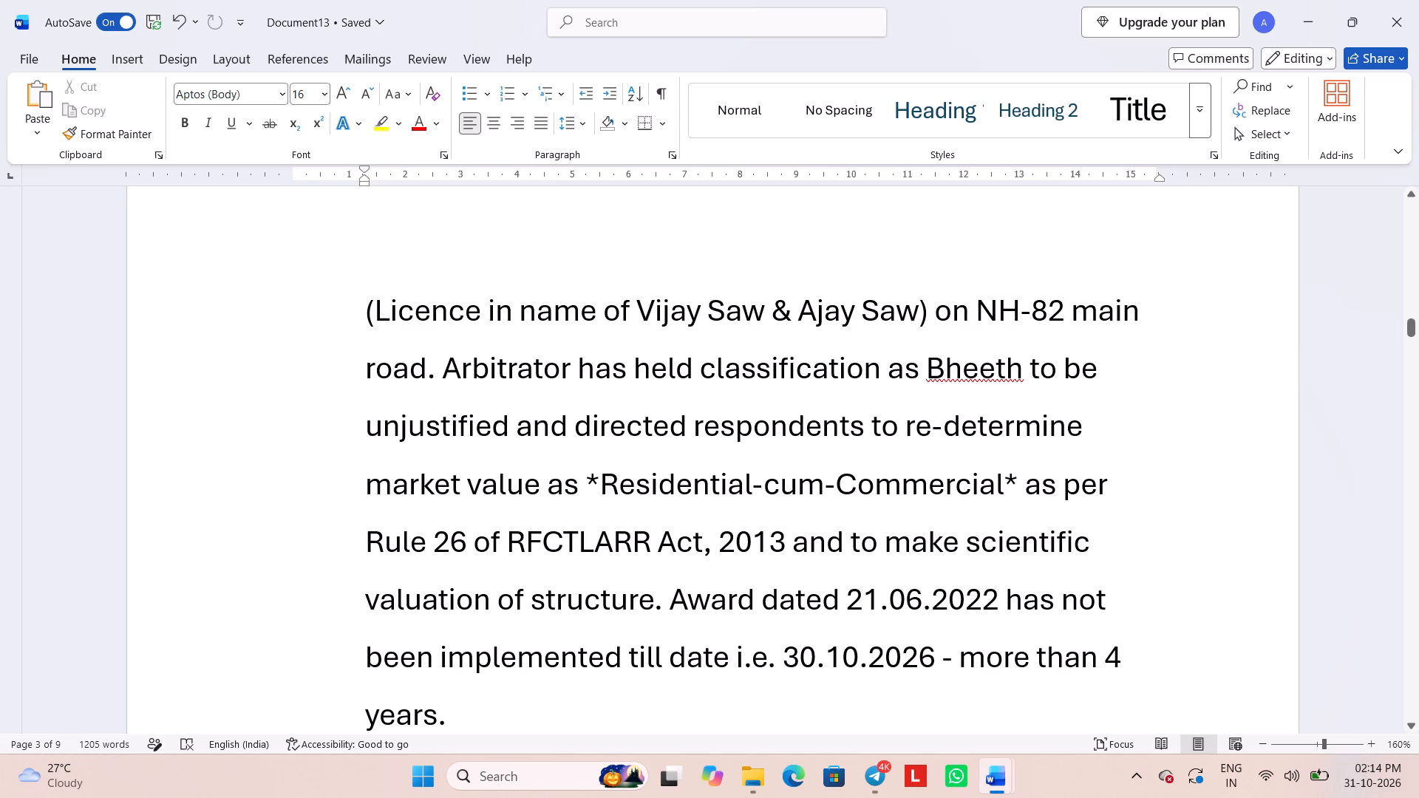
scroll(608, 548, up, 3)
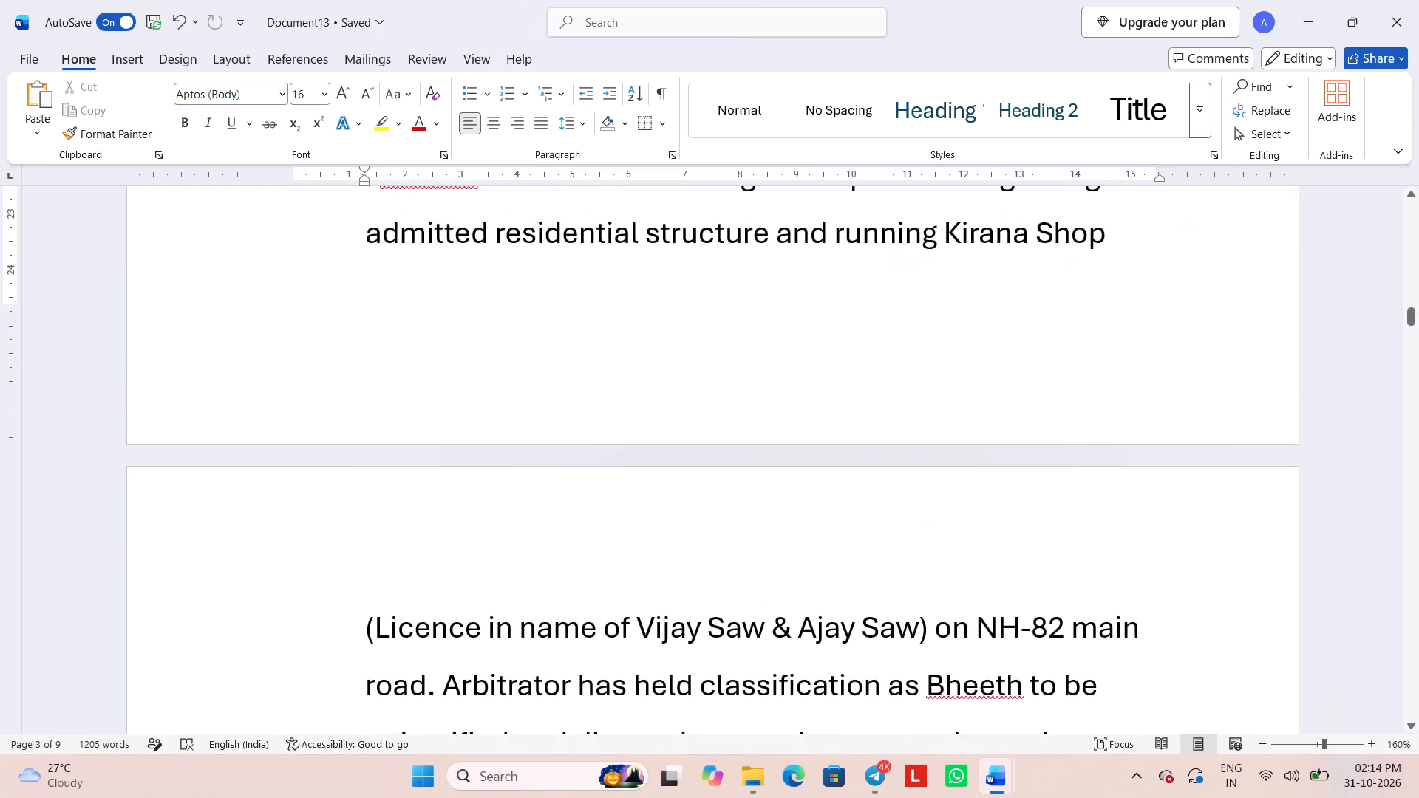
scroll(608, 548, up, 1)
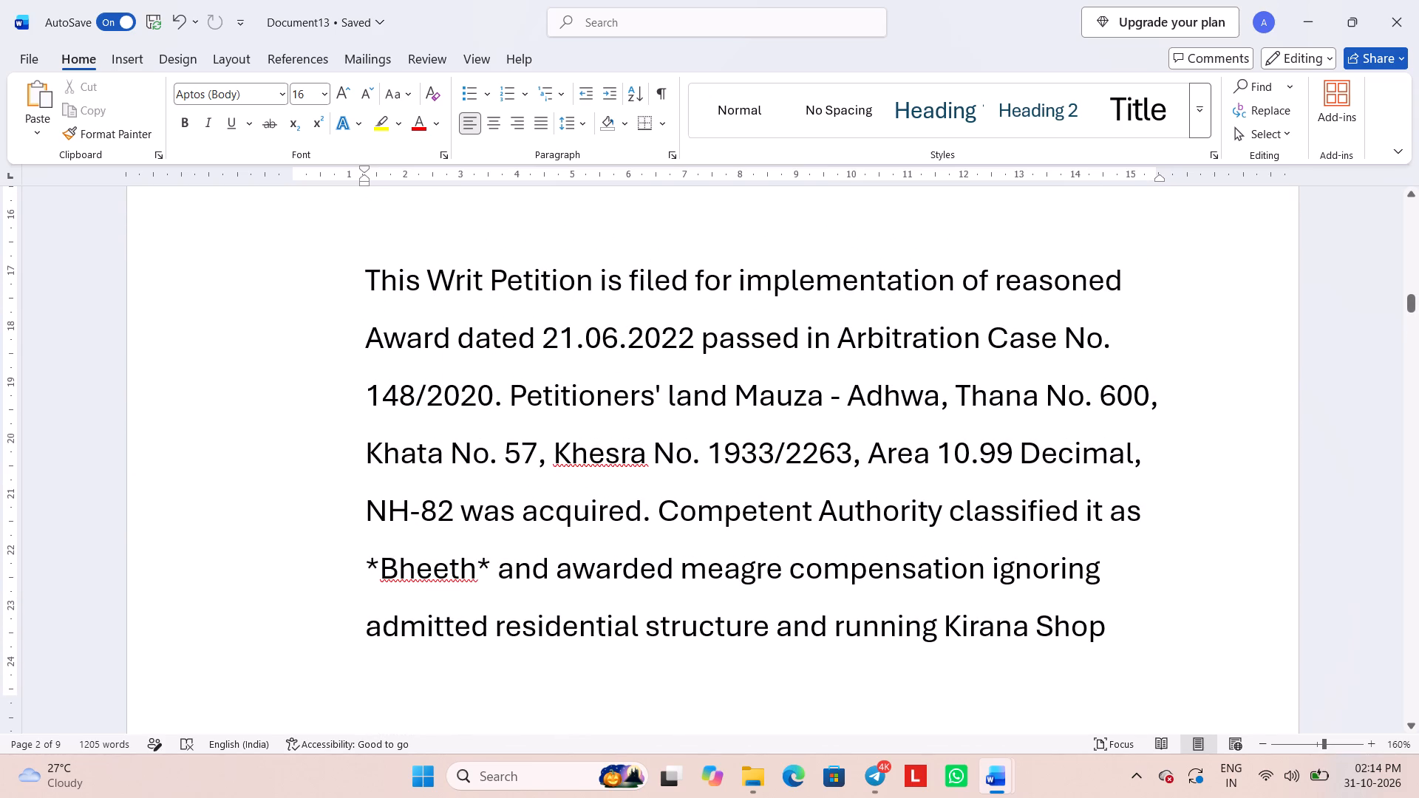
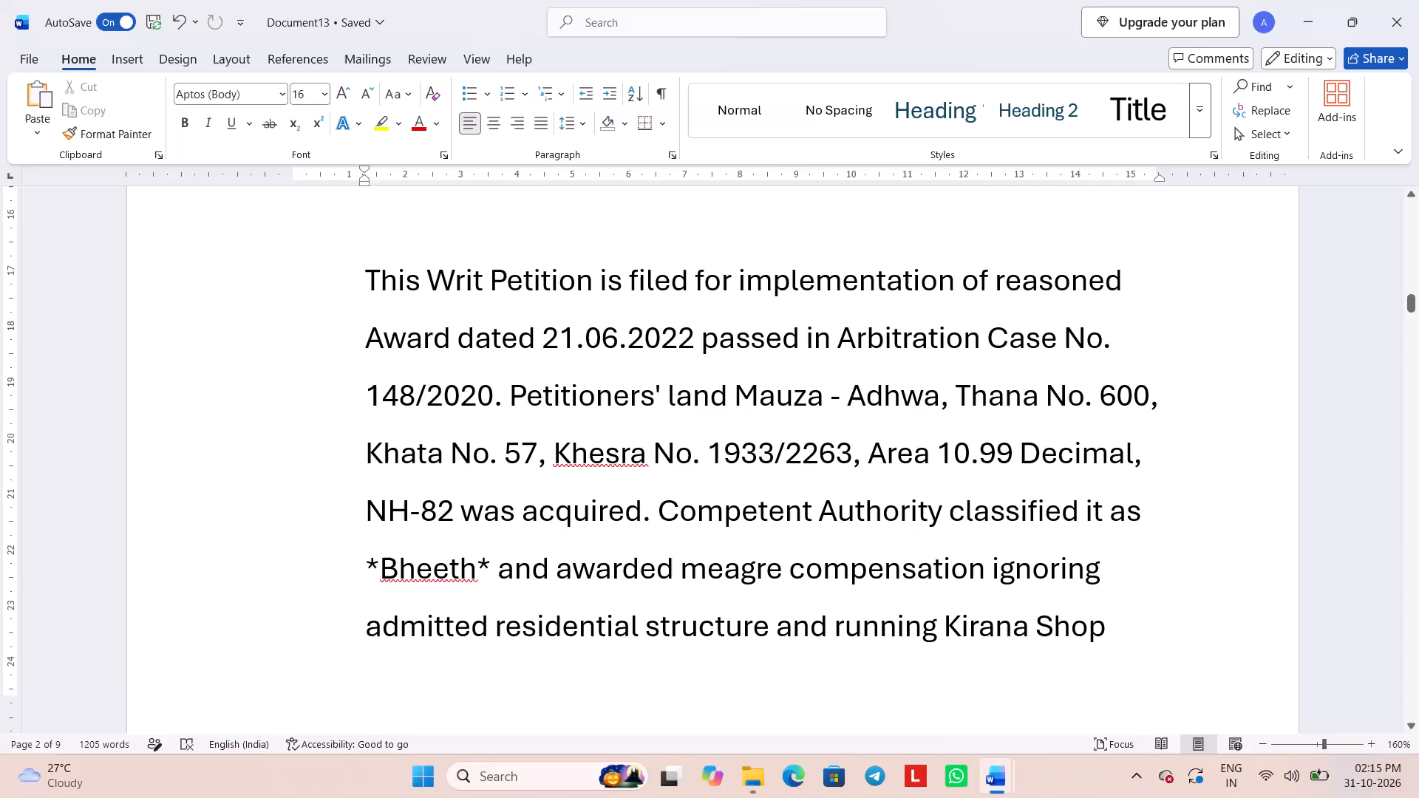
Recheck the text from the last respondent entries through the Synopsis to the "MOST RESPECTFULLY SHEWETH" heading for layout and leftover markup.
scroll(1067, 519, up, 1)
ctrl+scroll(1067, 519, down, 1)
ctrl+scroll(1067, 519, up, 1)
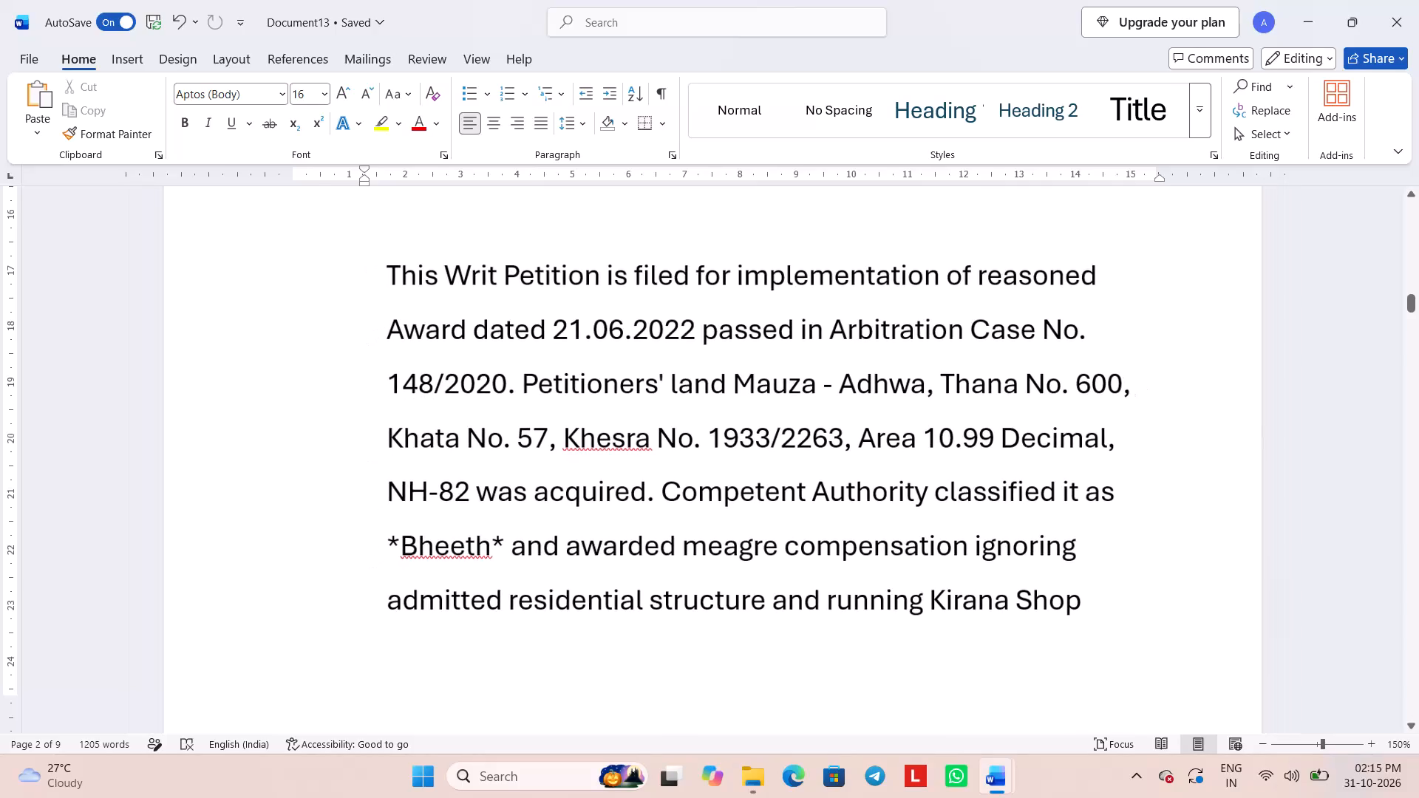
ctrl+scroll(1067, 519, up, 1)
scroll(1067, 519, up, 2)
scroll(1067, 519, down, 1)
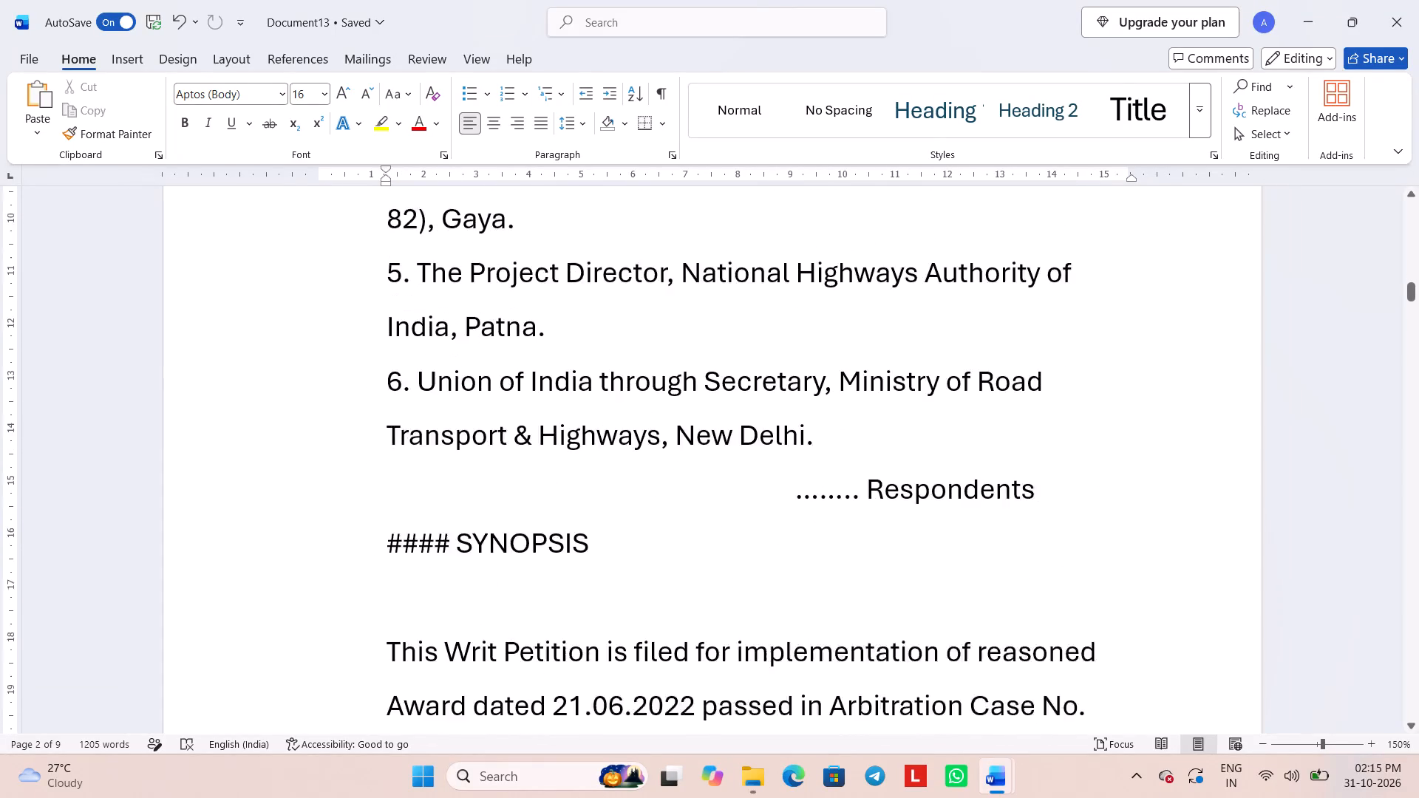
scroll(1067, 519, down, 1)
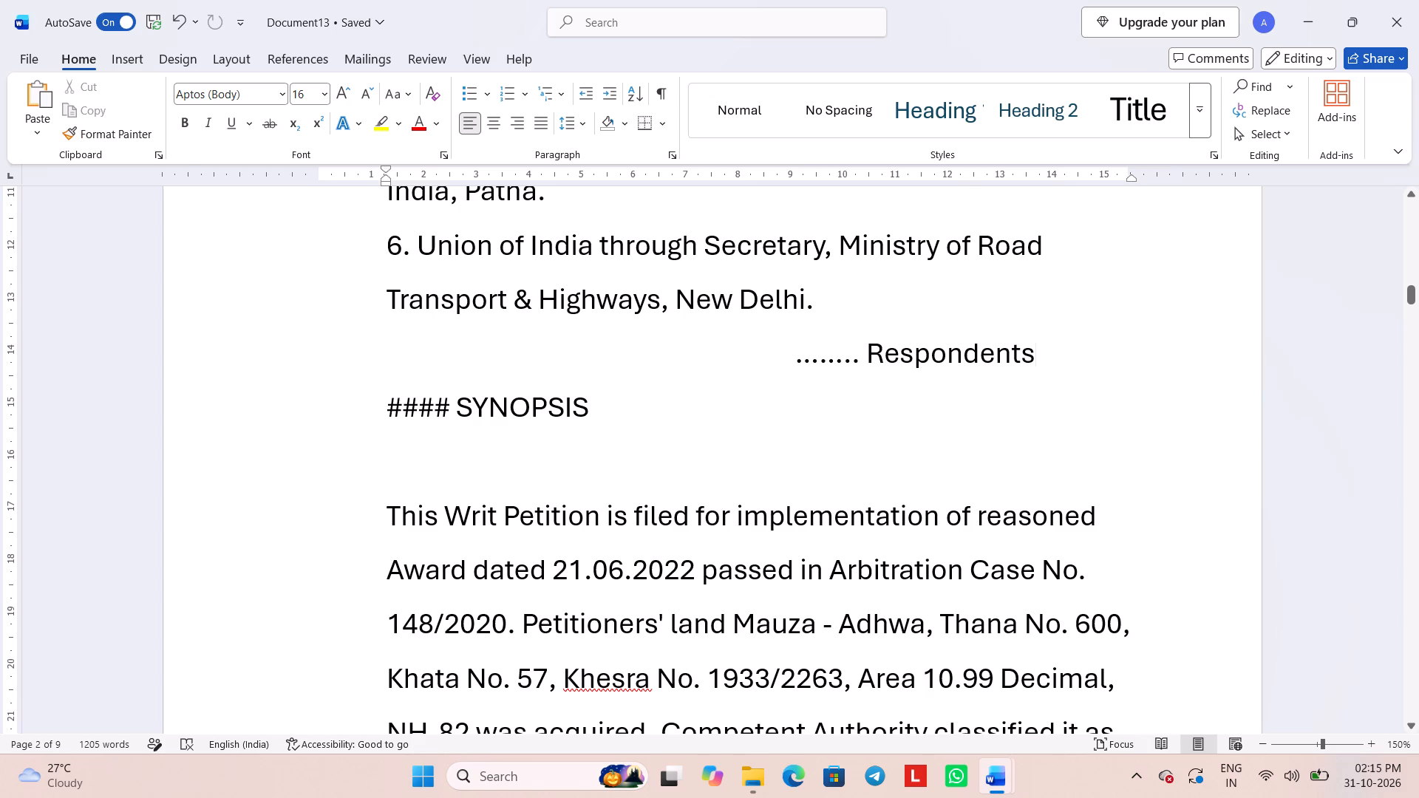
scroll(644, 477, down, 1)
scroll(656, 548, down, 1)
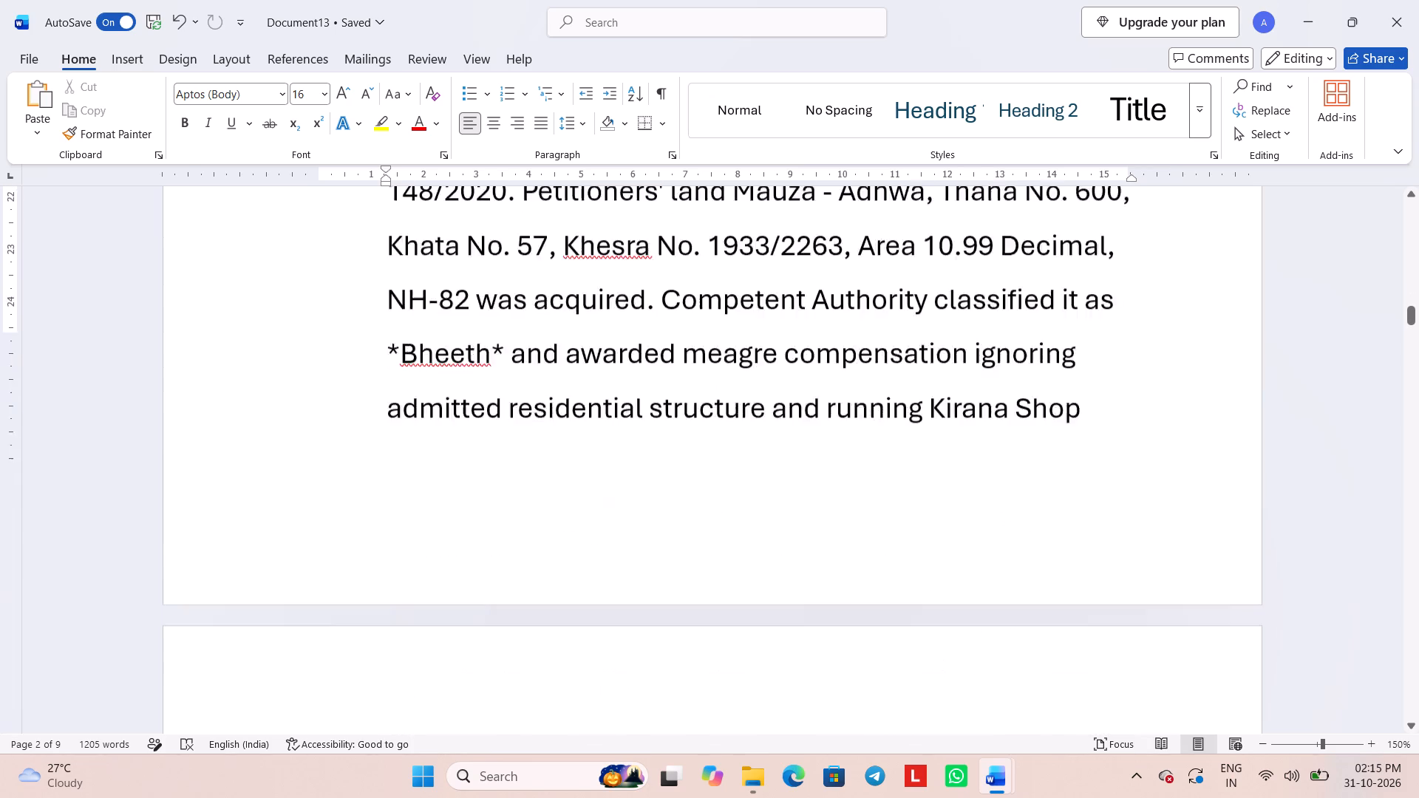
scroll(656, 548, down, 3)
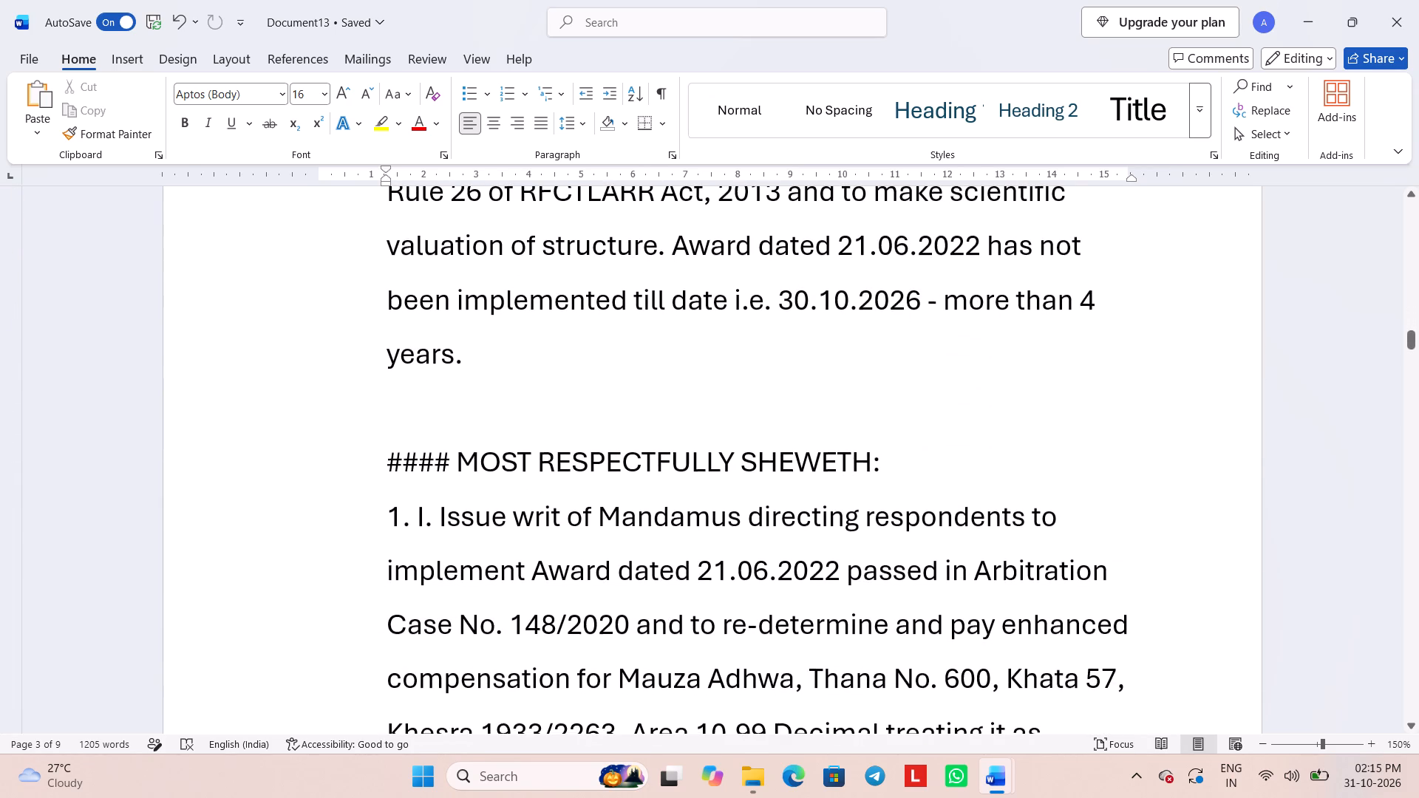
Add a new line reading "To," directly after the Synopsis paragraph ending "more than 4 years.".
click(397, 384)
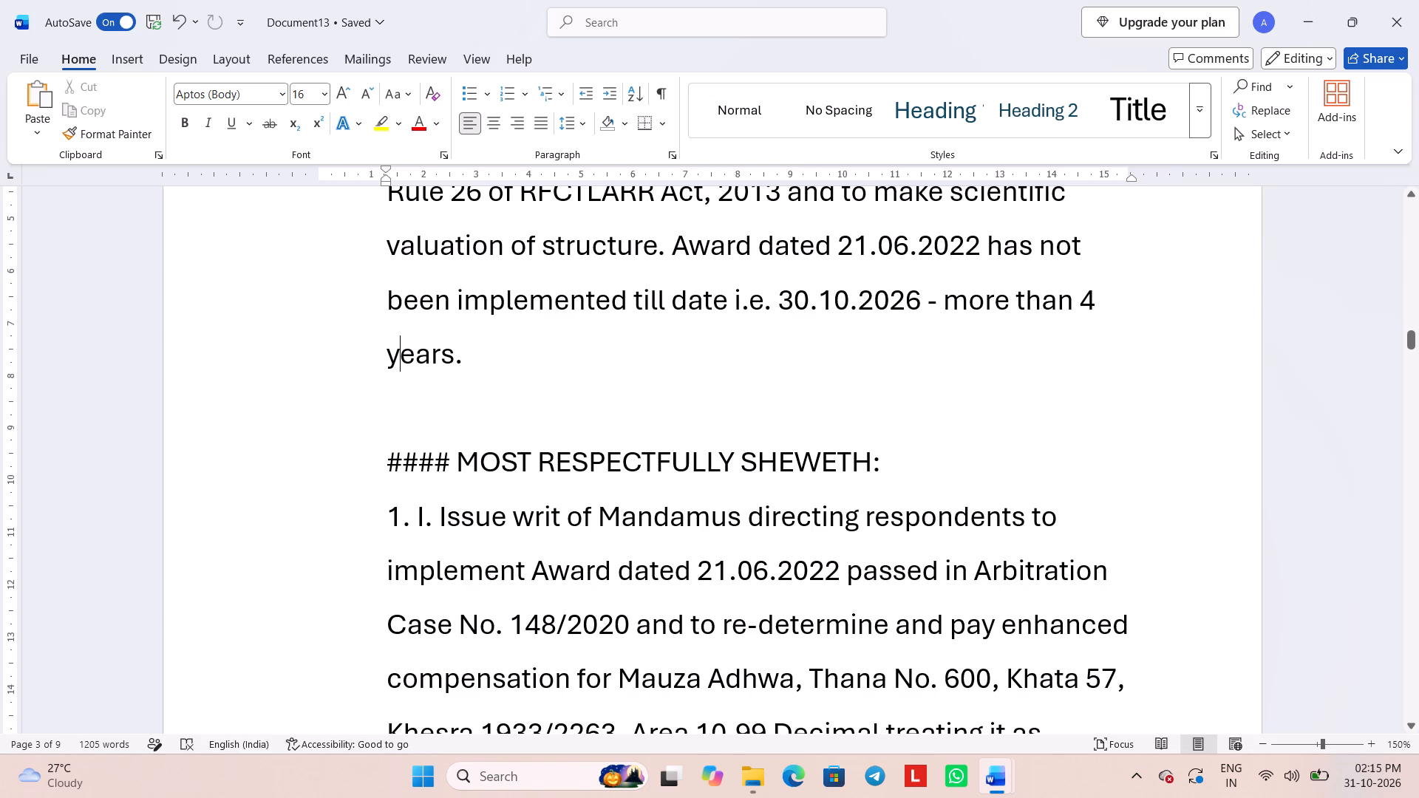
click(463, 366)
key(Return)
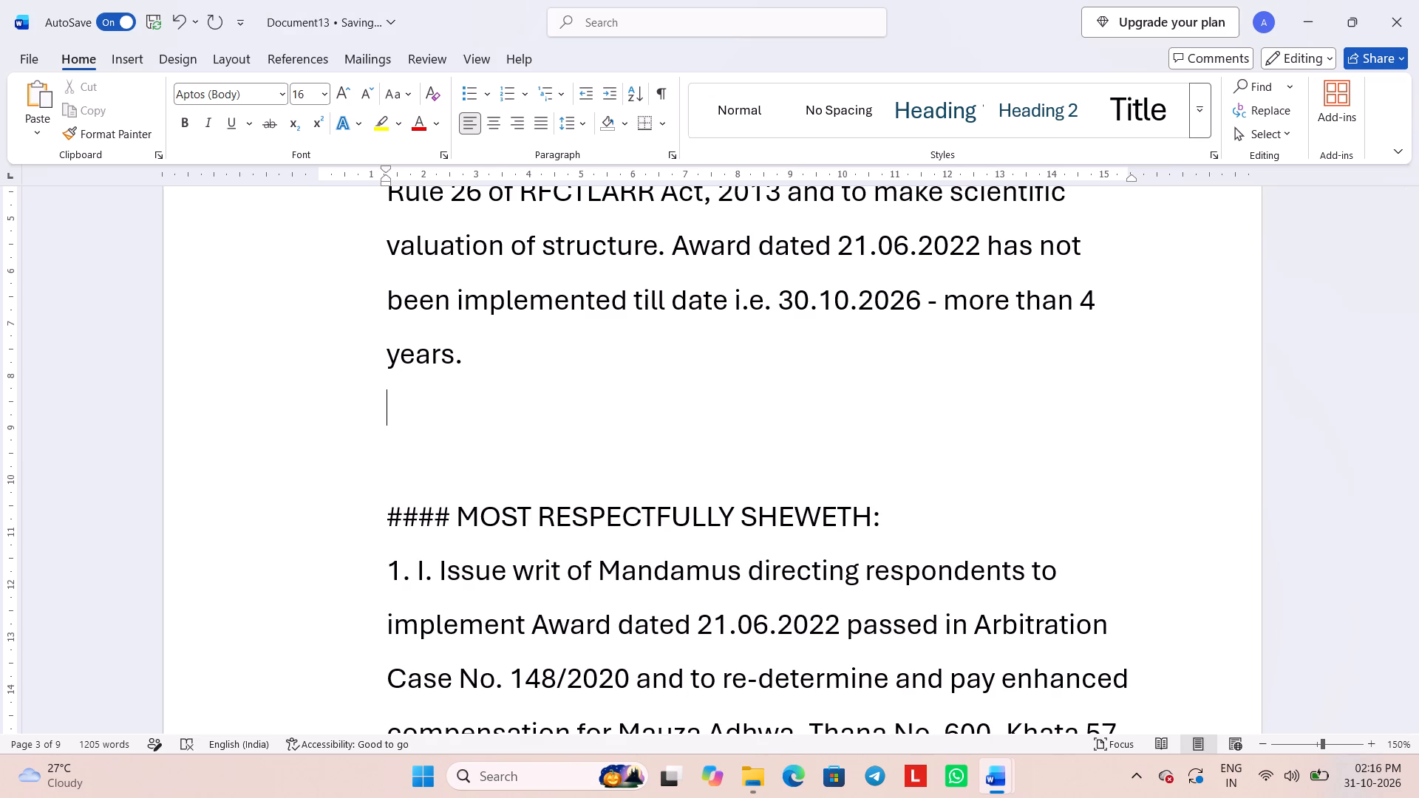
key(shift+t)
key(o)
key(comma)
Start an addressee line below "To,", indented by four spaces, with the text "The Hon’ble Chief Justice".
key(Return)
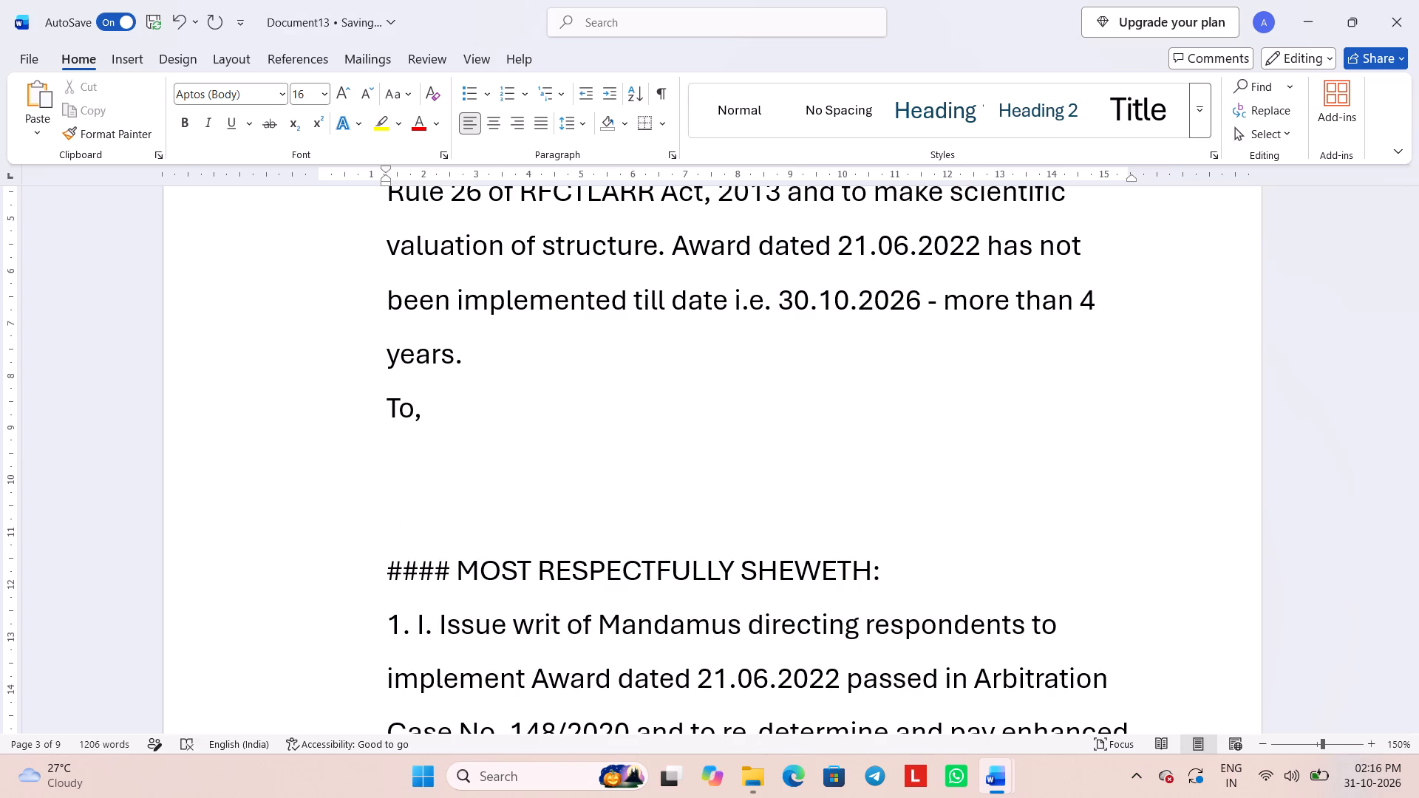
key(space)
key(space)
key(space)
key(space)
key(shift+t)
text(he)
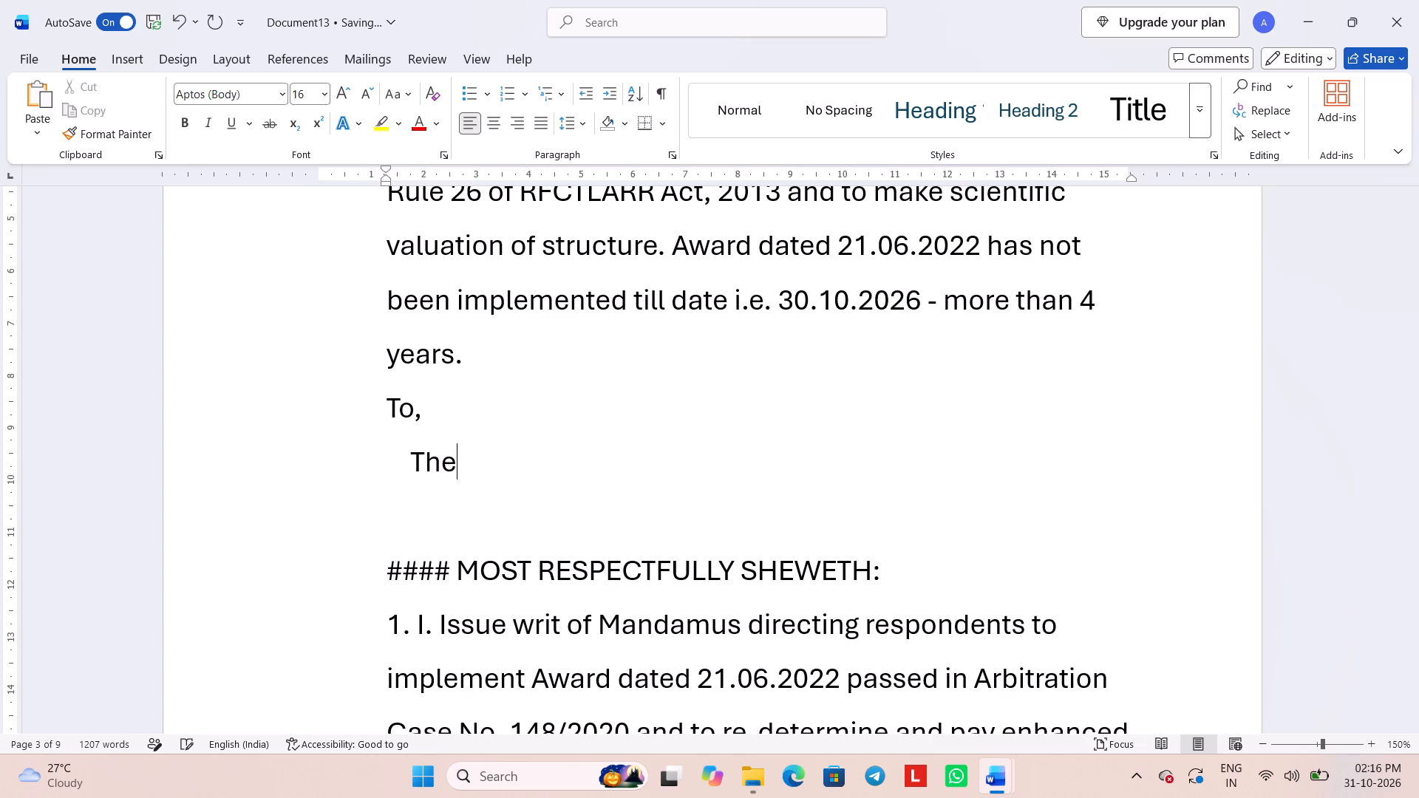
key(space)
key(shift+h)
key(o)
key(n)
key(apostrophe)
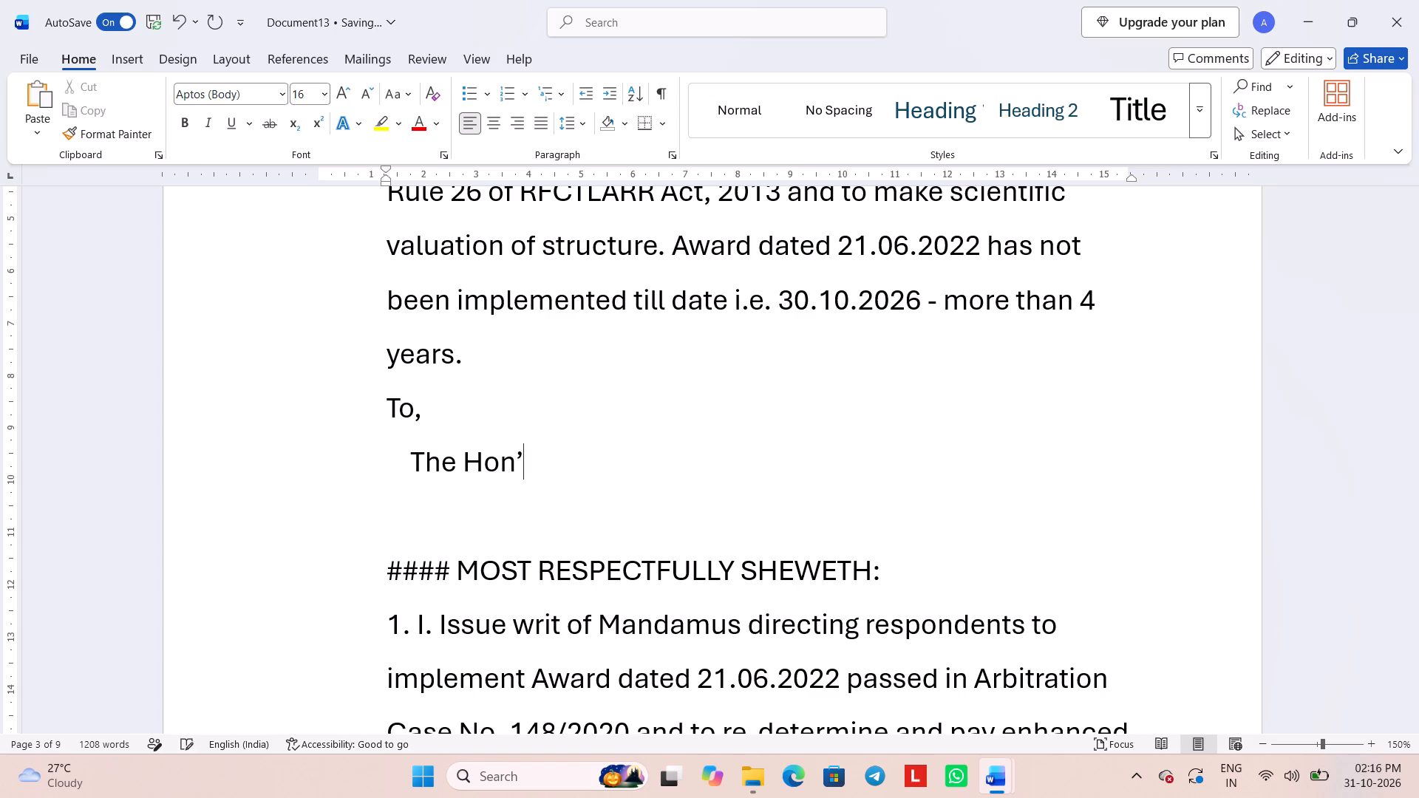
text(bl)
key(e)
key(space)
key(shift+c)
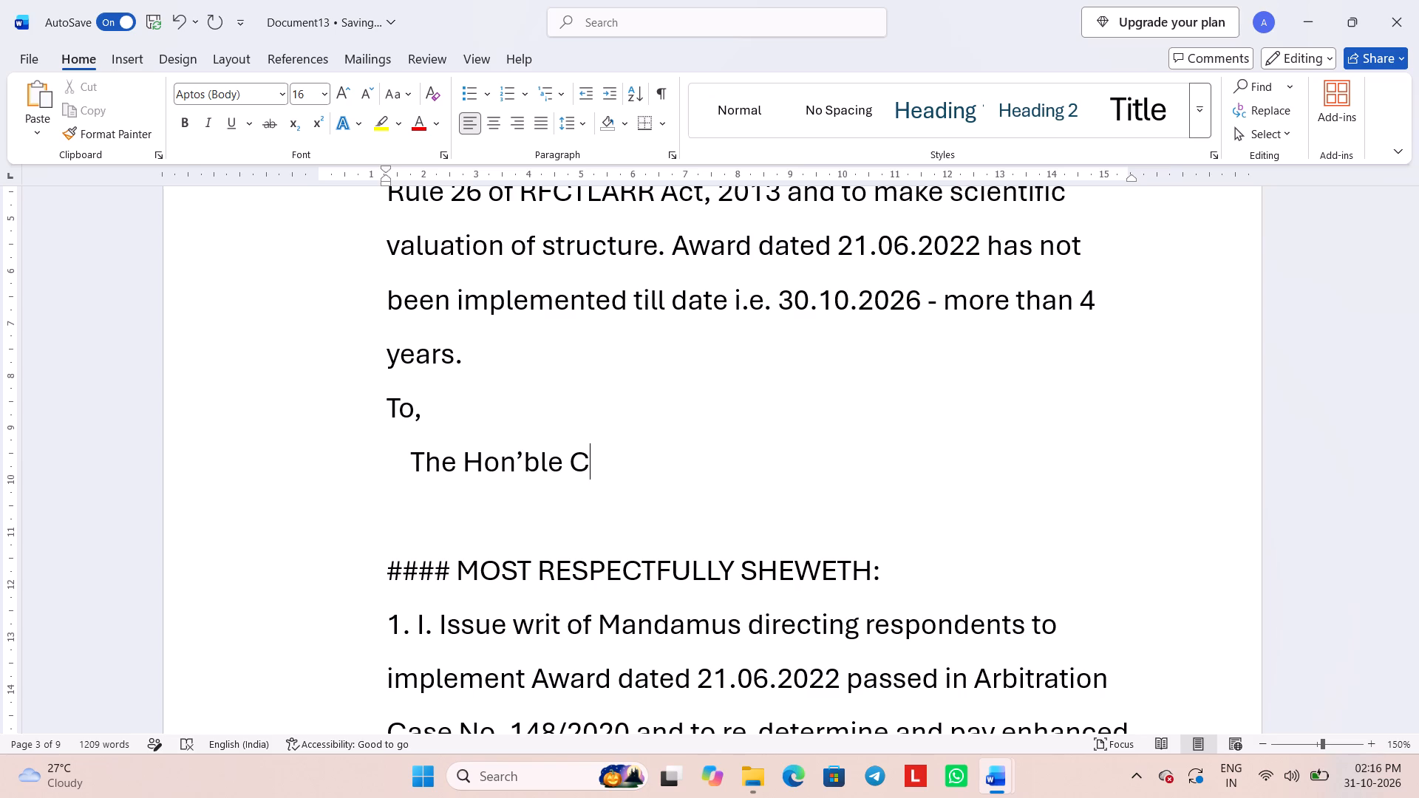
key(h)
text(ief)
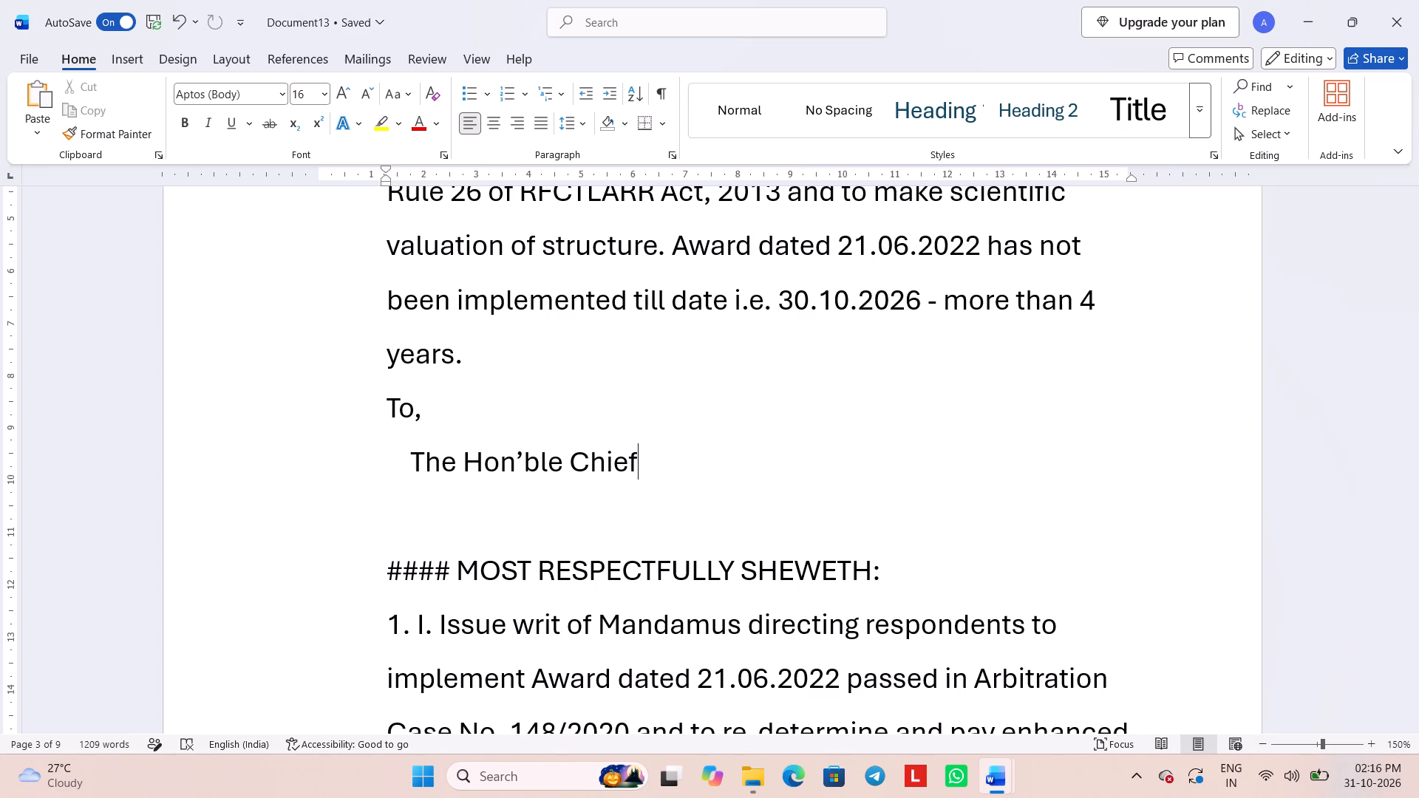
key(space)
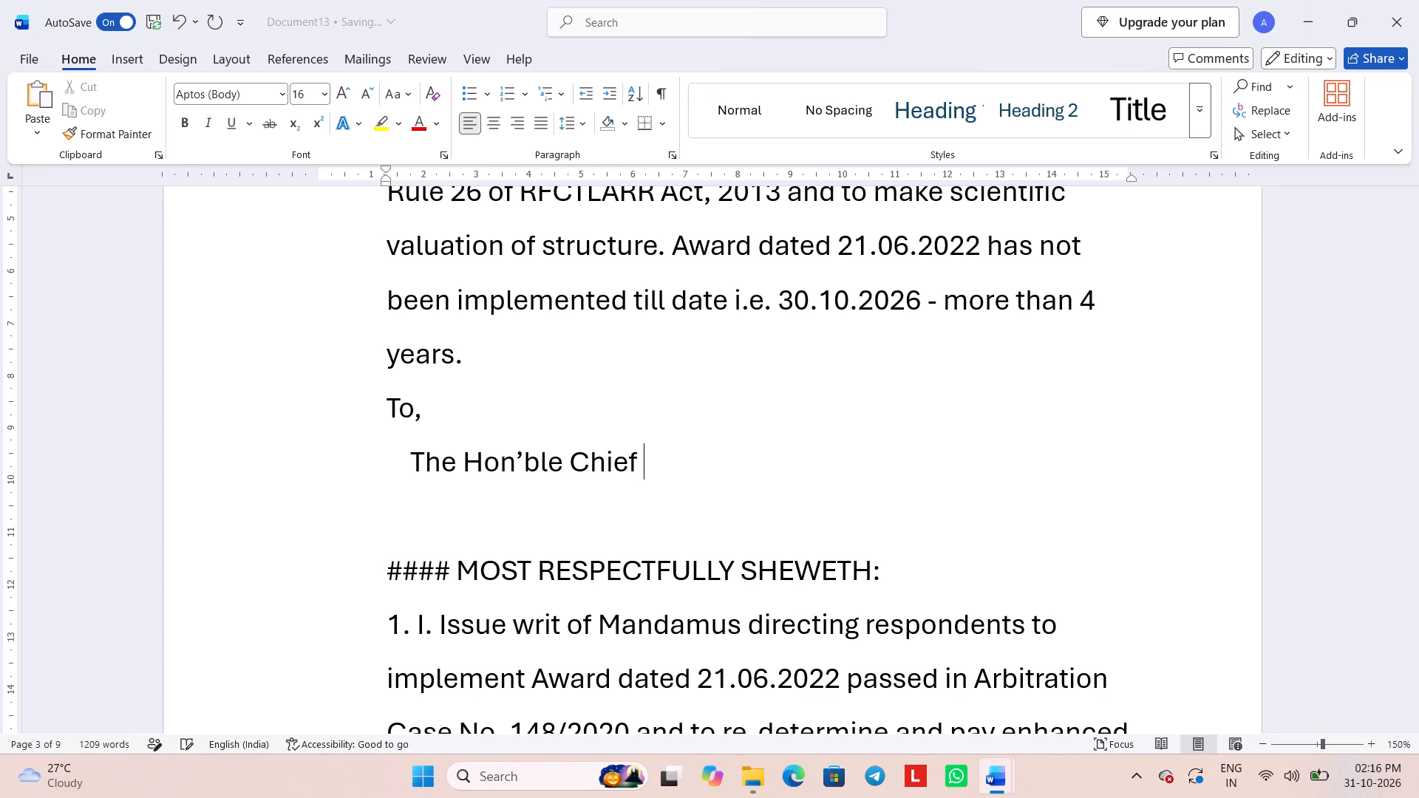
key(shift+j)
key(u)
text(sti)
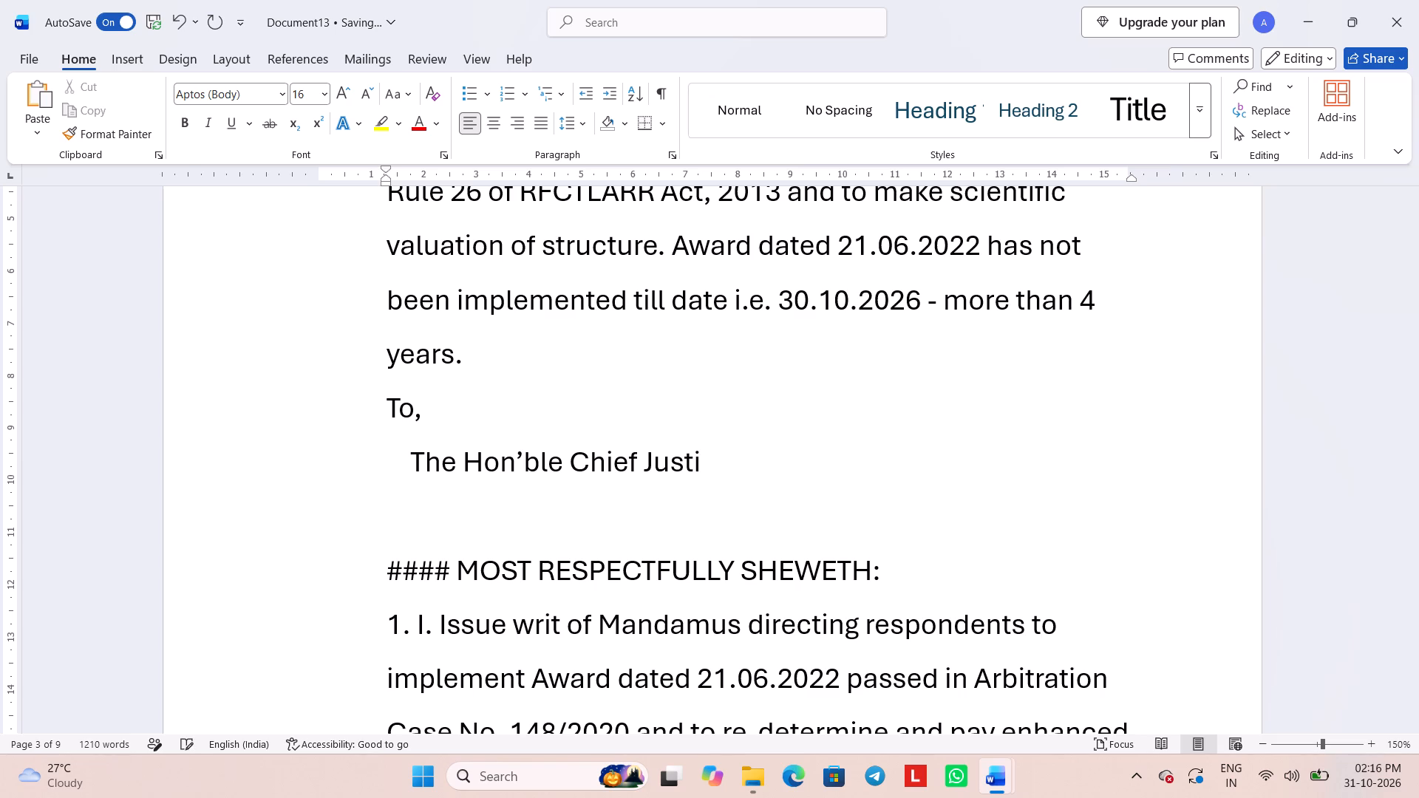
text(ce)
key(space)
Continue the addressee line after "The Hon’ble Chief Justice" with the words "of the High Court".
text(of the)
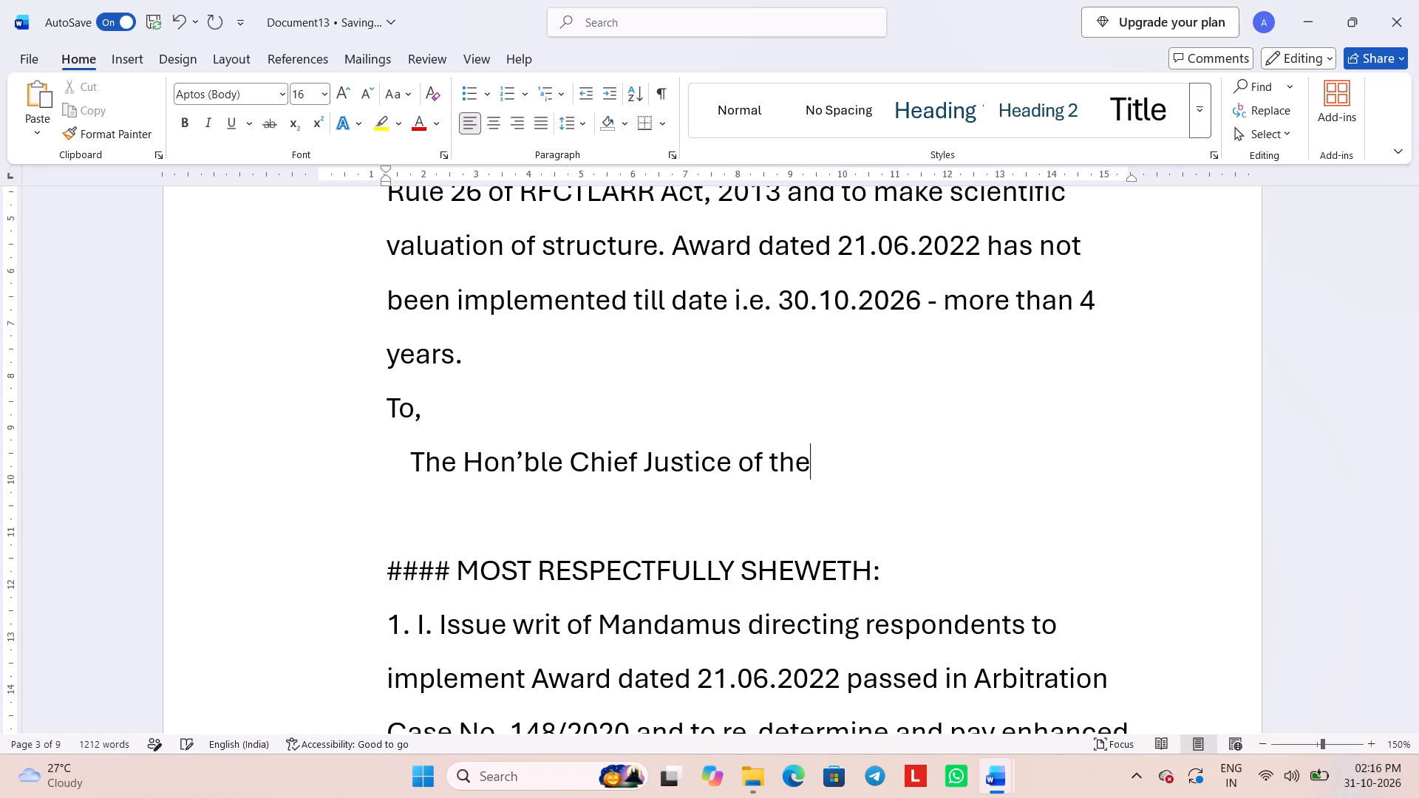
key(space)
key(shift+h)
key(i)
text(gh)
key(space)
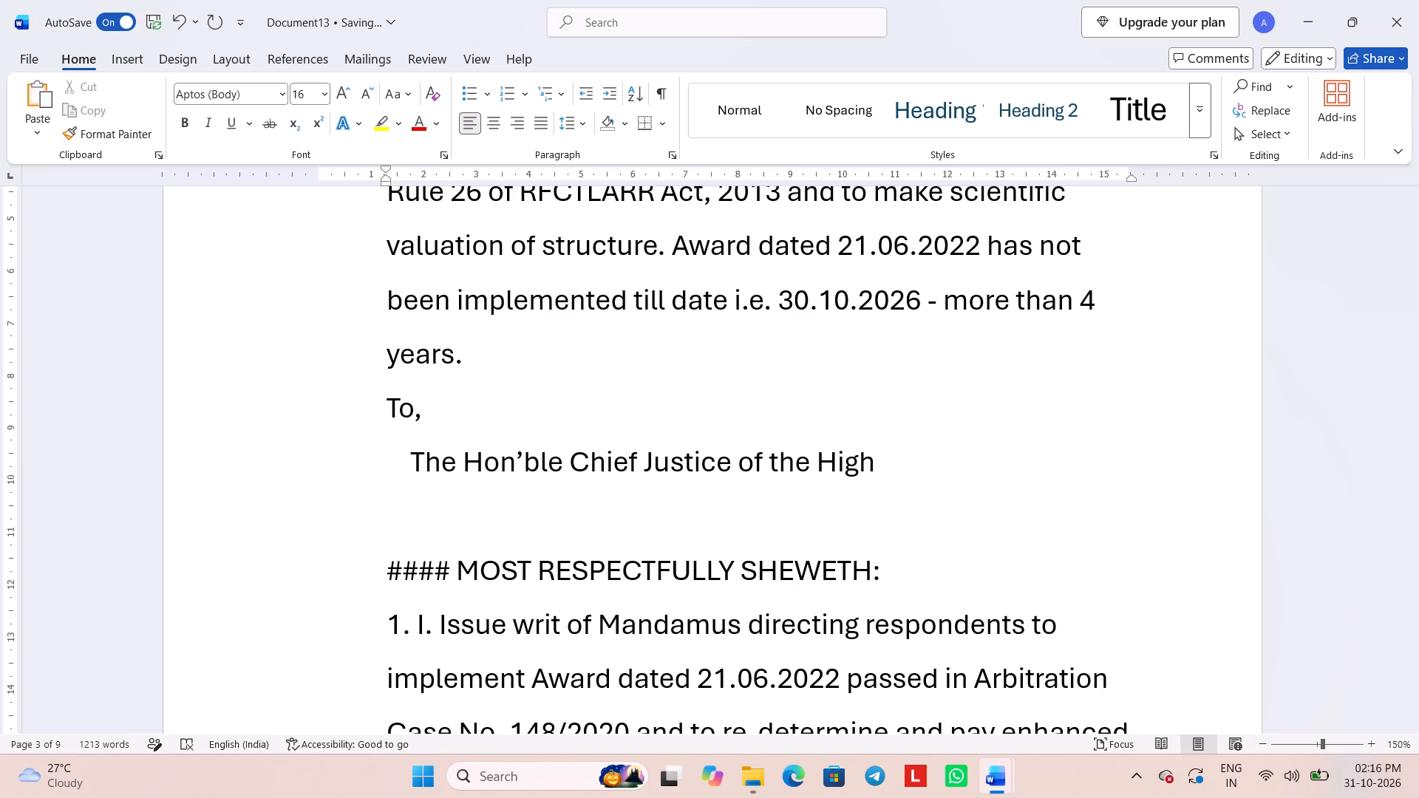
key(shift+c)
text(ou)
text(rt)
key(space)
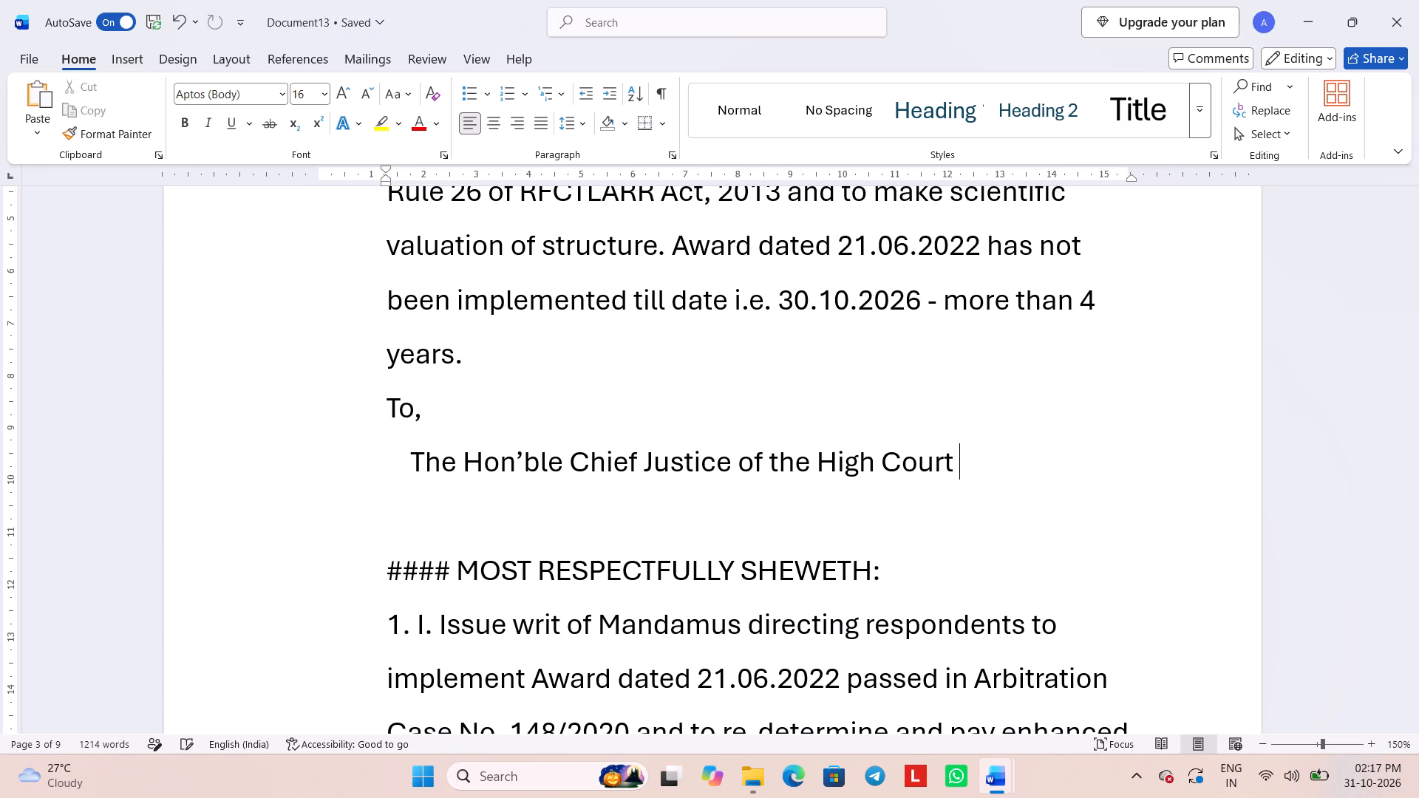
Complete the court's name in the addressee line by adding "of Judicature at Patna" after "High Court".
key(o)
text(f)
key(space)
key(shift+j)
key(u)
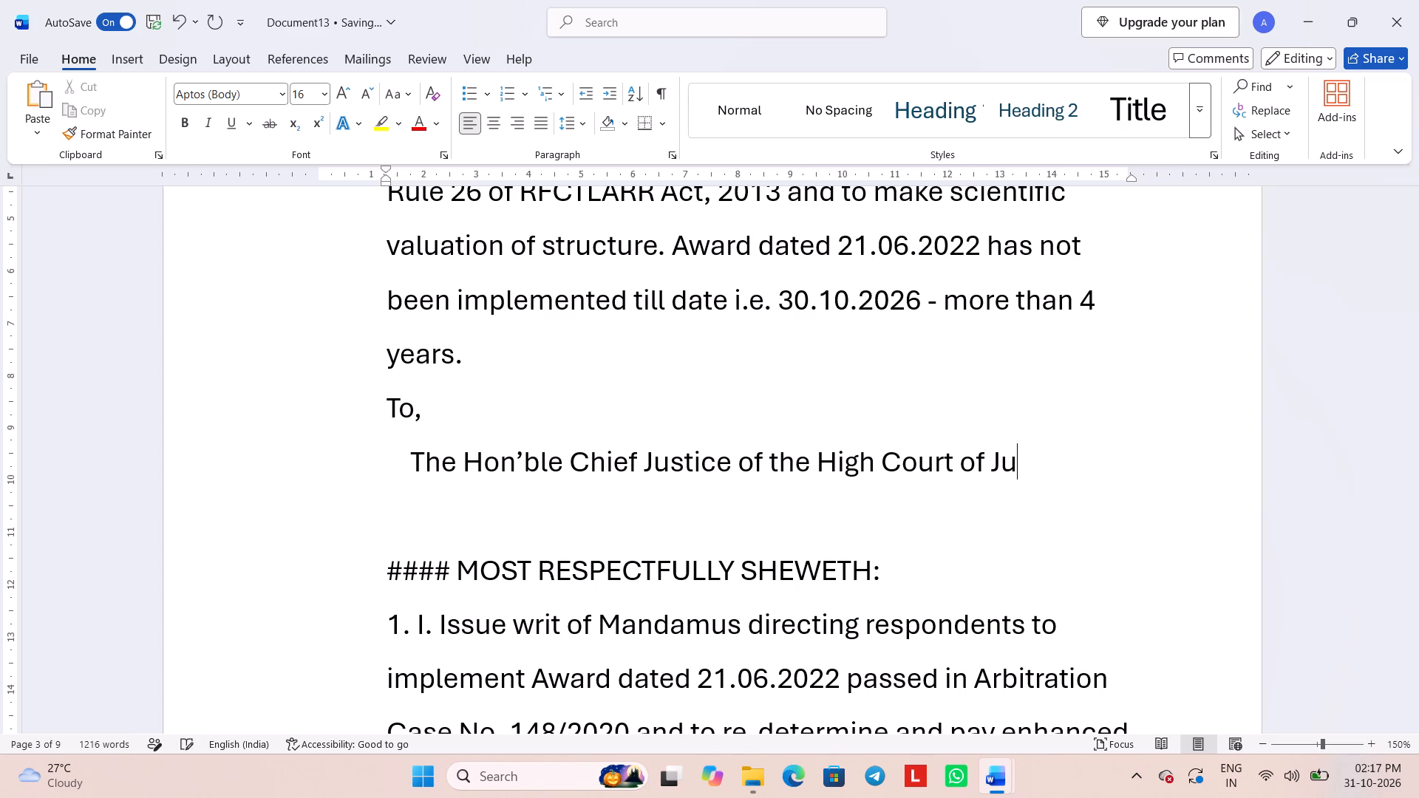
key(d)
key(i)
text(ca)
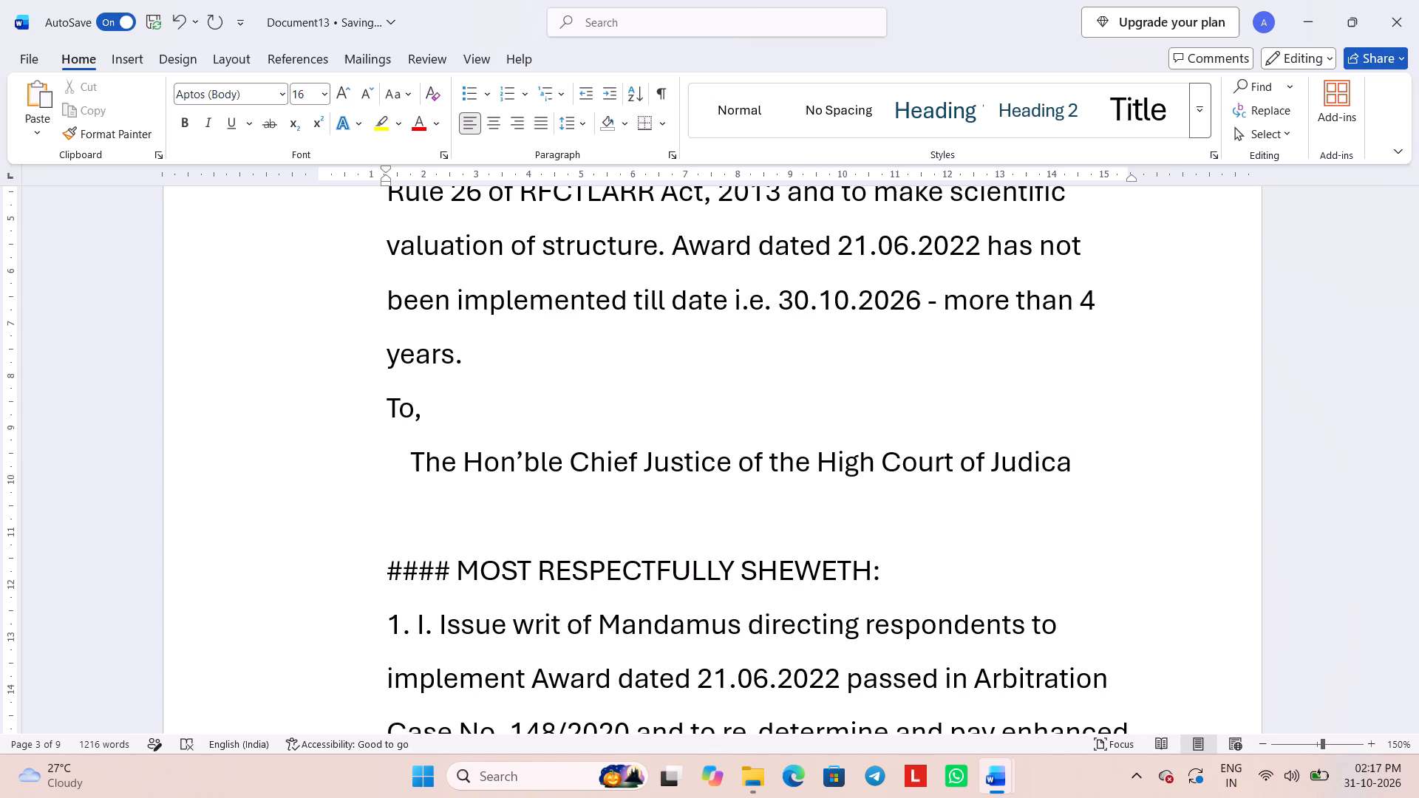
text(tu)
text(re)
key(space)
key(a)
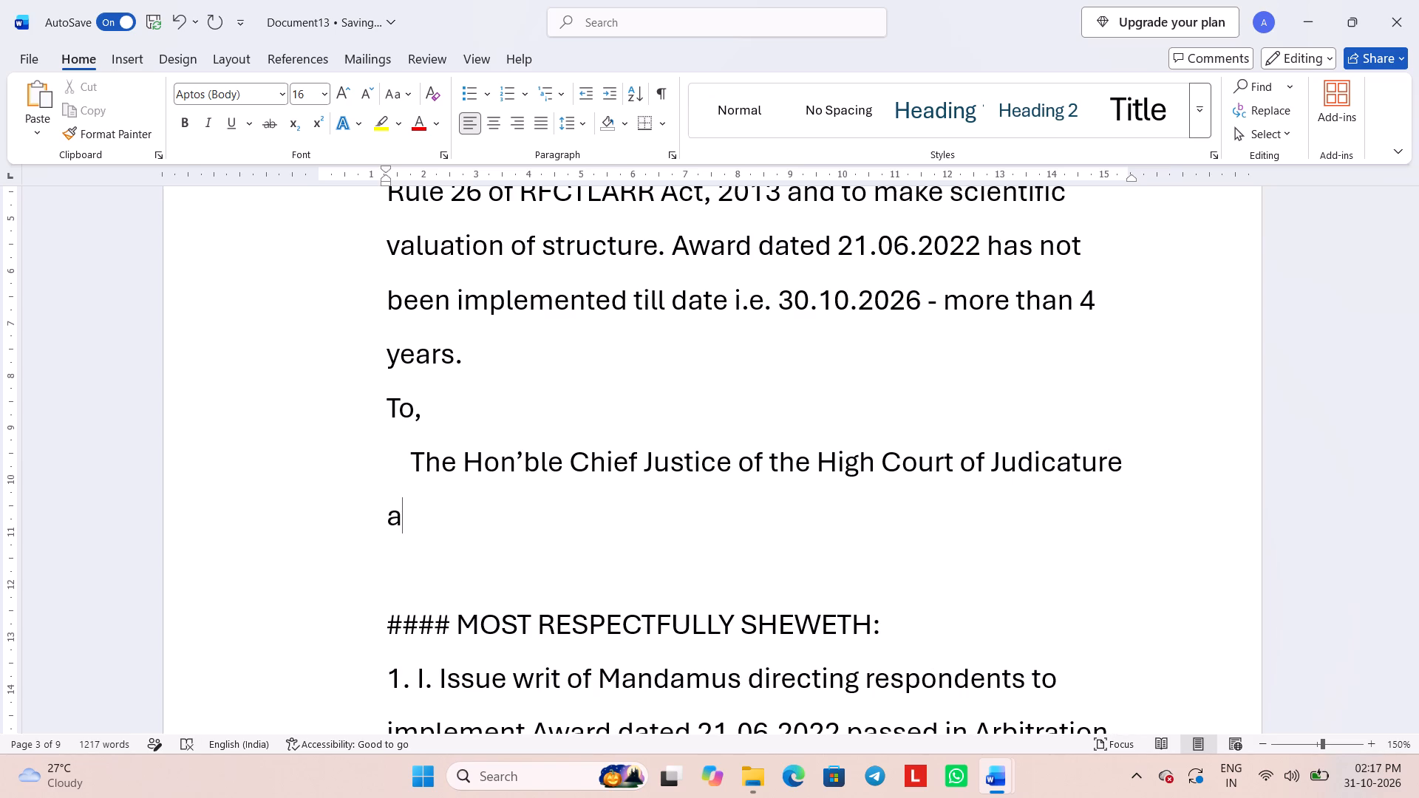
key(BackSpace)
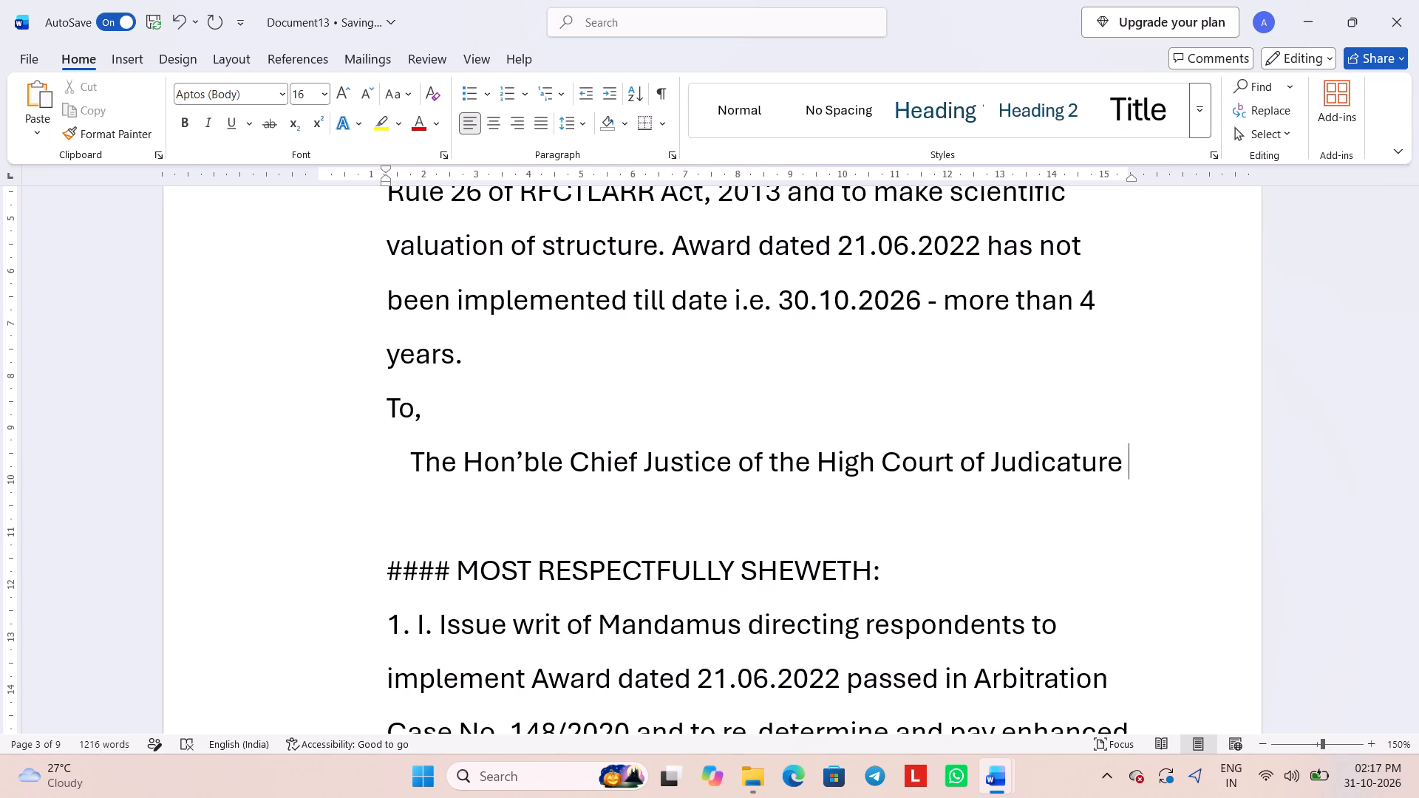
text(at)
key(space)
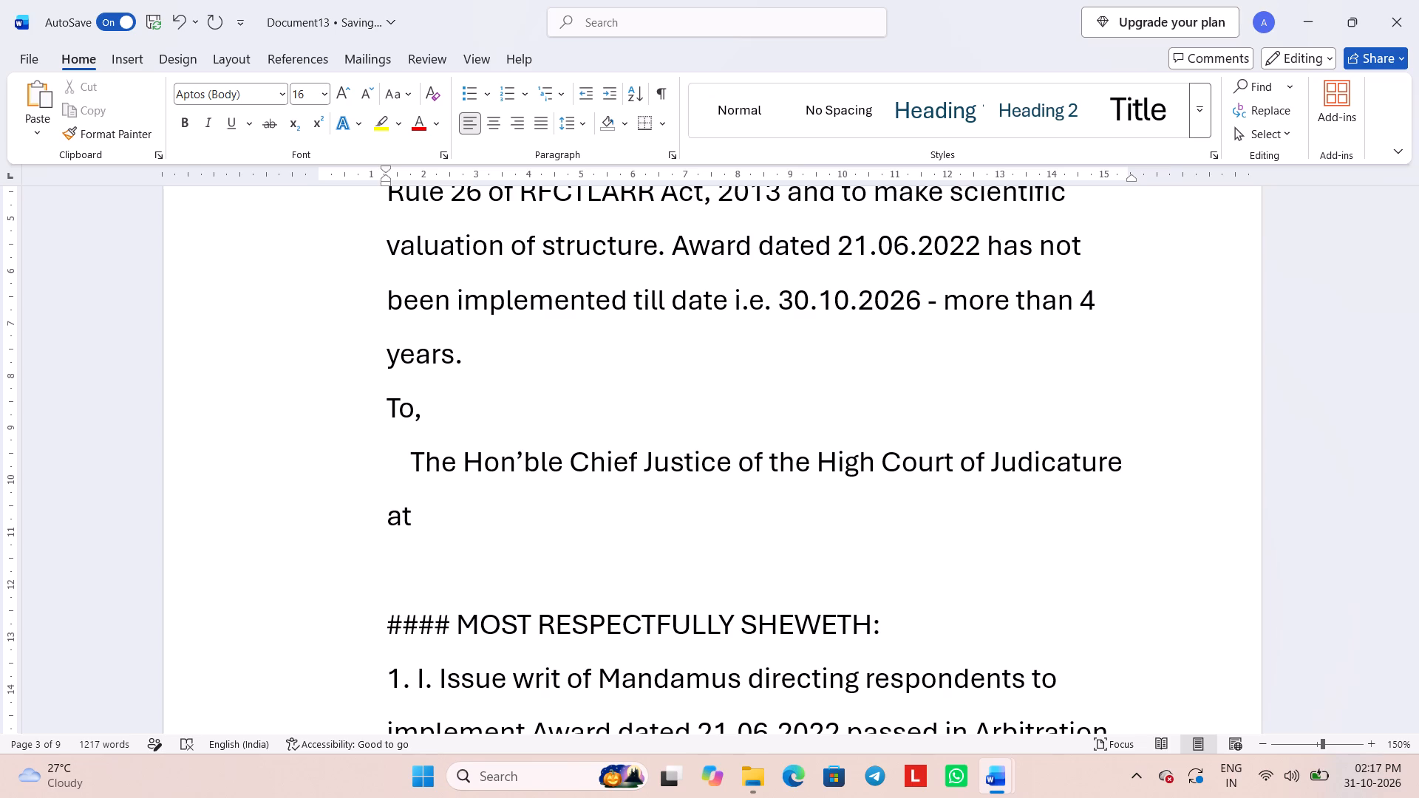
key(shift+p)
key(a)
text(tn)
key(a)
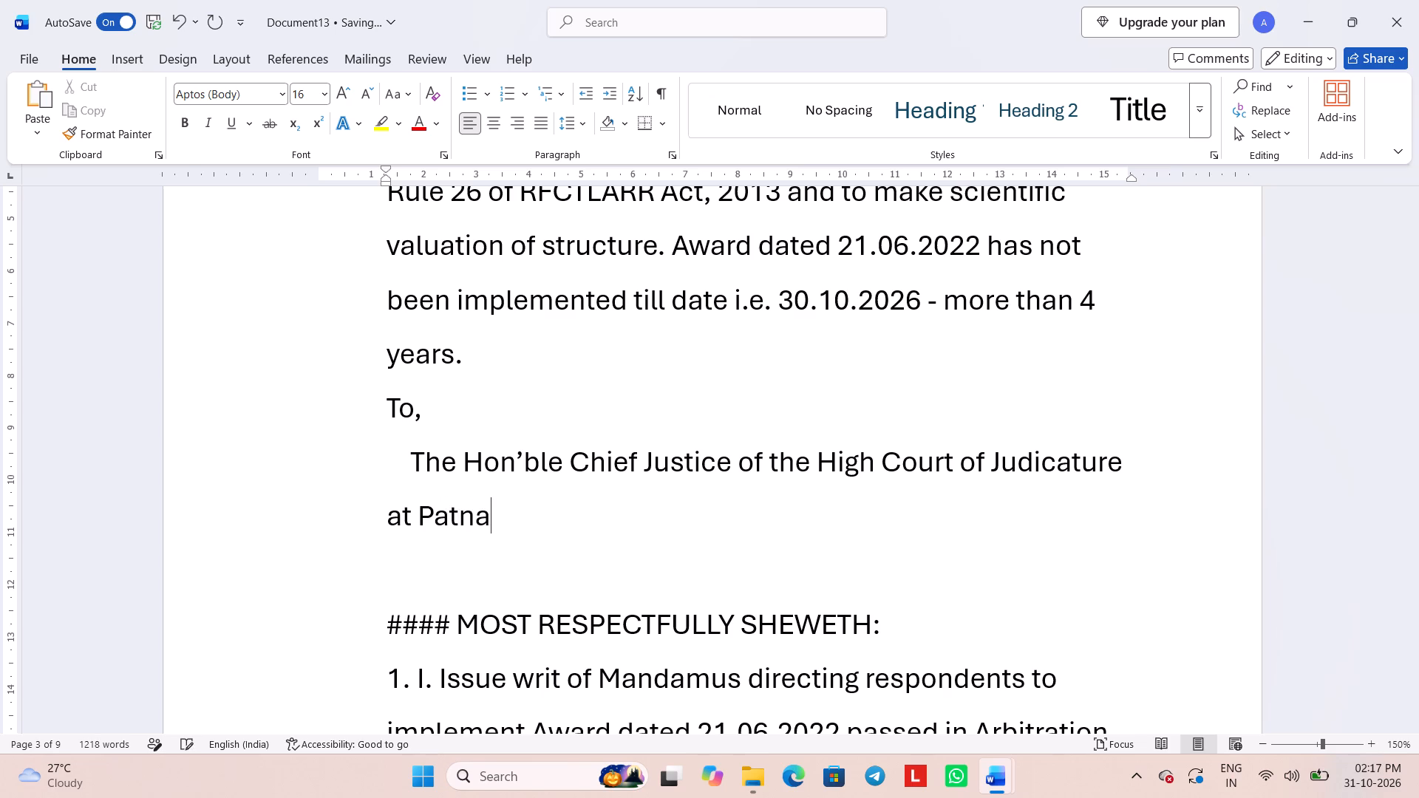
key(space)
Extend the addressee text after "at Patna" with "and his Companion Justices".
text(and)
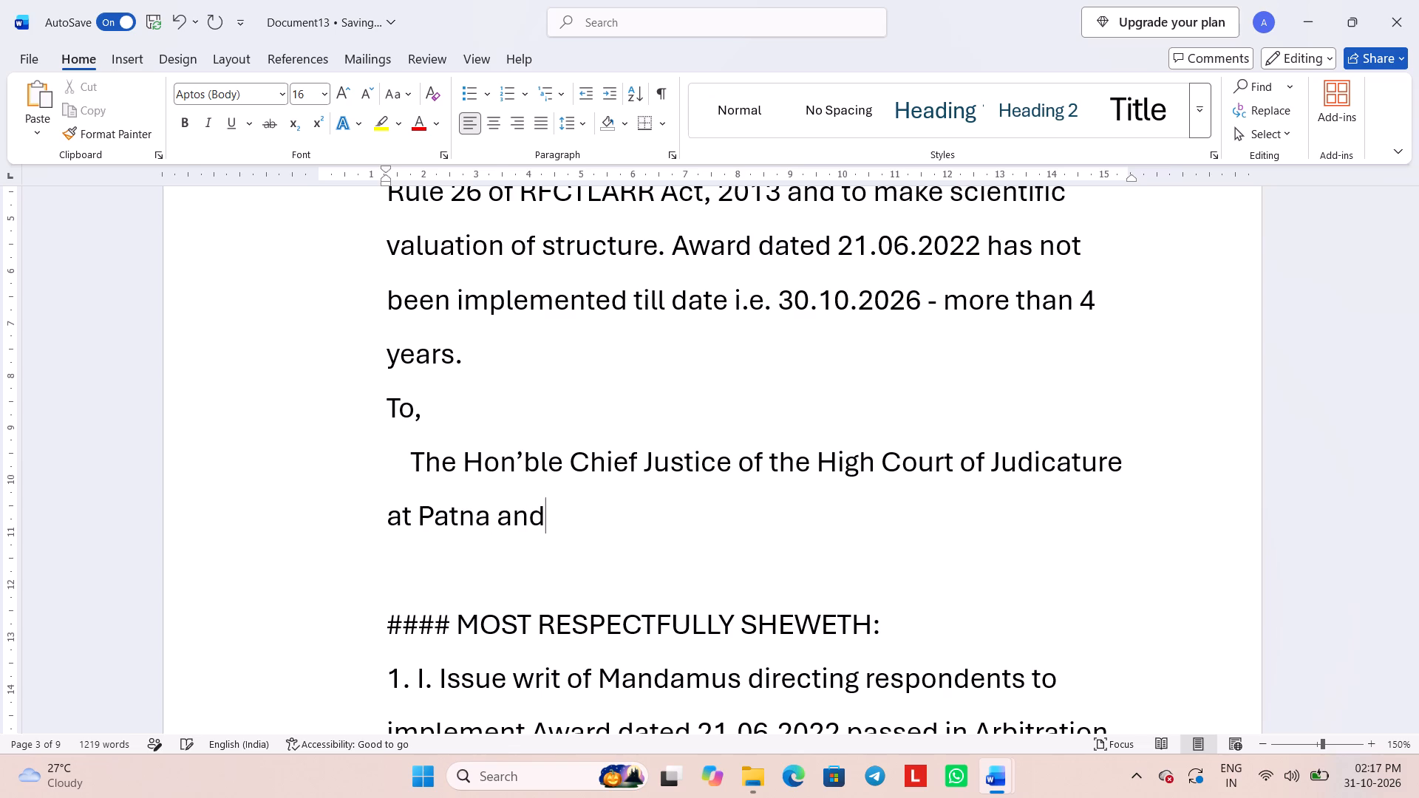
key(space)
key(h)
key(i)
text(s)
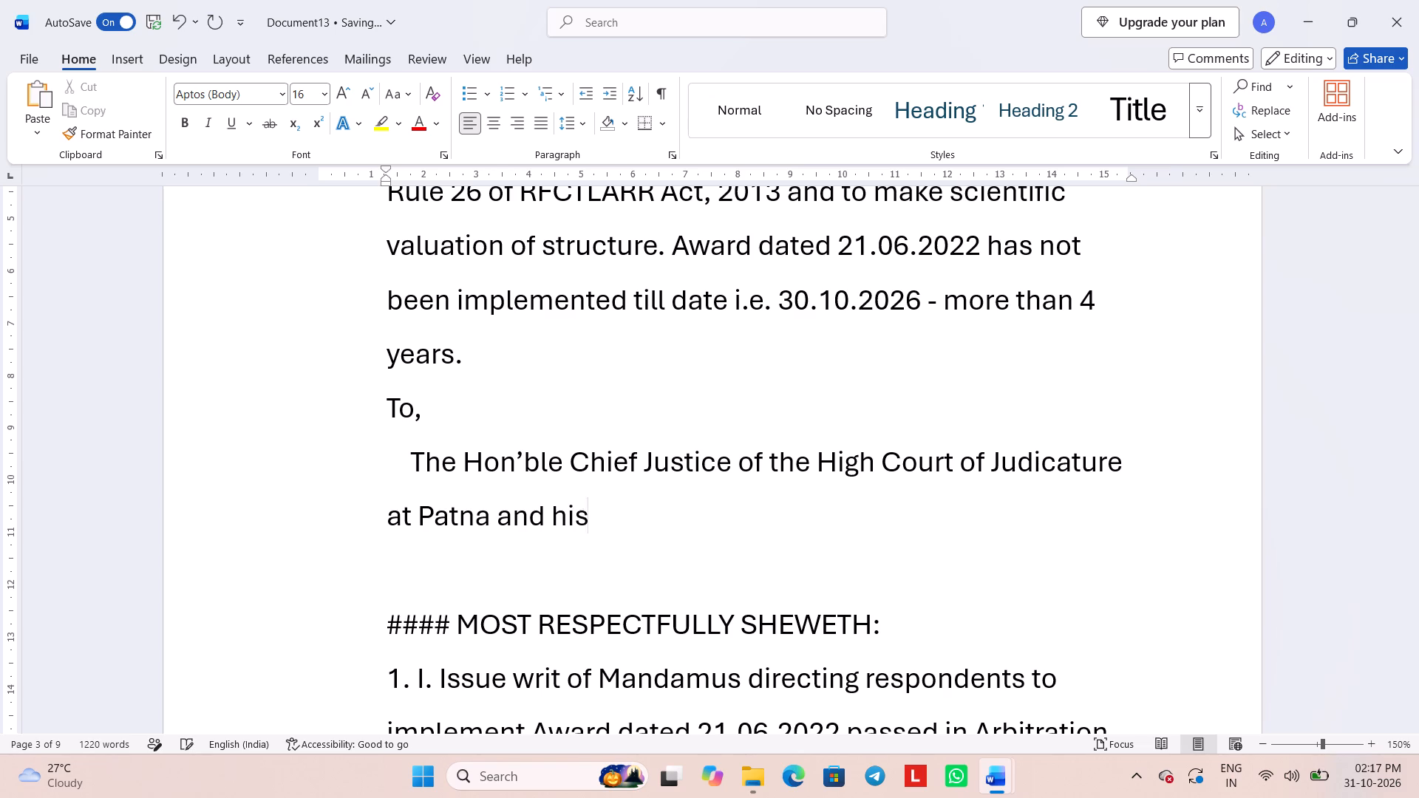
key(space)
key(shift+c)
text(omp)
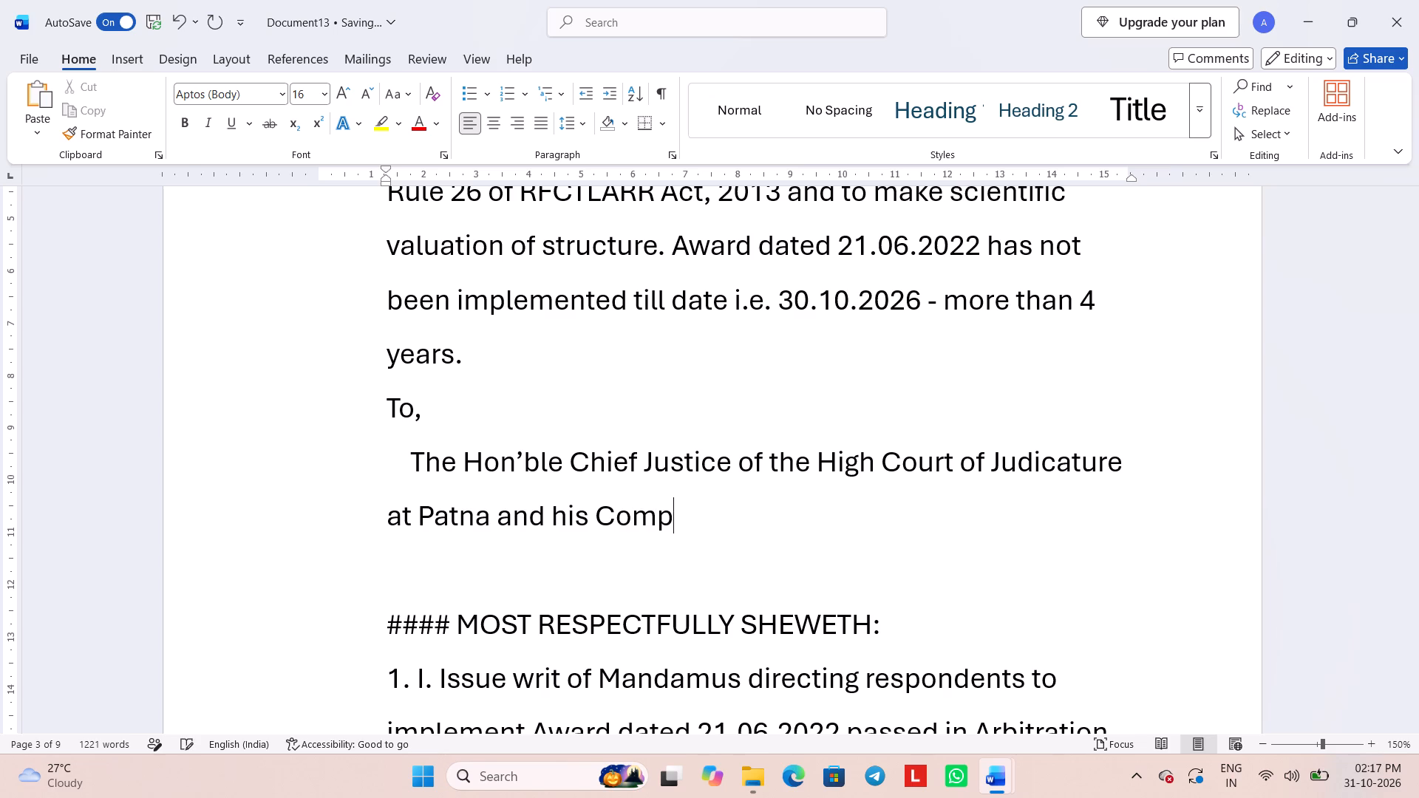
text(anion)
key(space)
key(shift+j)
key(u)
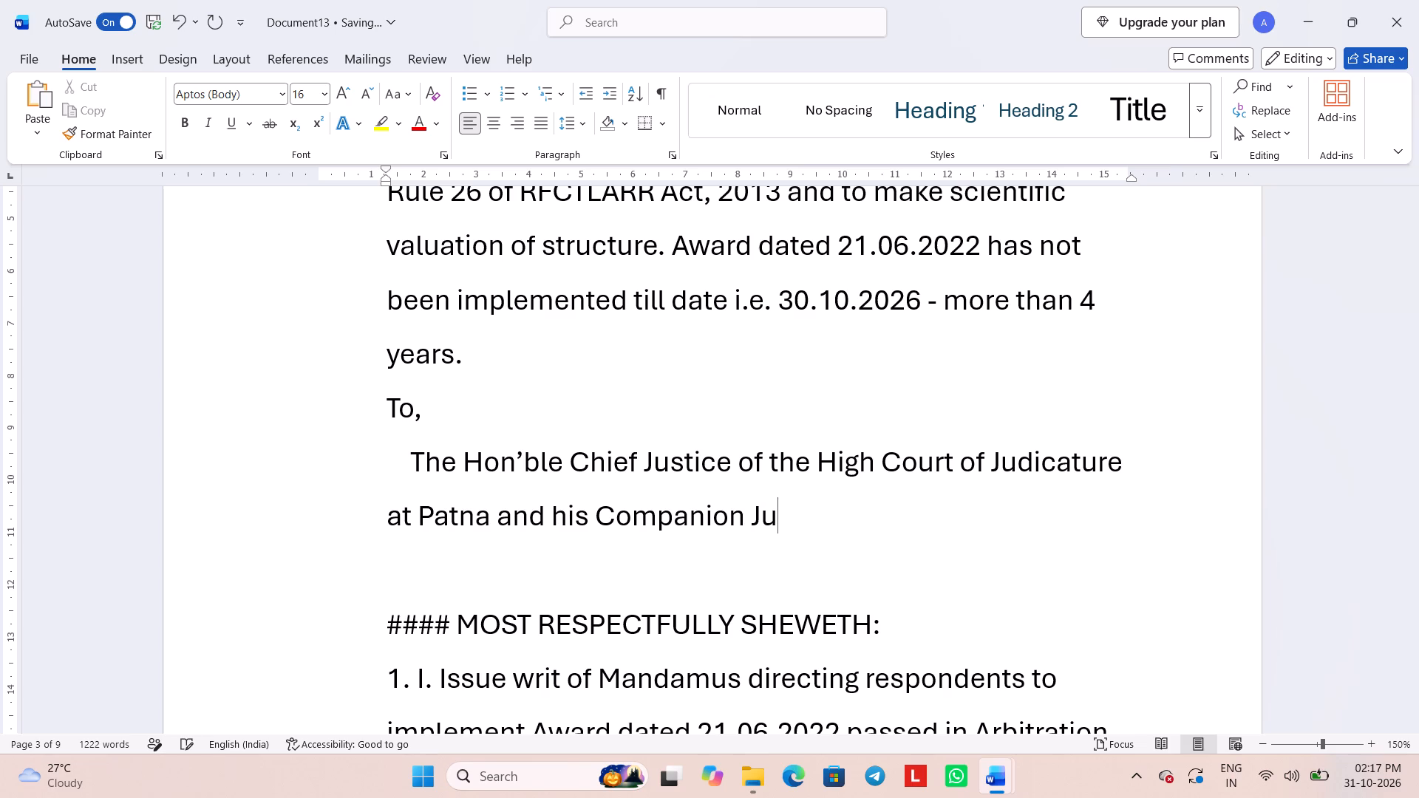
key(s)
text(ti)
text(ces)
key(space)
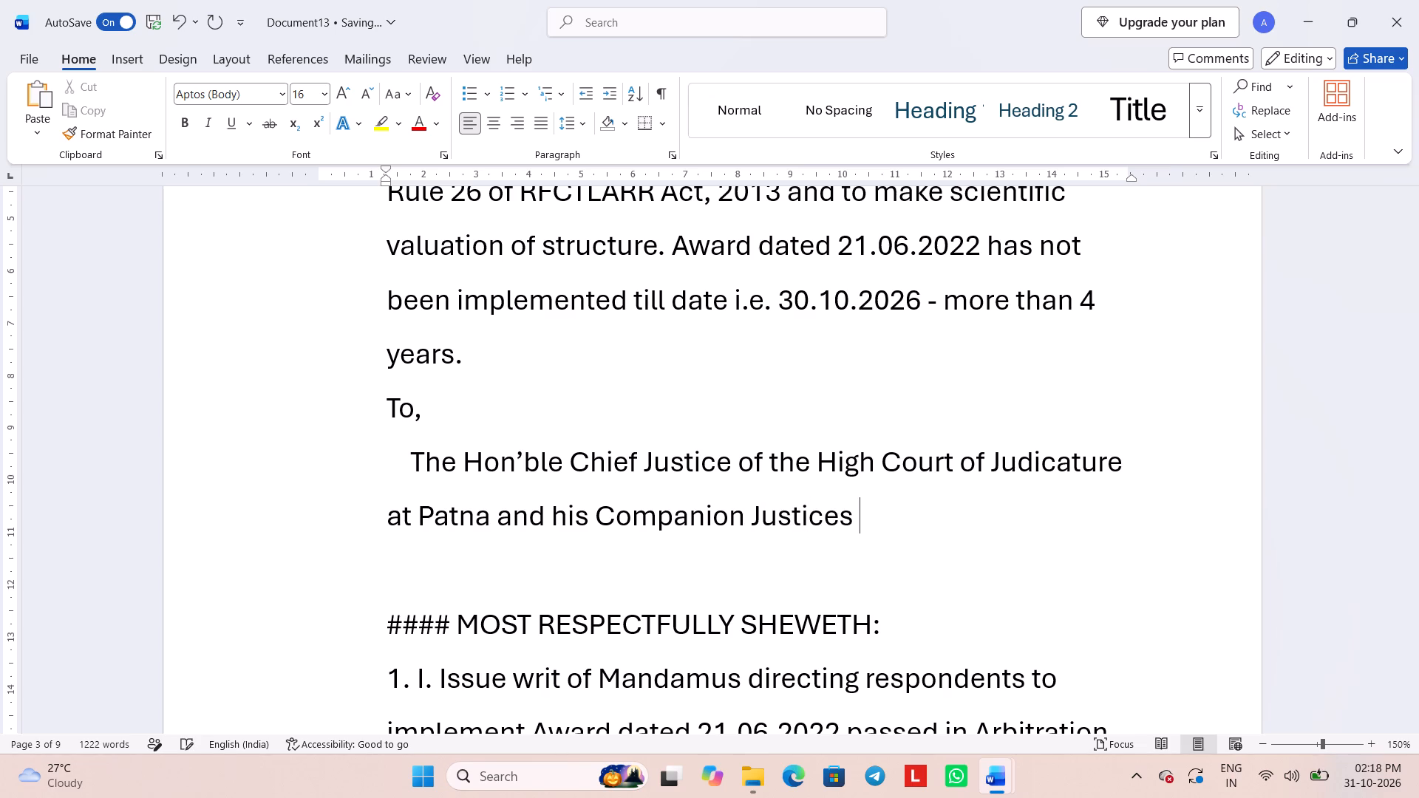
Finish the addressee text after "Companion Justices" with "of the said Hon’ble Court".
text(of)
key(space)
text(the)
key(space)
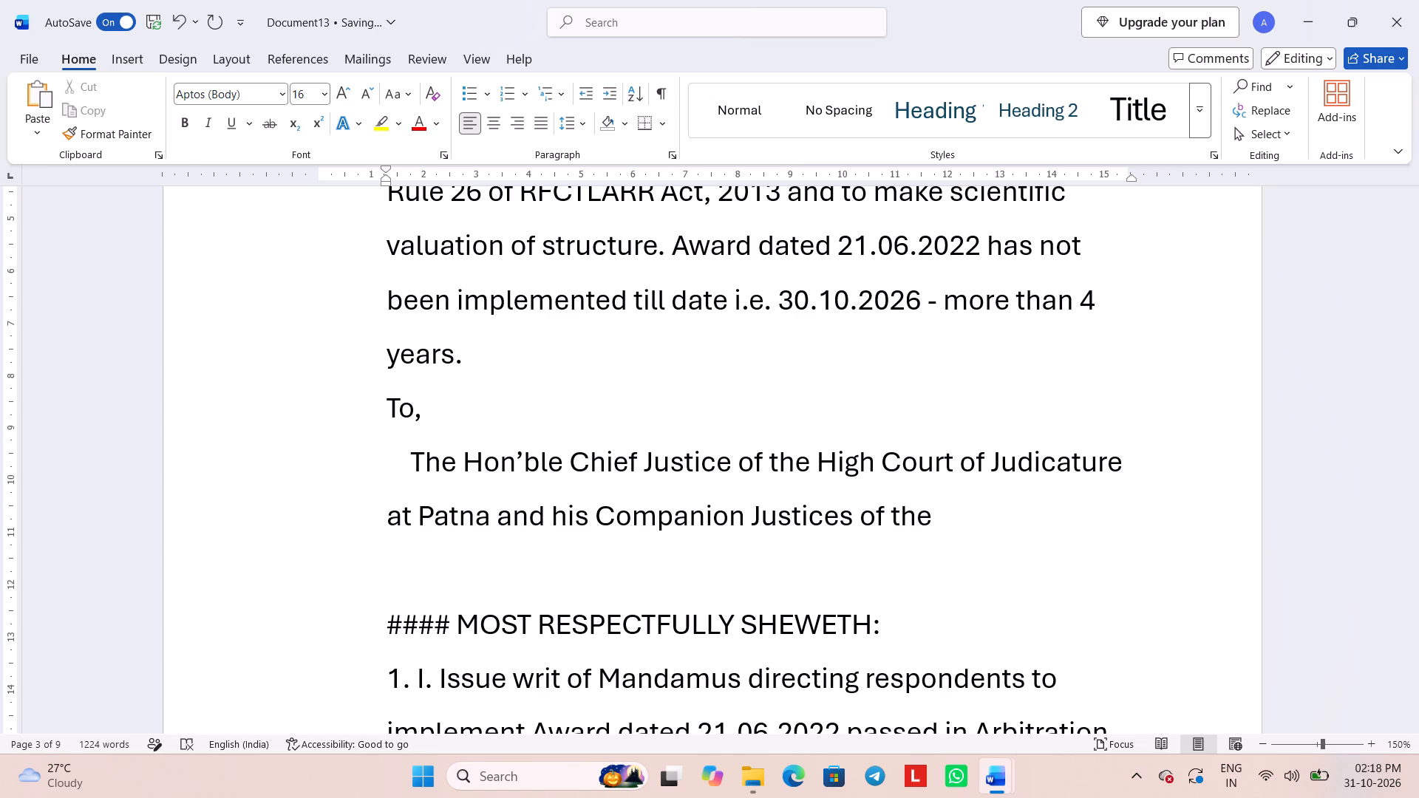
text(sa)
key(i)
text(d)
key(space)
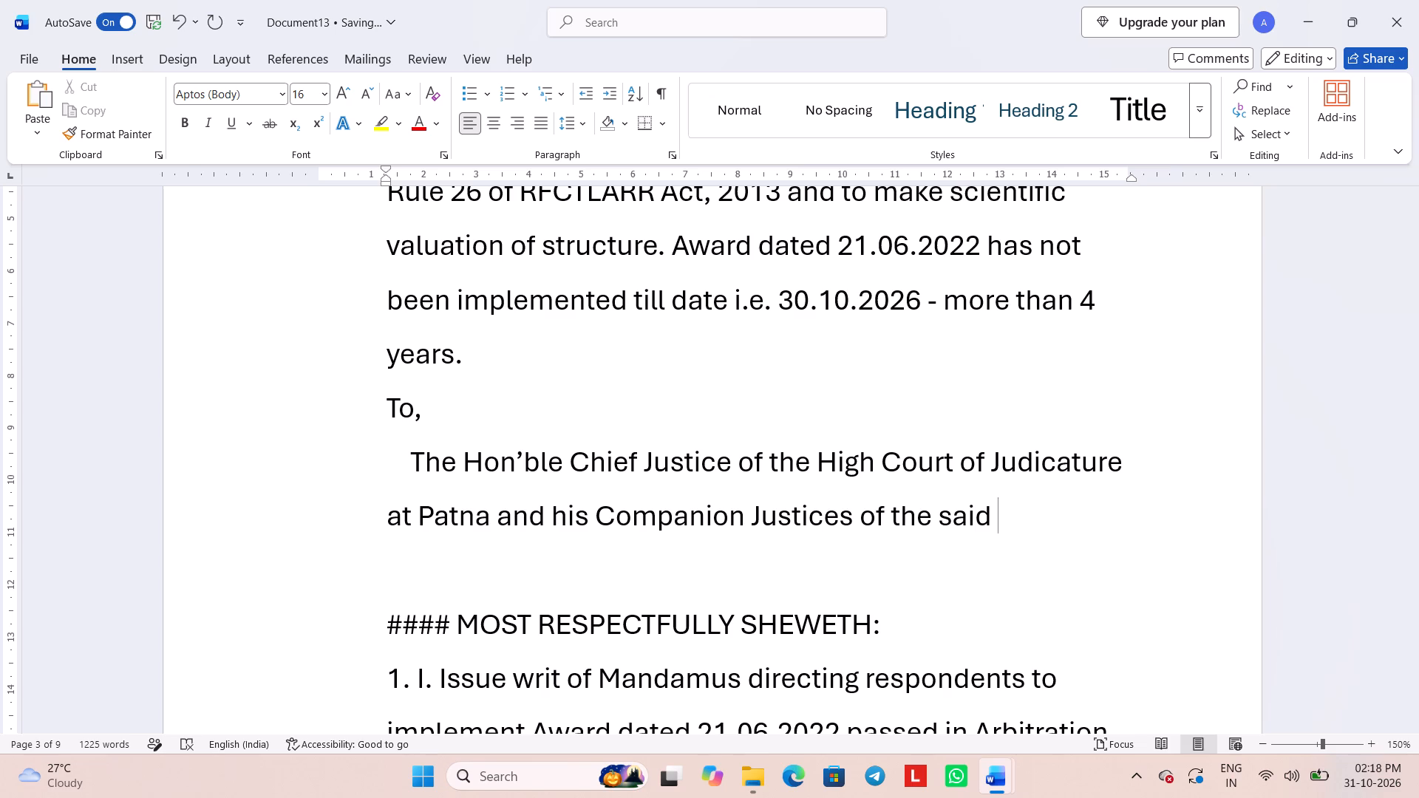
key(shift+h)
key(o)
key(n)
key(apostrophe)
key(b)
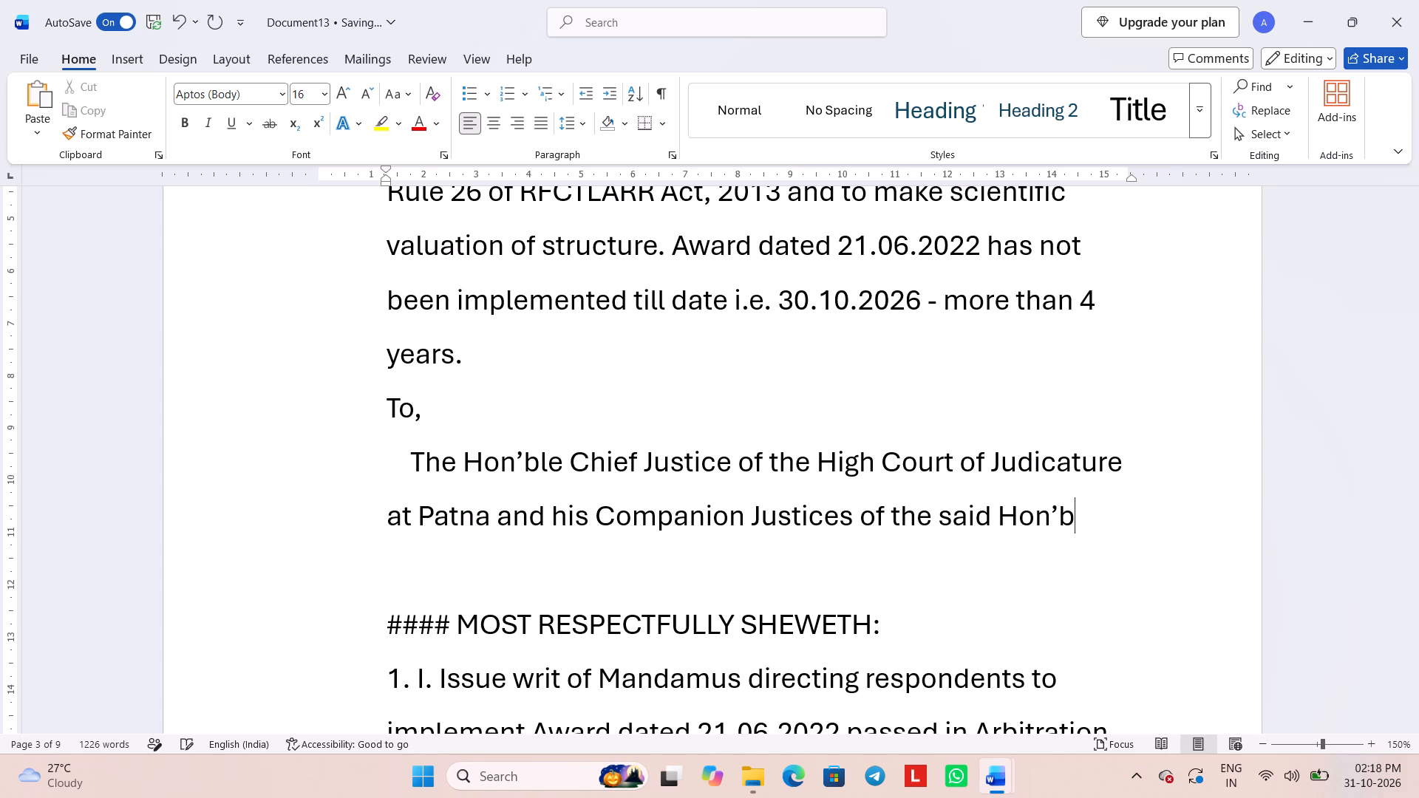
text(le)
key(space)
key(shift+c)
text(ou)
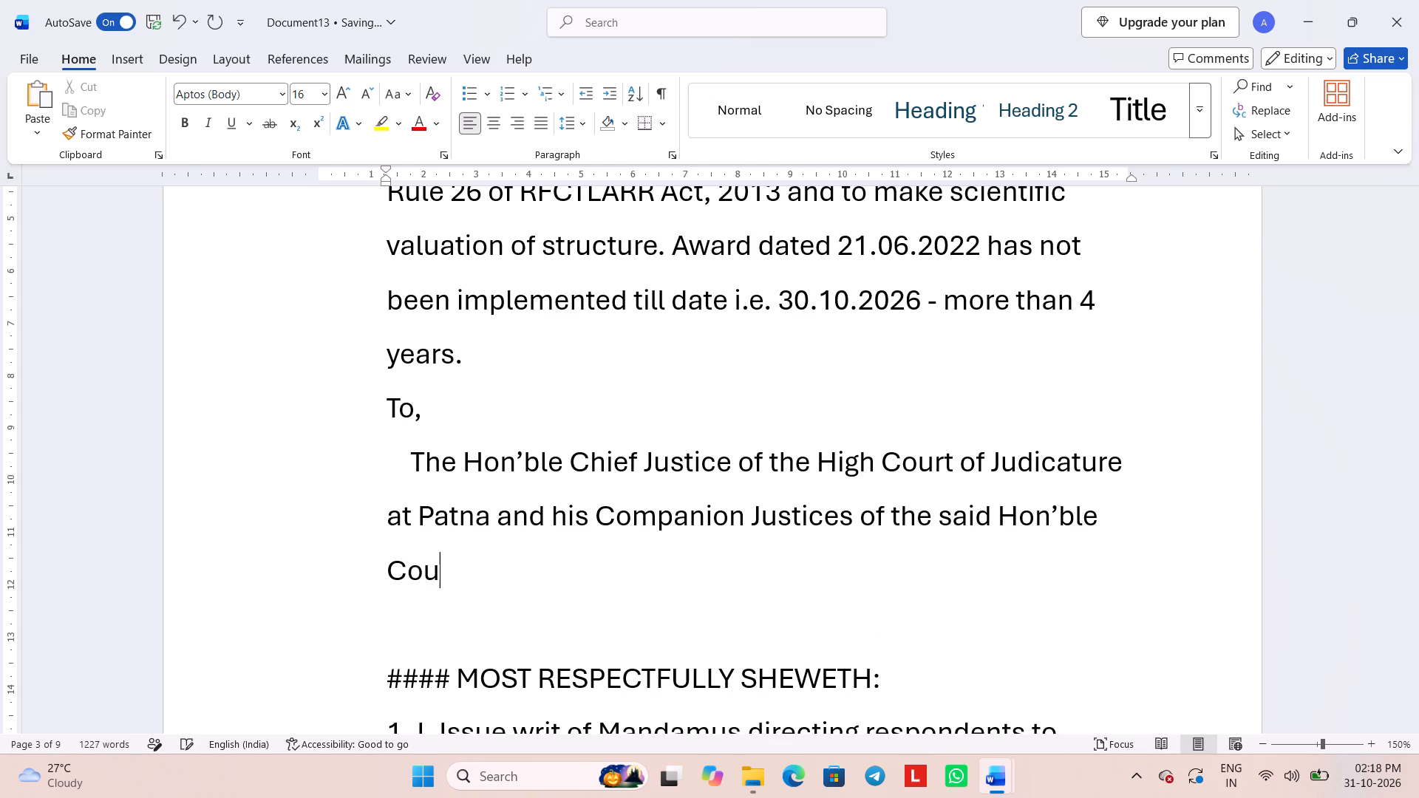
text(rt)
End the addressee text with a full stop after "Hon’ble Court".
key(period)
Start a new, deeply space-indented line below the addressee text with the words "The humble petition".
scroll(463, 366, down, 1)
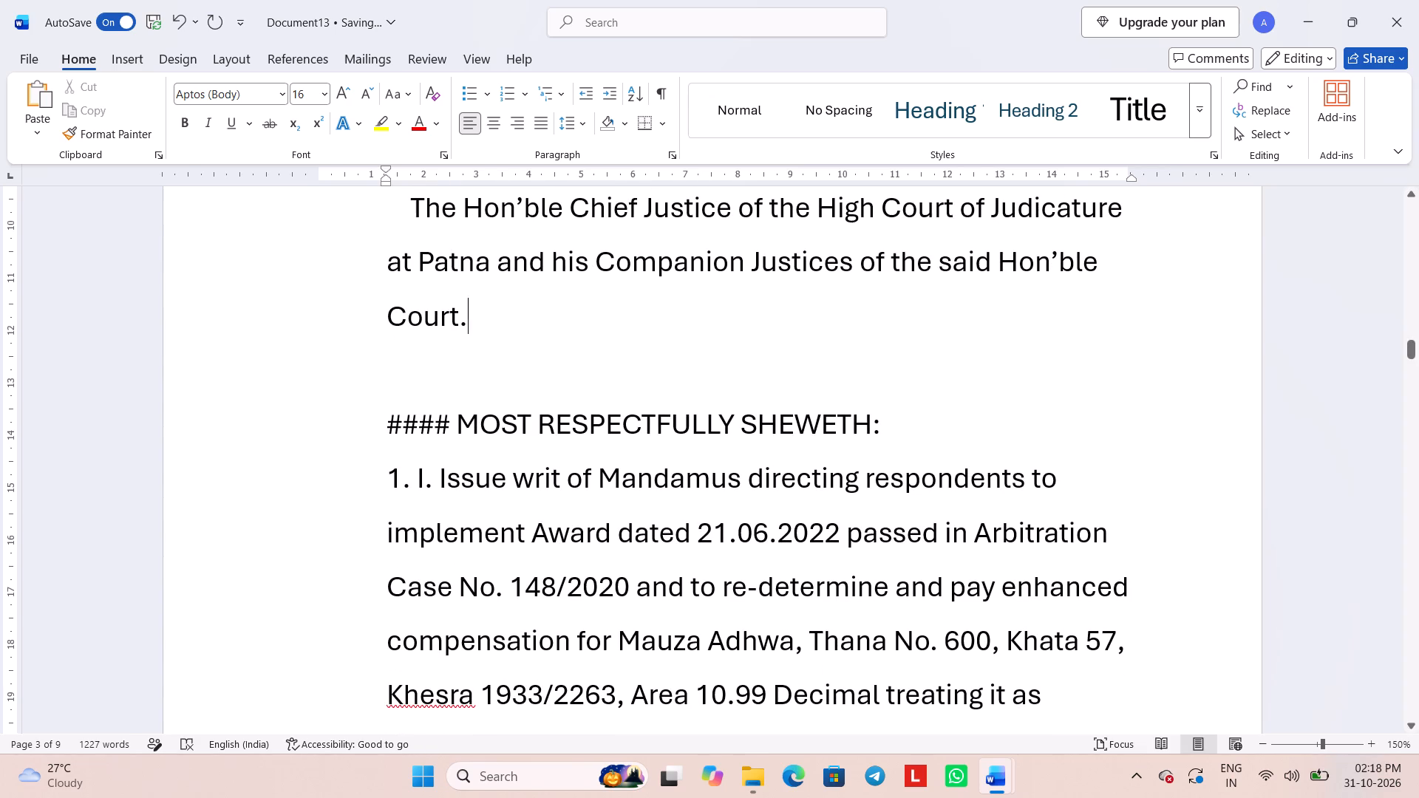
key(Return)
key(space)
key(space)
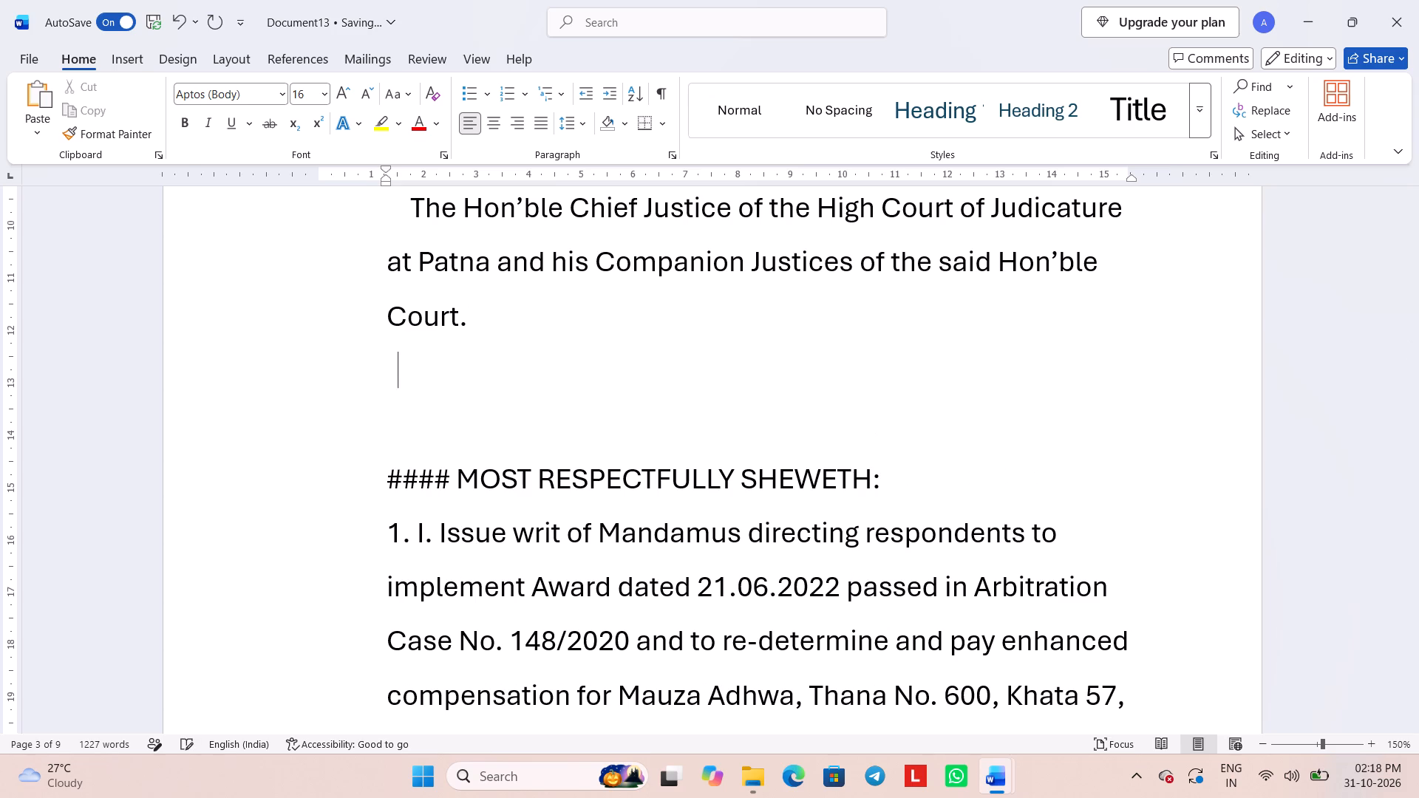
key(space)
key(space)
key(shift+t)
key(h)
text(e)
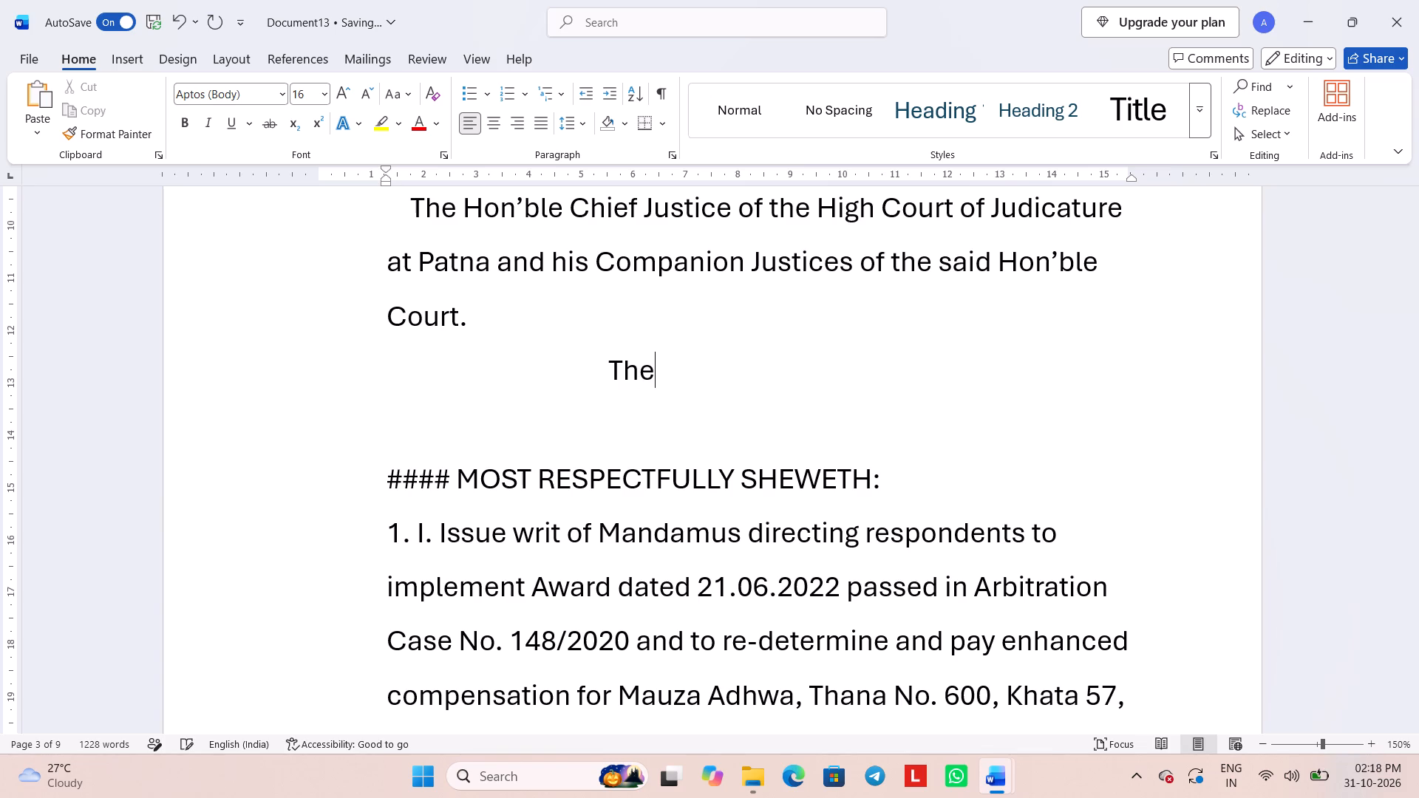
key(space)
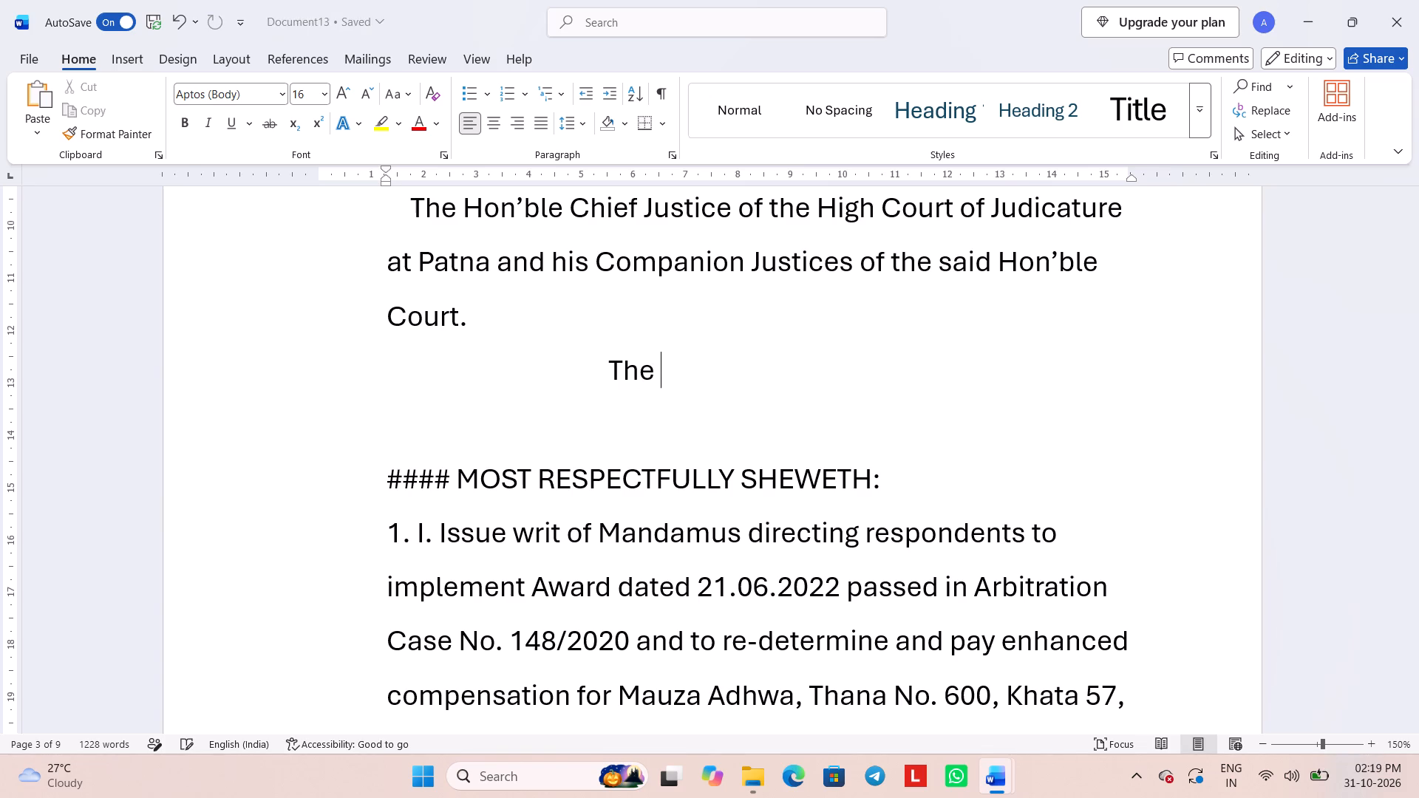
text(hum)
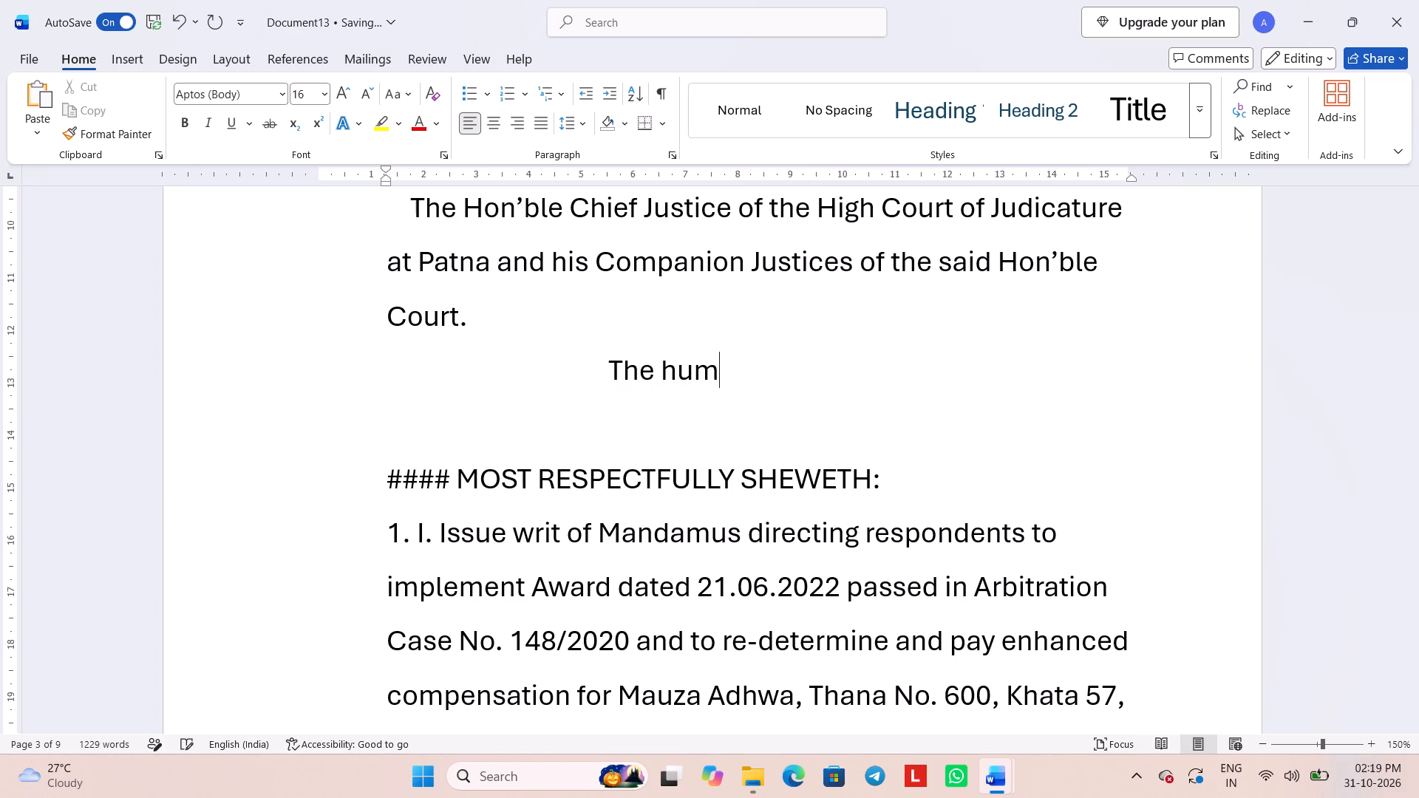
key(b)
text(le)
key(space)
key(p)
text(etition)
Continue the line after "The humble petition" with "on behalf of petitioner".
key(space)
key(o)
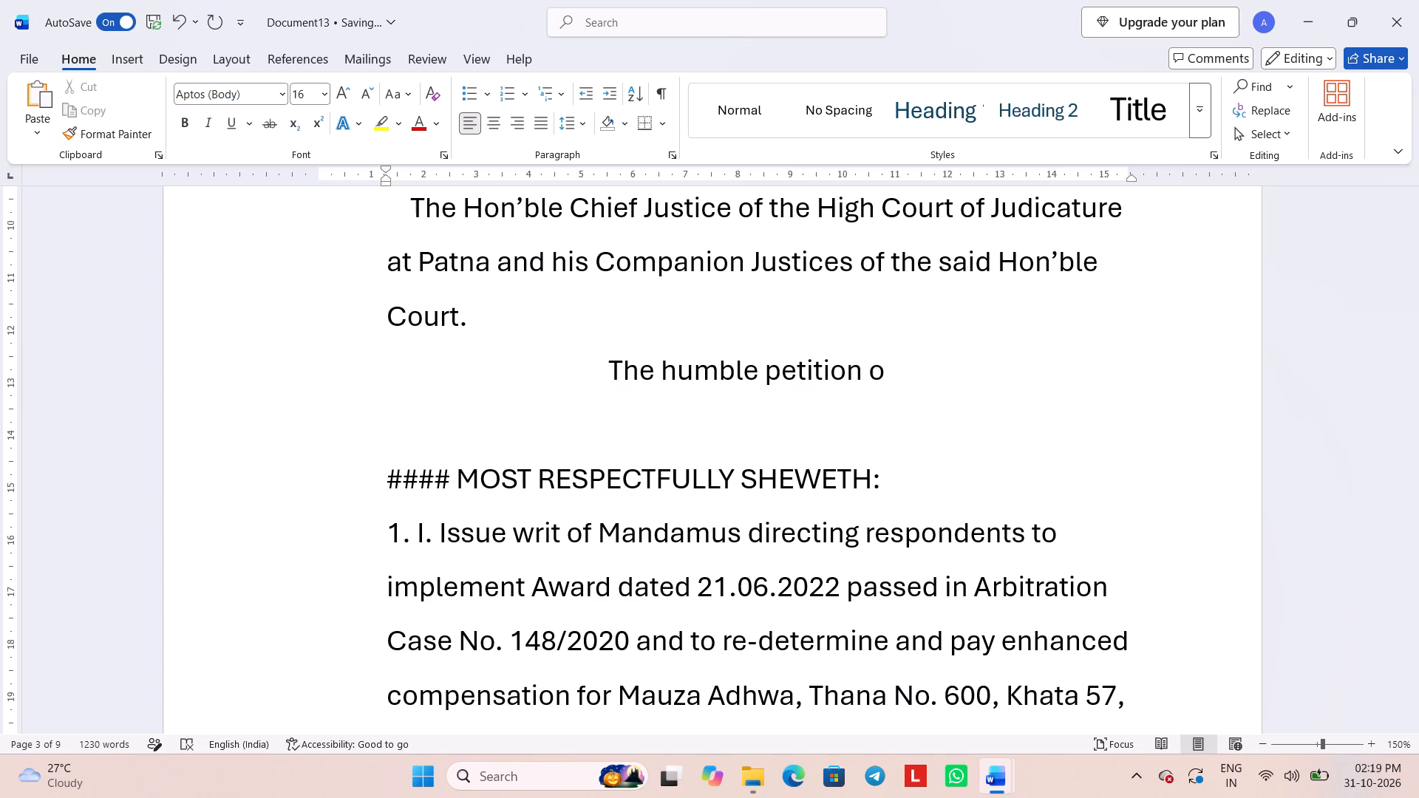
text(n)
key(space)
key(b)
key(e)
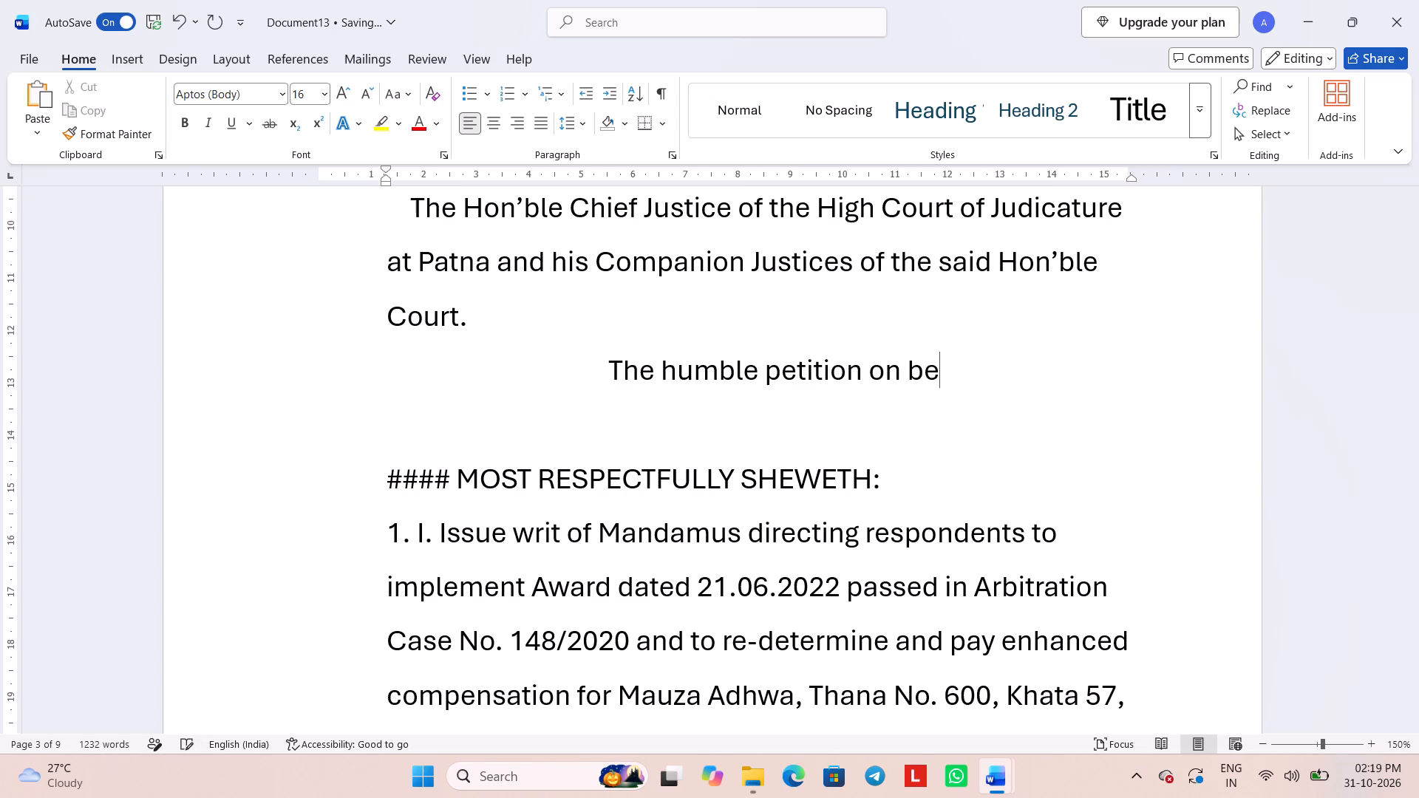
text(ha)
key(l)
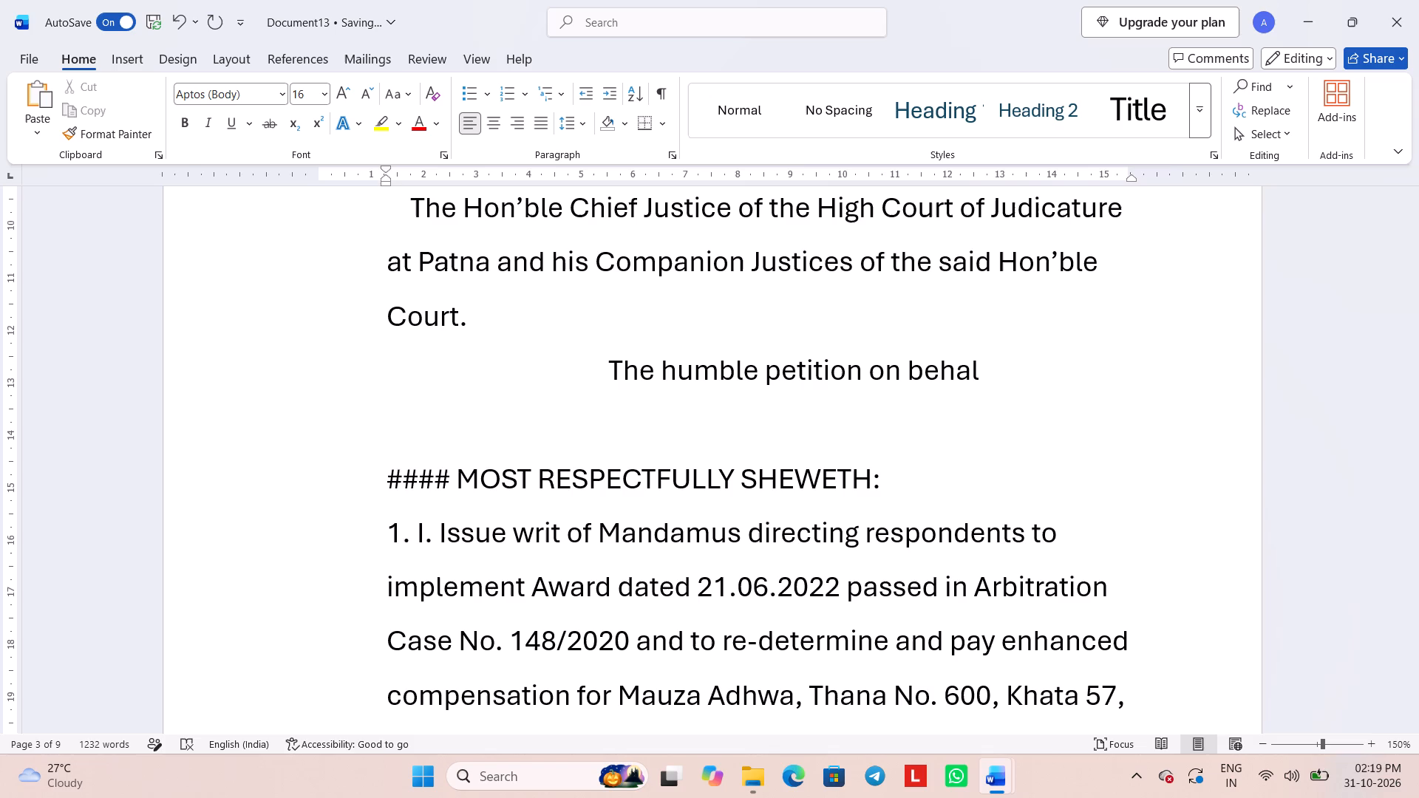
text(f)
key(space)
key(o)
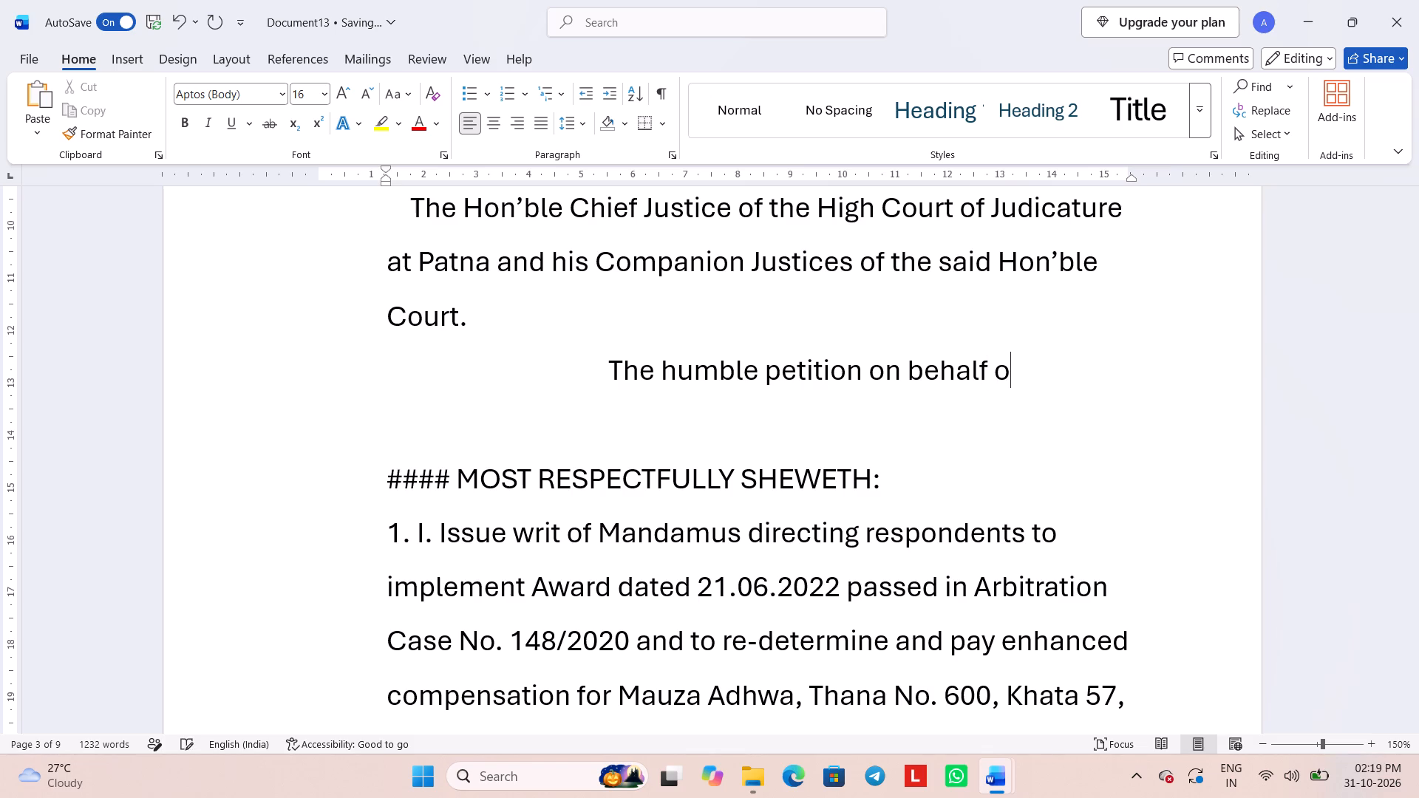
text(f p)
text(etition)
text(er)
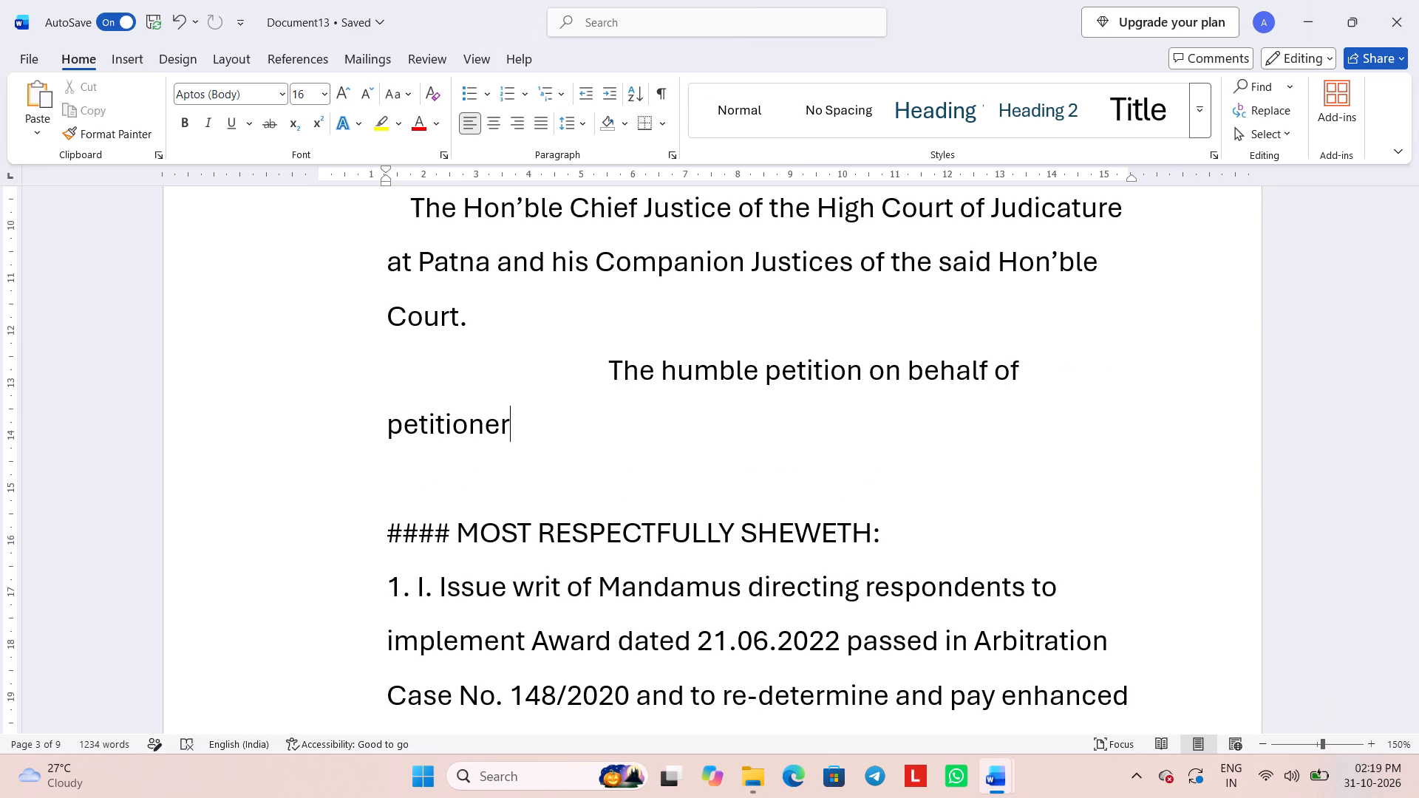
Finish the petition line after "petitioner" with "named above;".
key(space)
text(name)
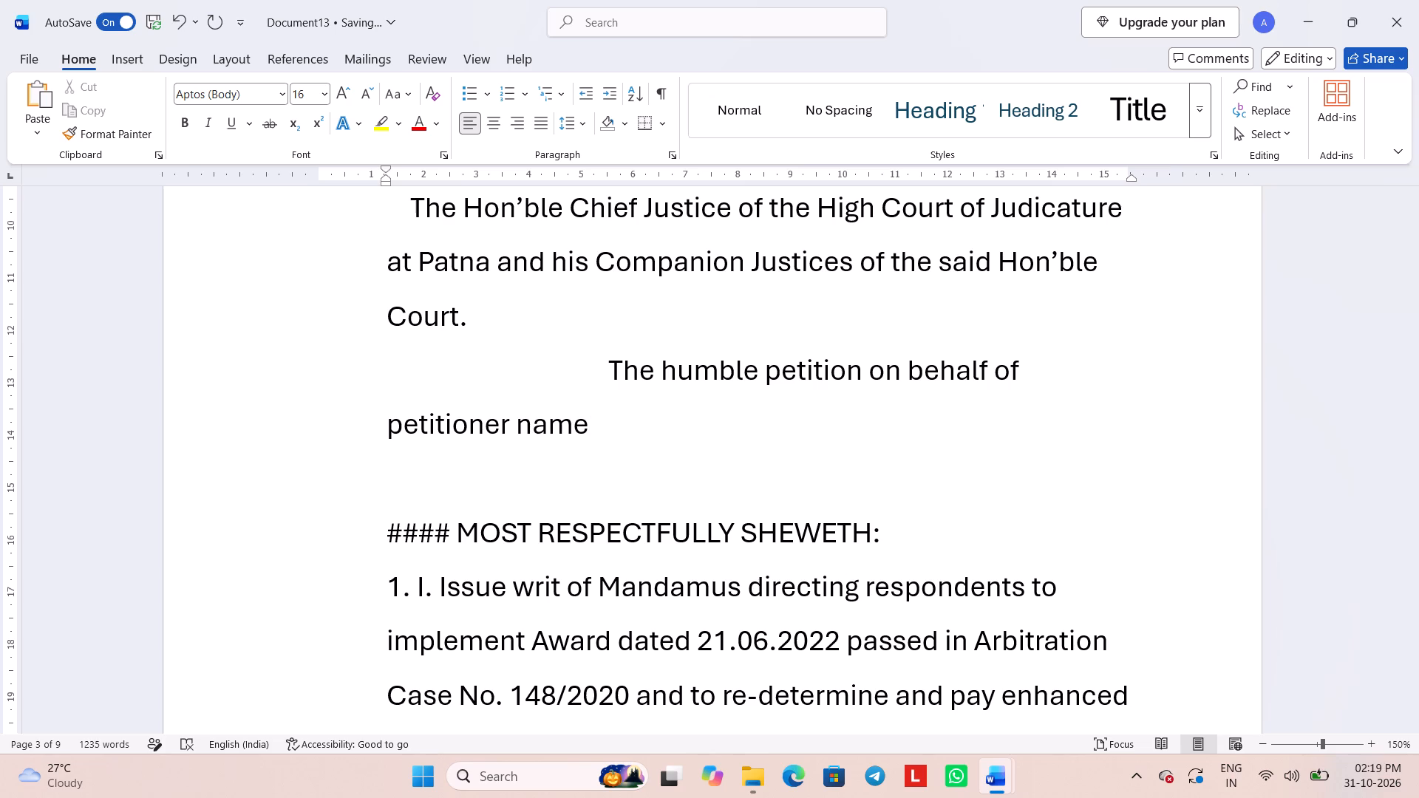
key(d)
key(space)
text(a)
key(b)
text(ove)
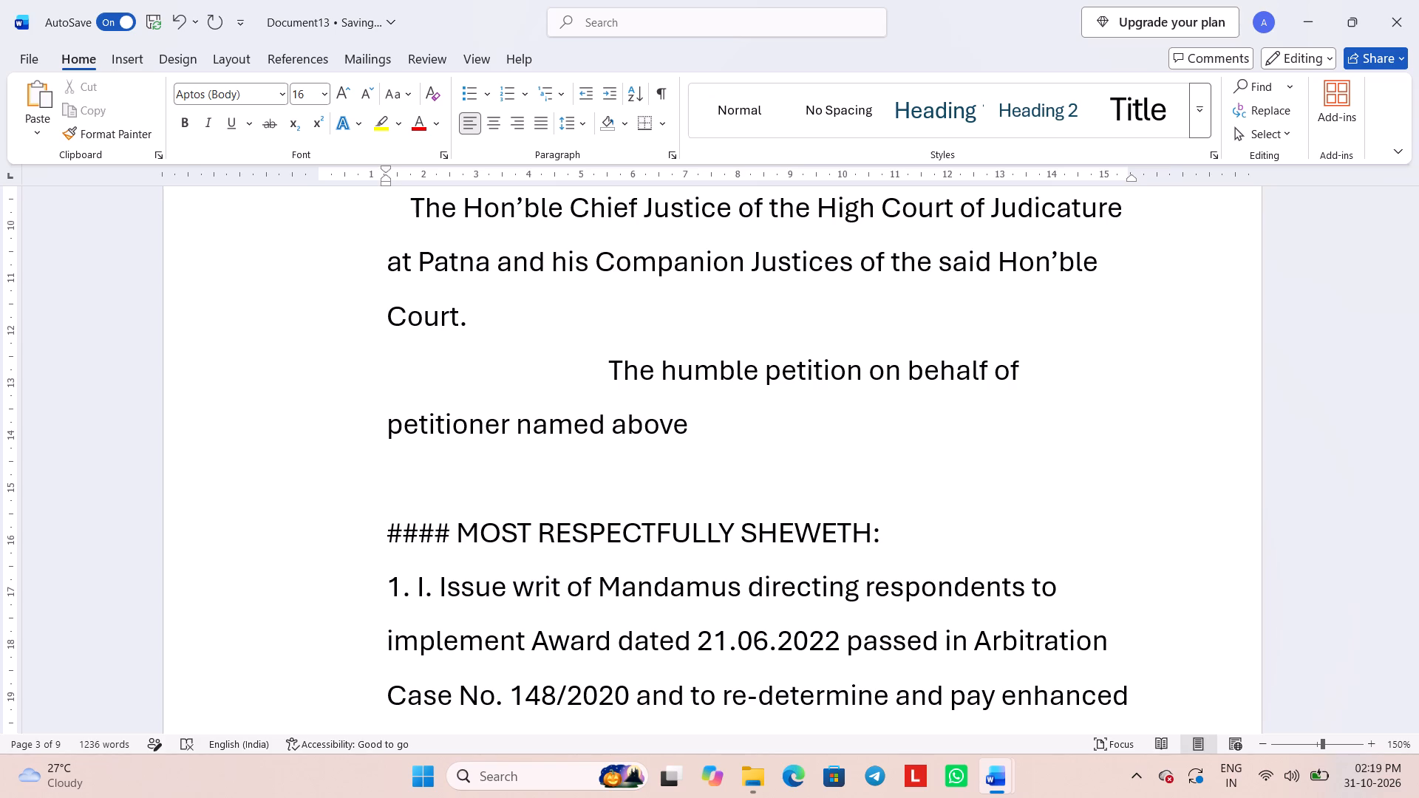
key(semicolon)
Remove the blank line and the leading "####" with its space before the "MOST RESPECTFULLY SHEWETH:" heading.
key(Delete)
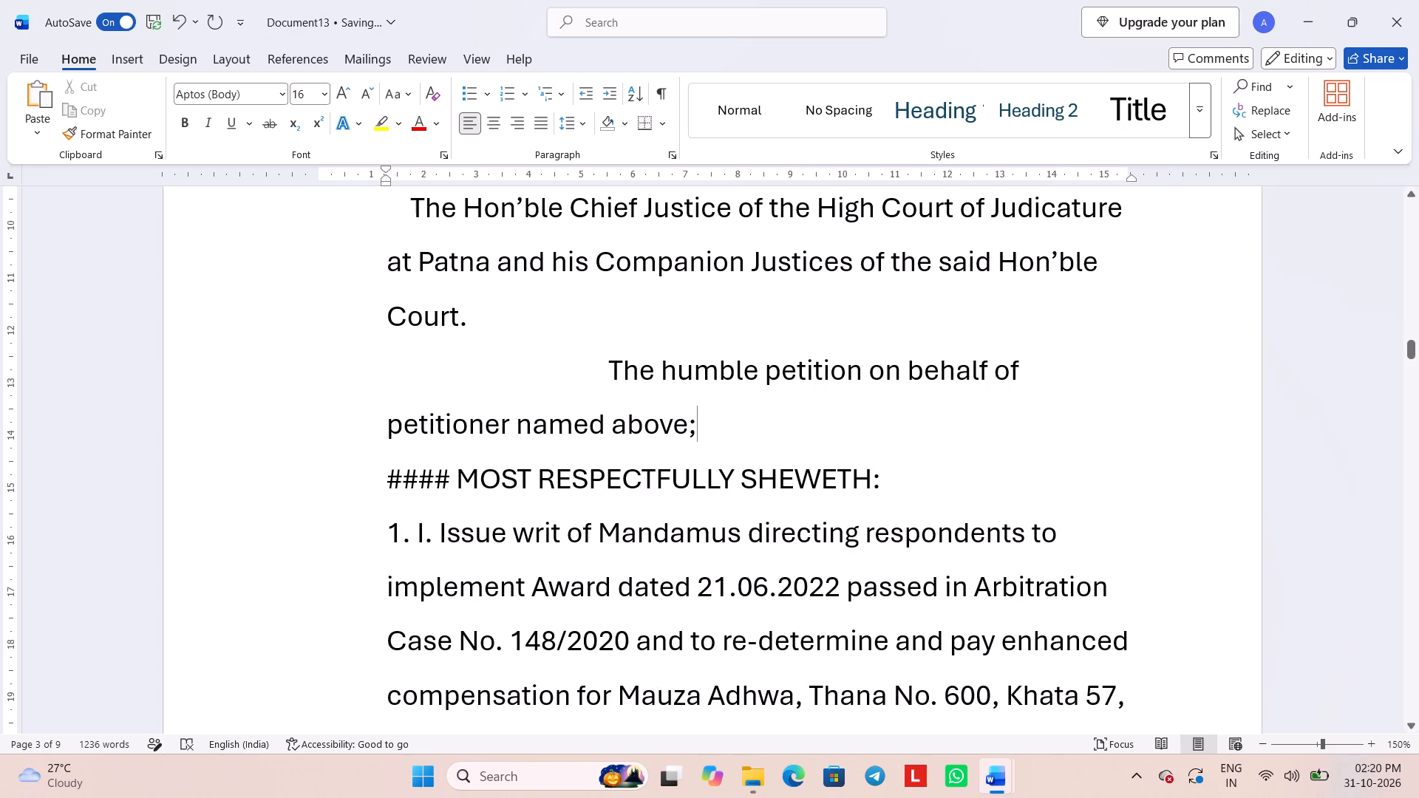
click(383, 481)
key(Delete)
key(Delete)
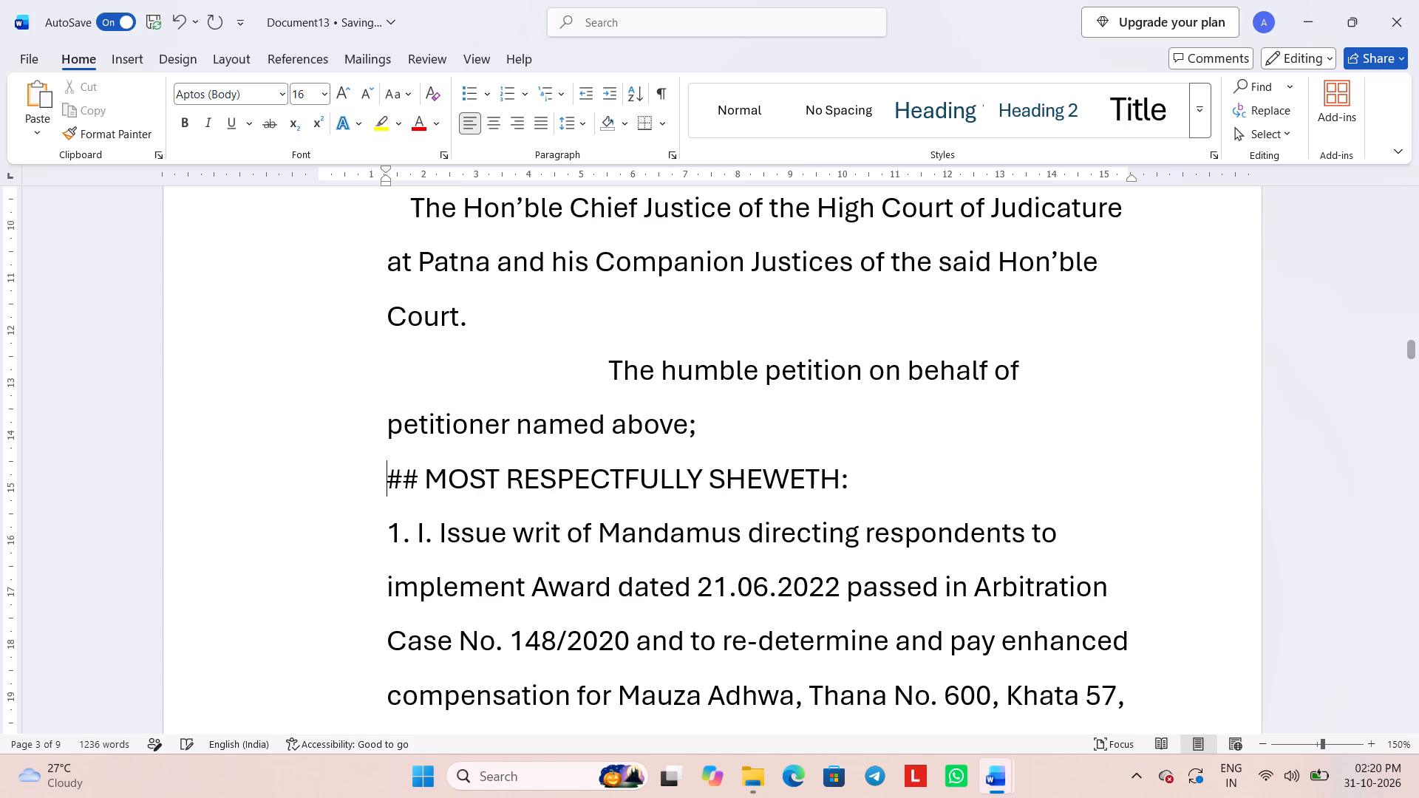
key(Delete)
key(Delete)
key(Delete)
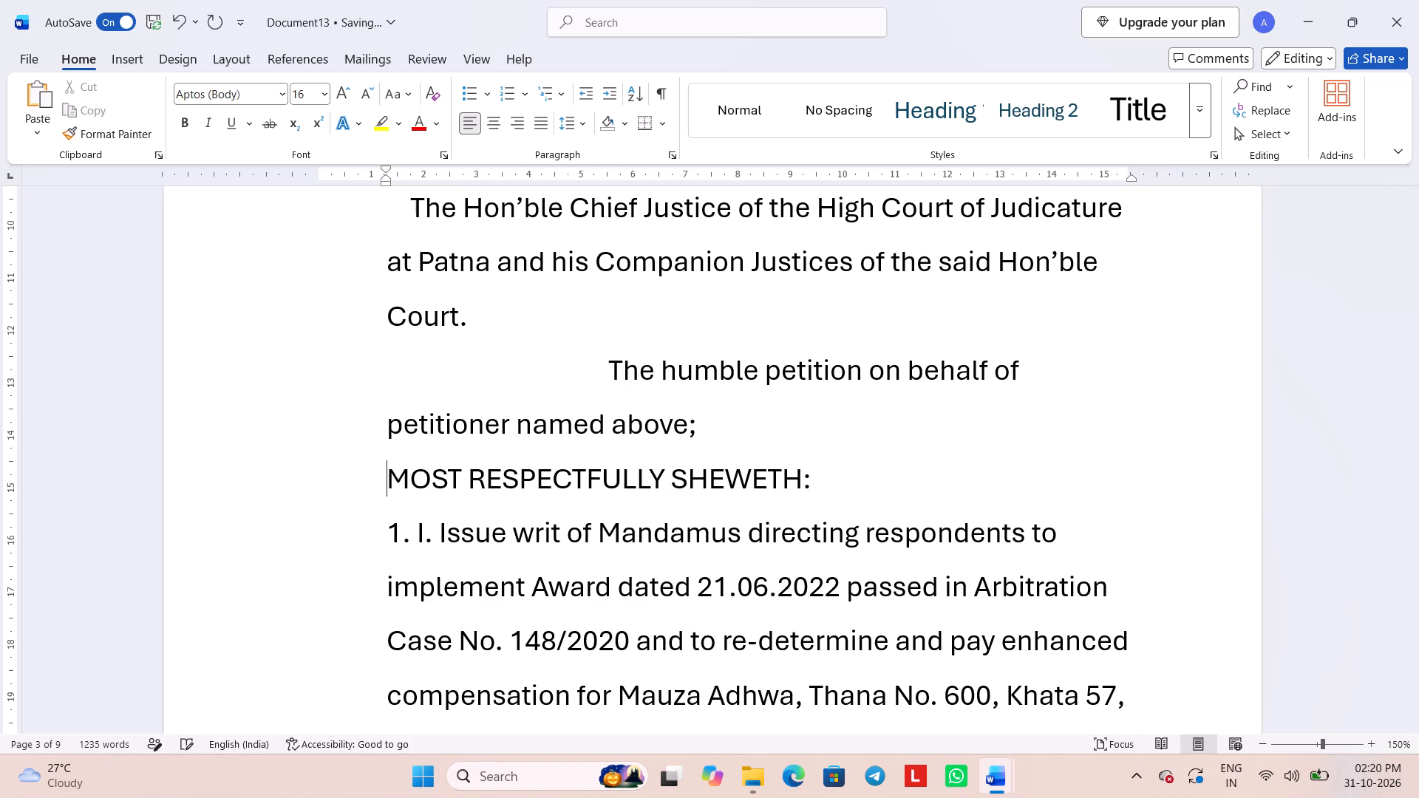
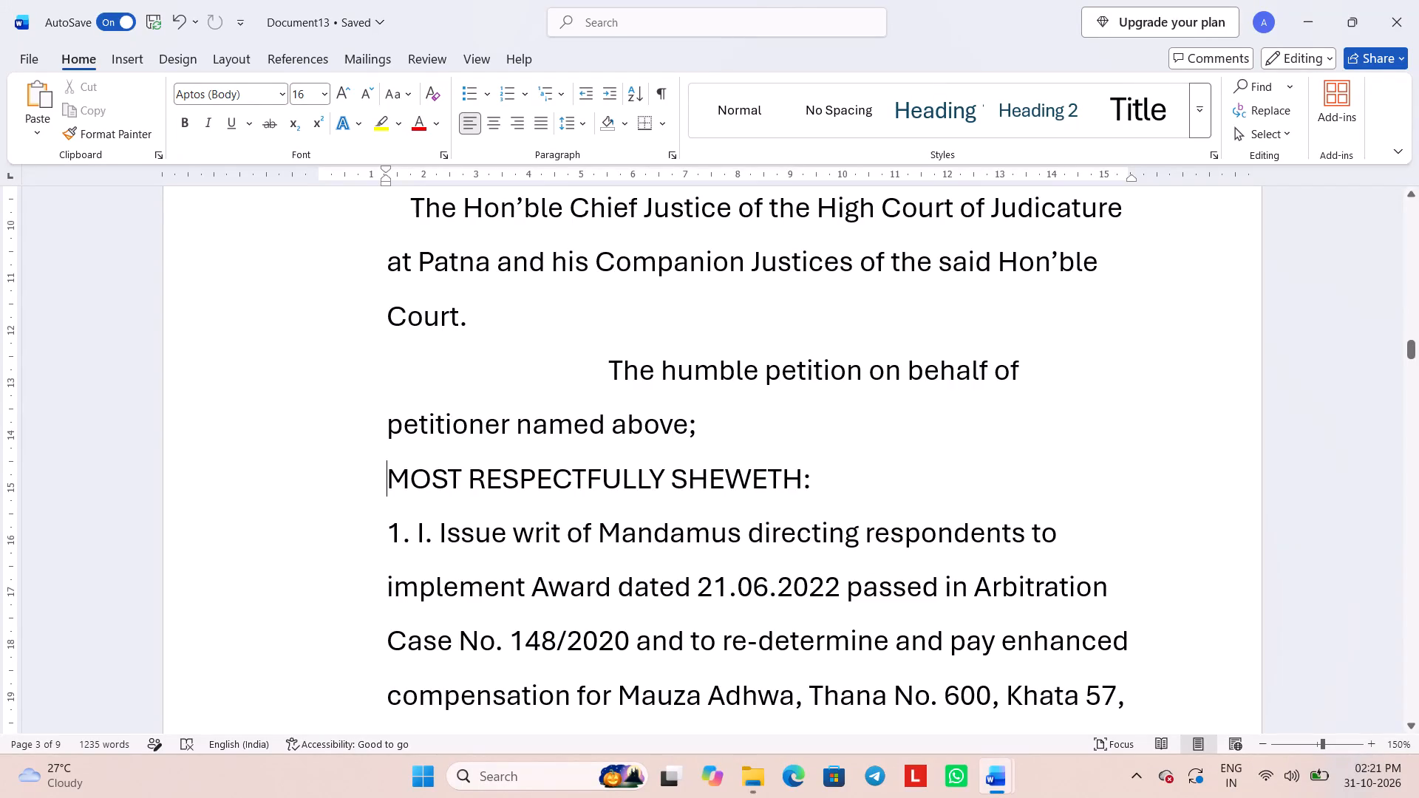
Insert three extra spaces between "1." and "I. Issue writ of Mandamus" and place the cursor within that gap.
click(415, 535)
key(space)
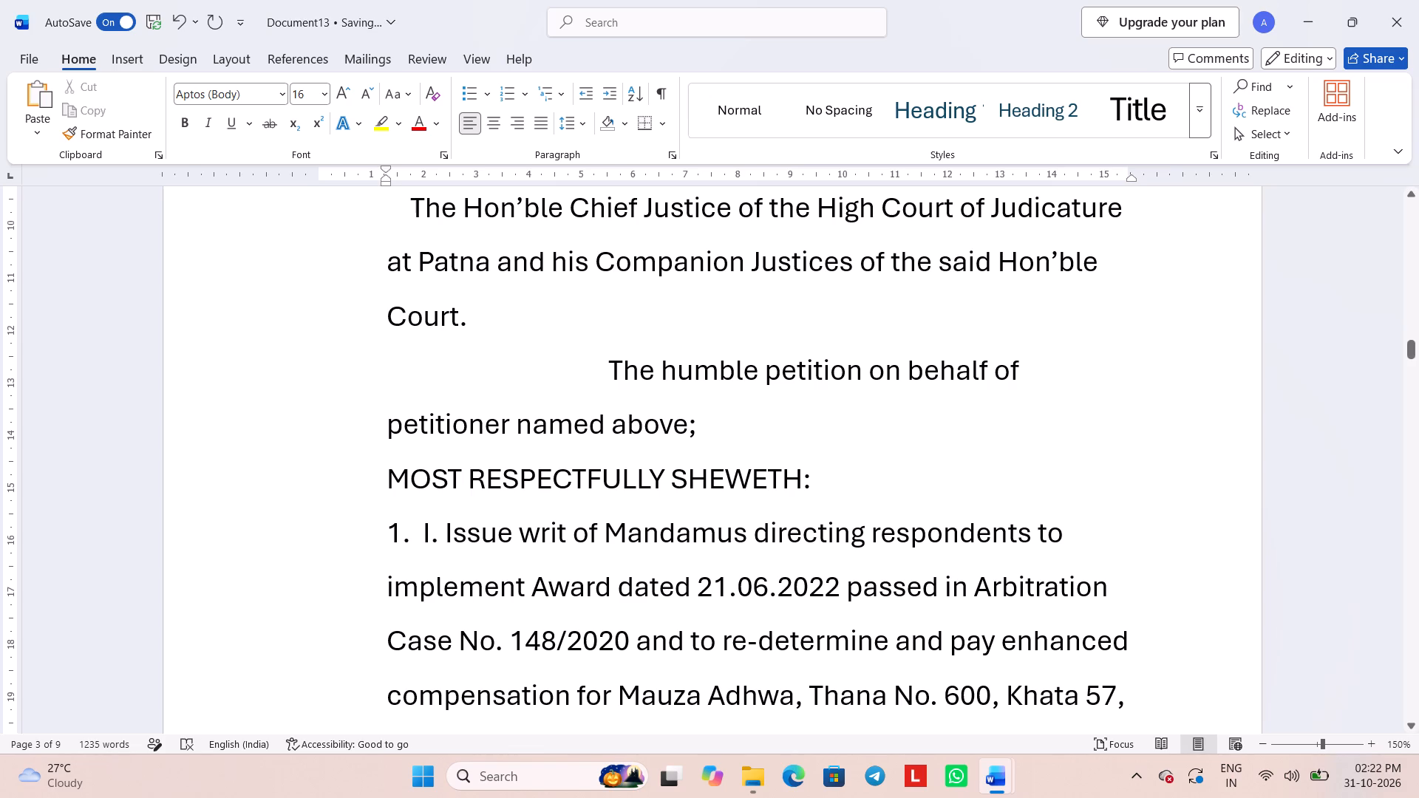
key(space)
key(space)
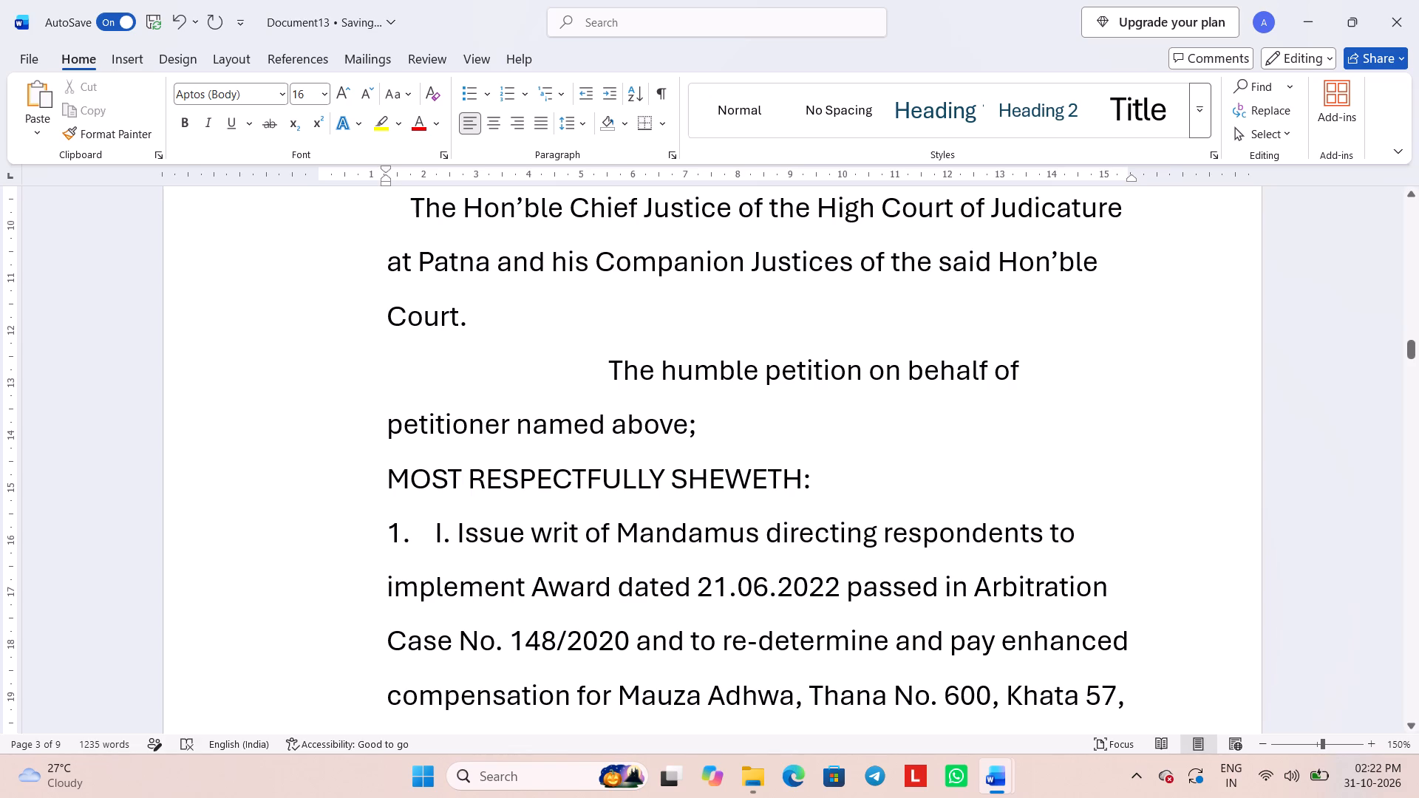
click(420, 536)
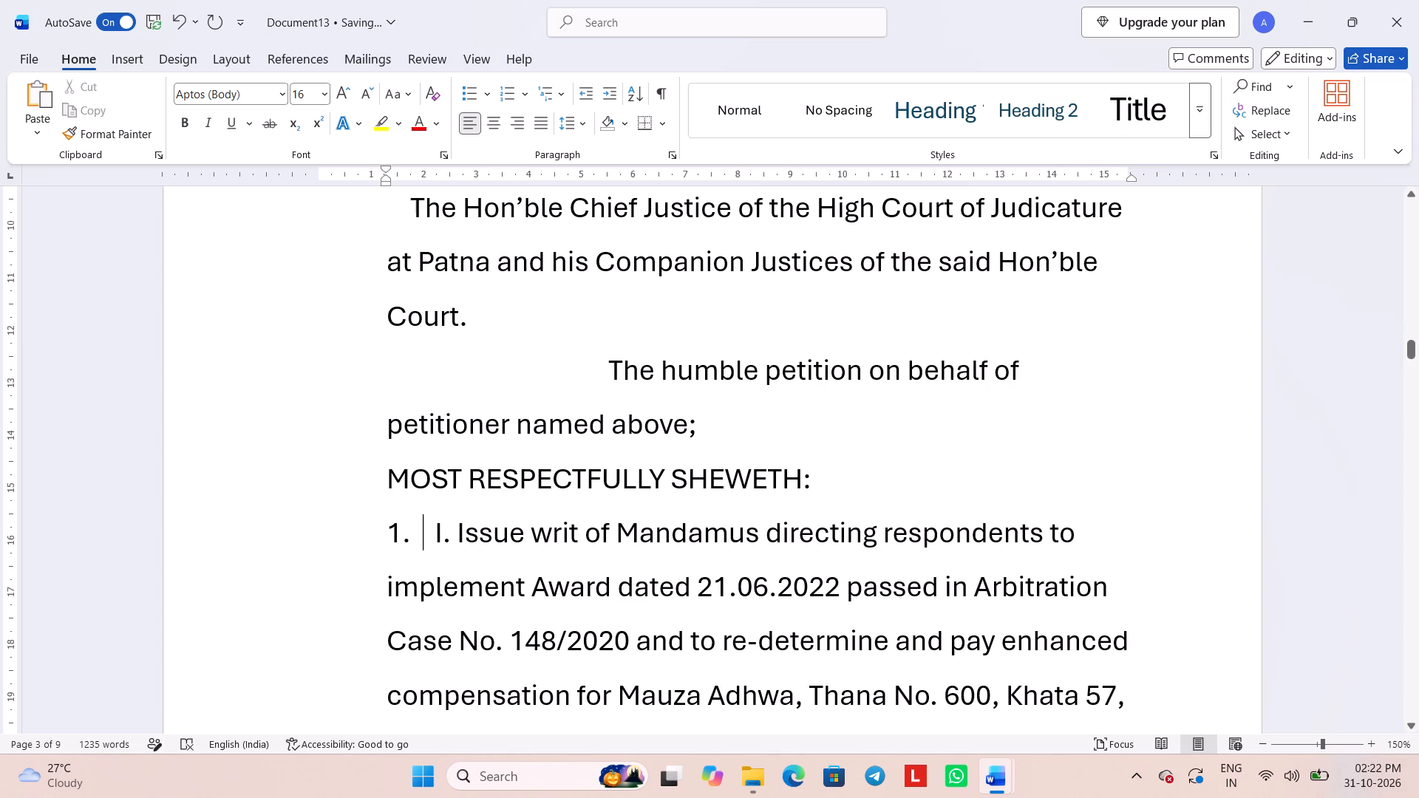
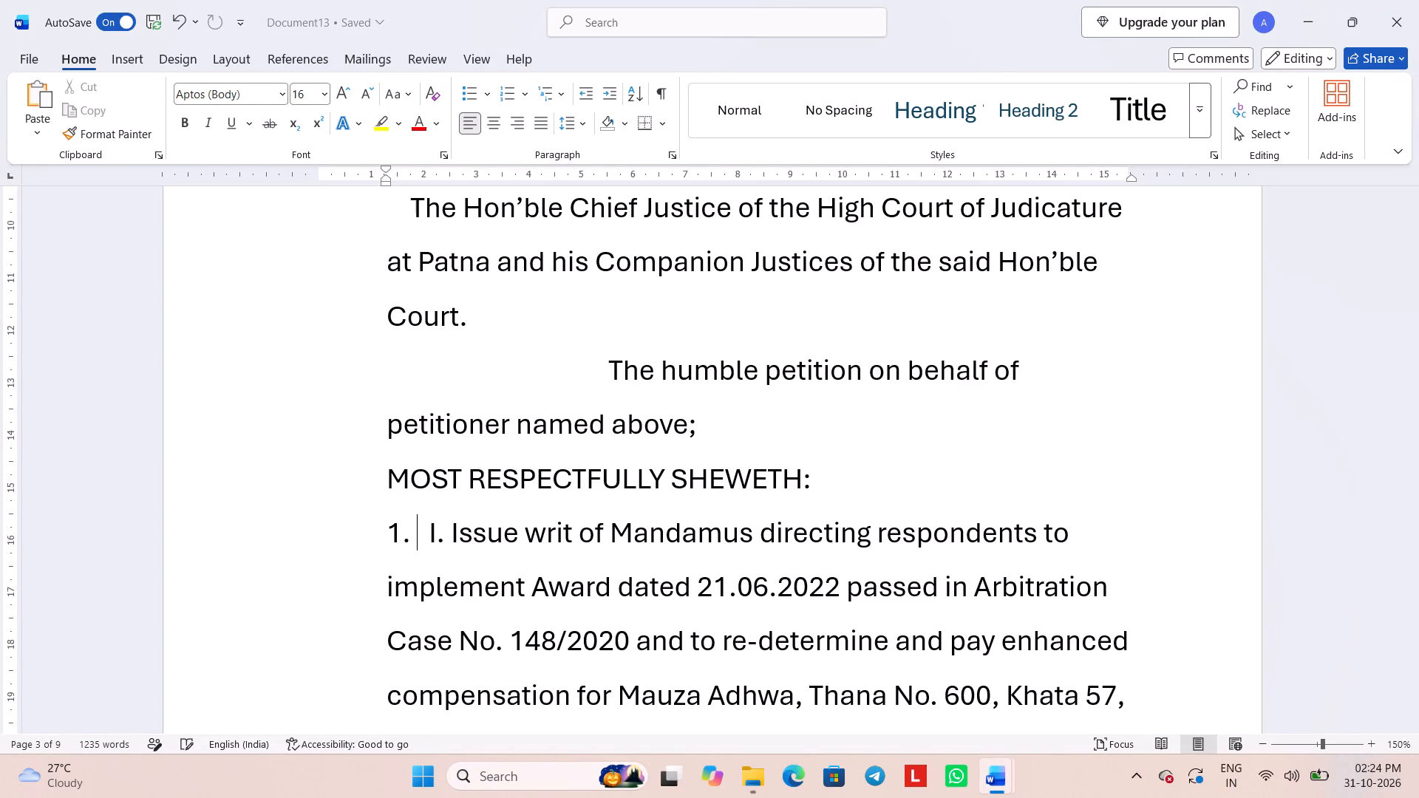
Begin submission 1 with the words "That the petitioners" between "1." and "I. Issue writ of Mandamus".
key(shift+t)
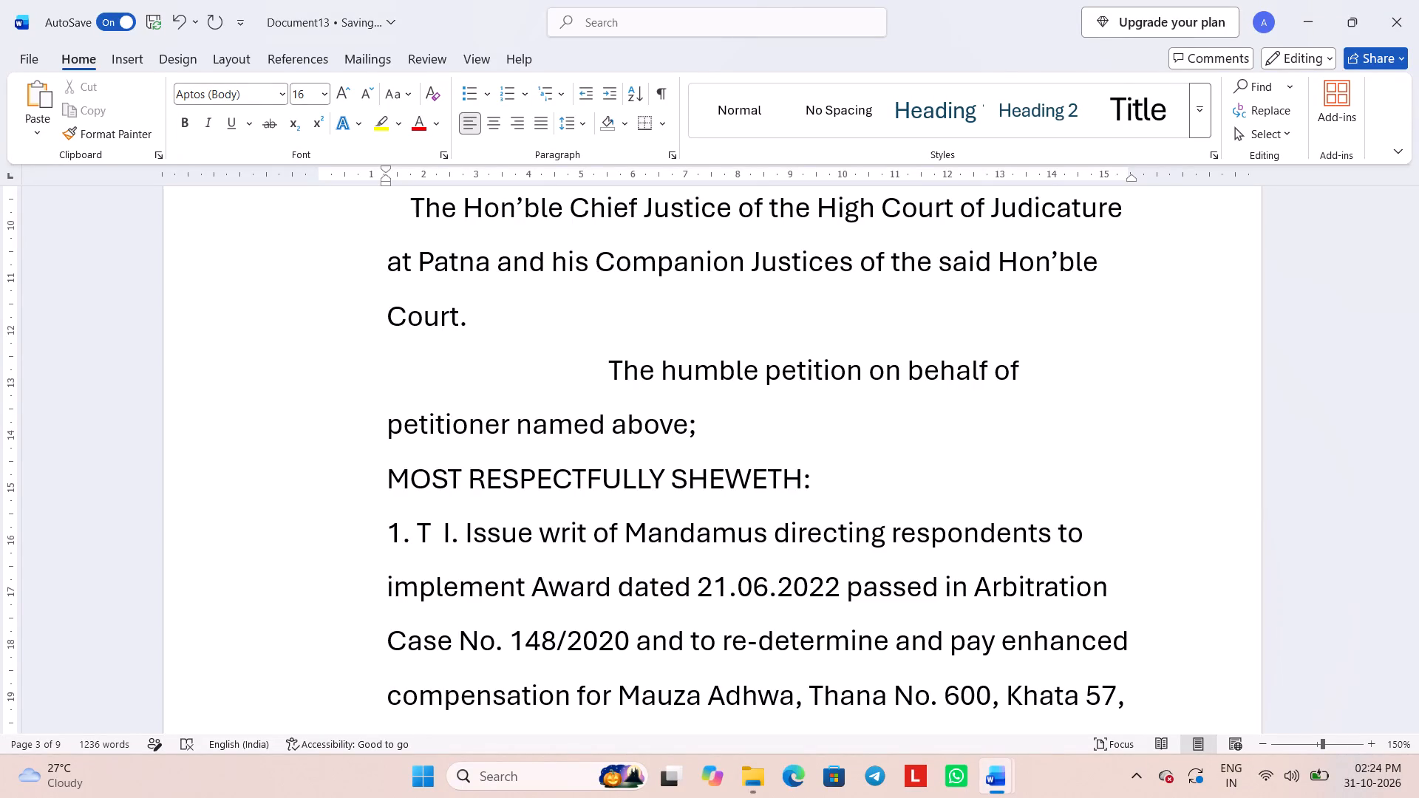
text(hat)
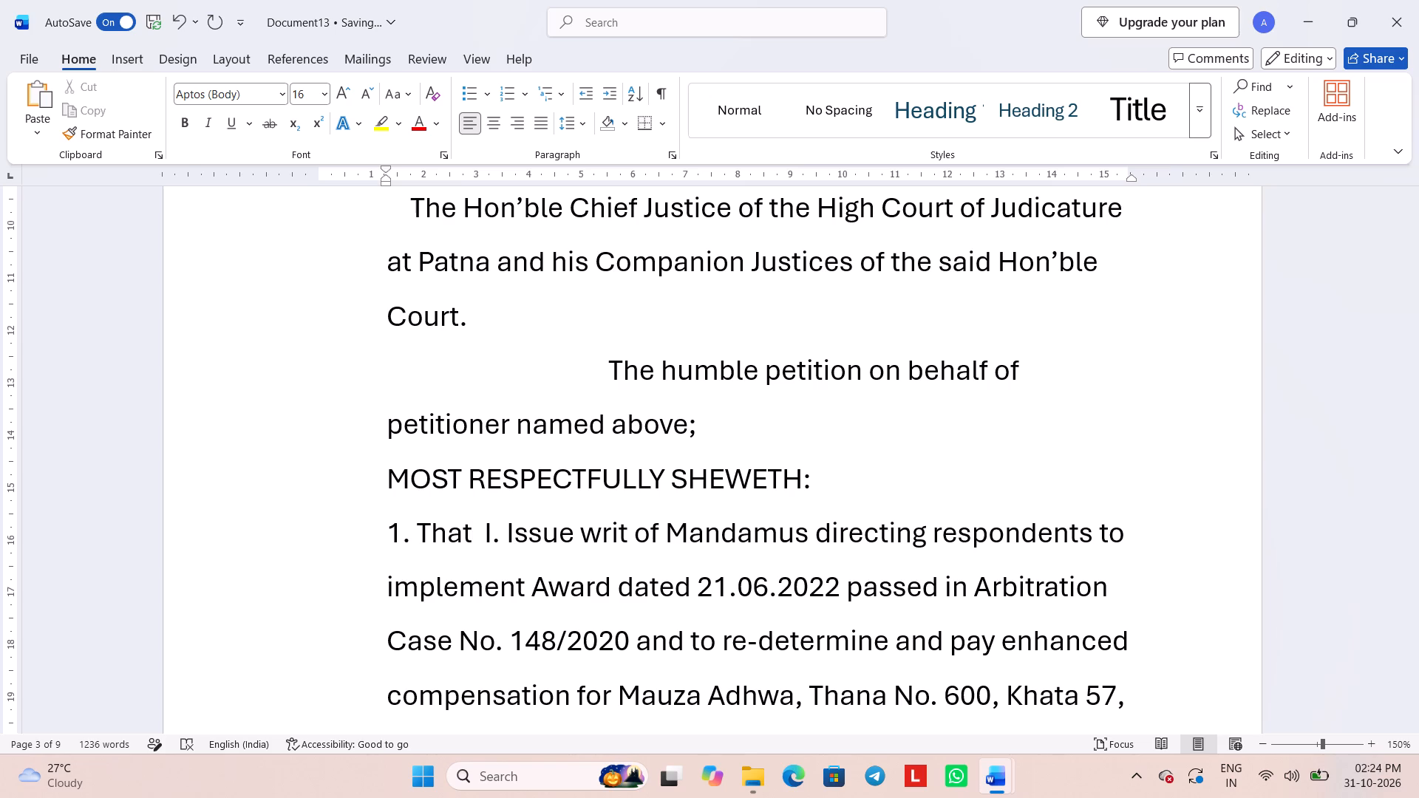
key(space)
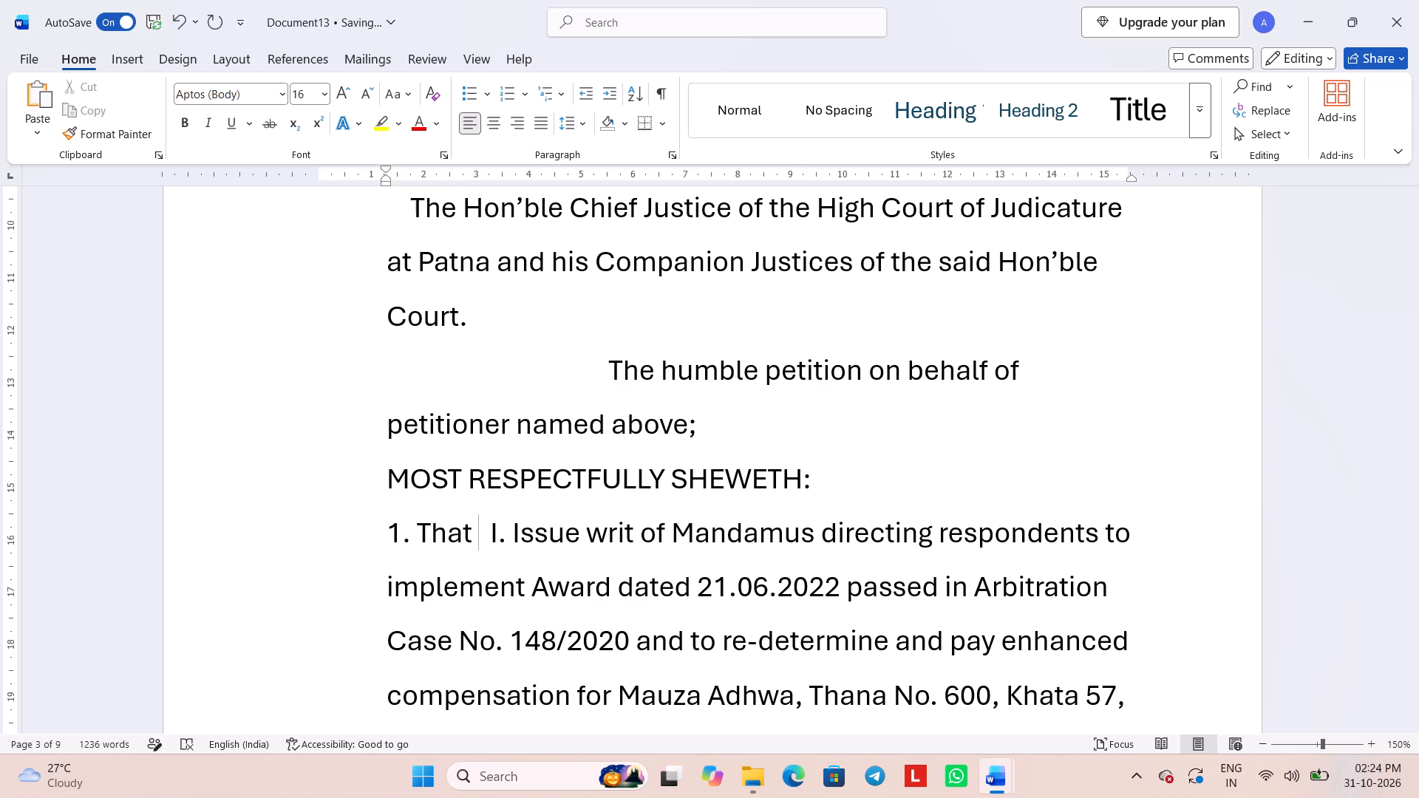
key(t)
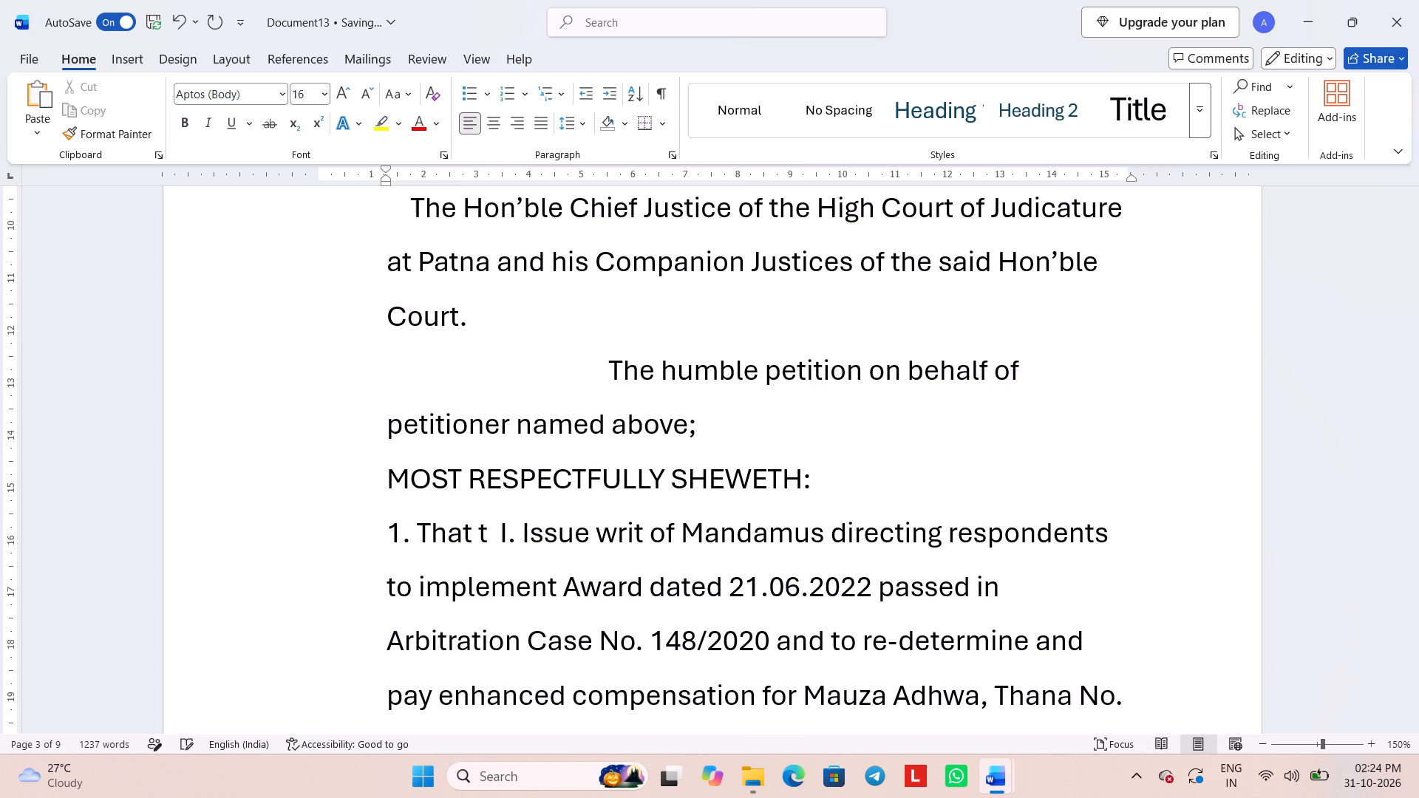
key(h)
key(e)
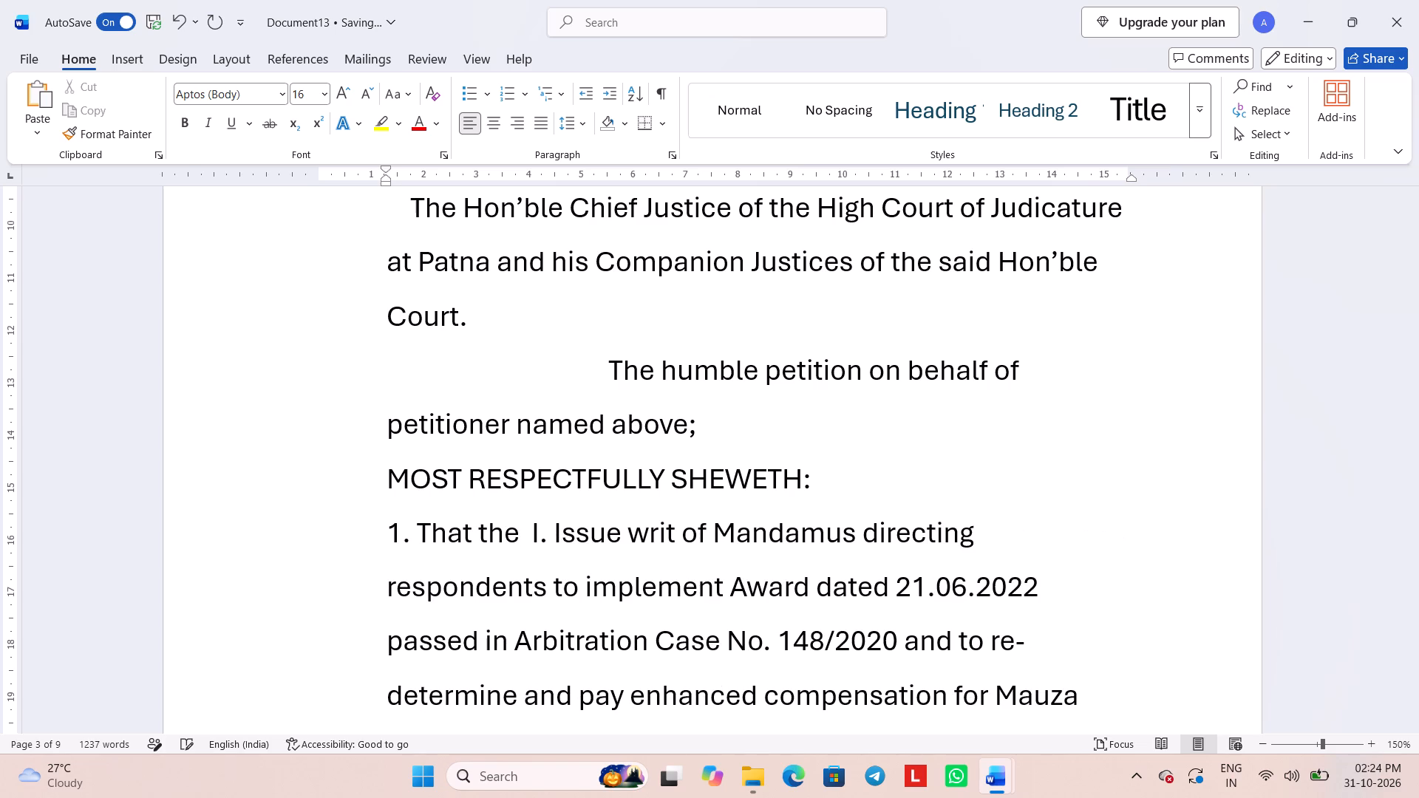
key(space)
key(p)
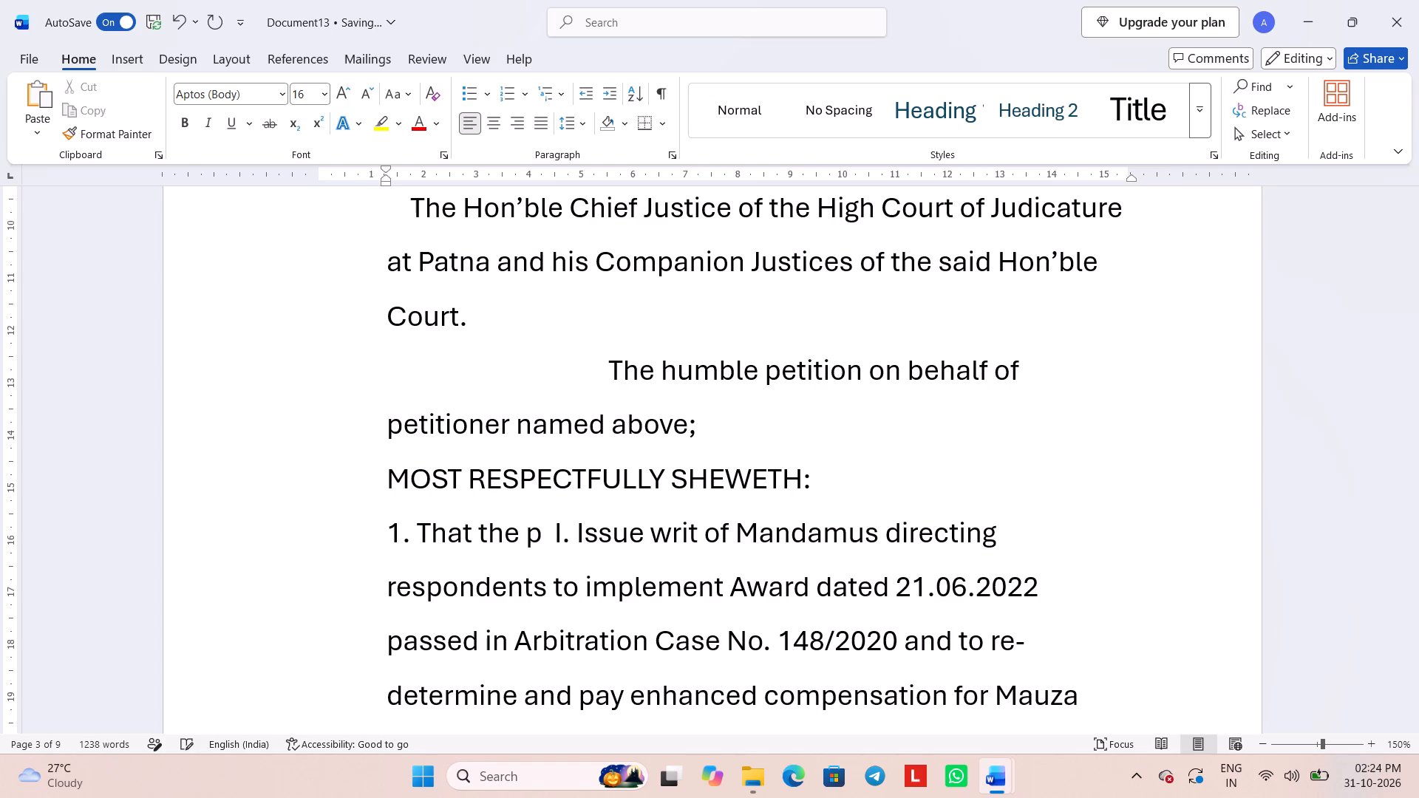
text(etition)
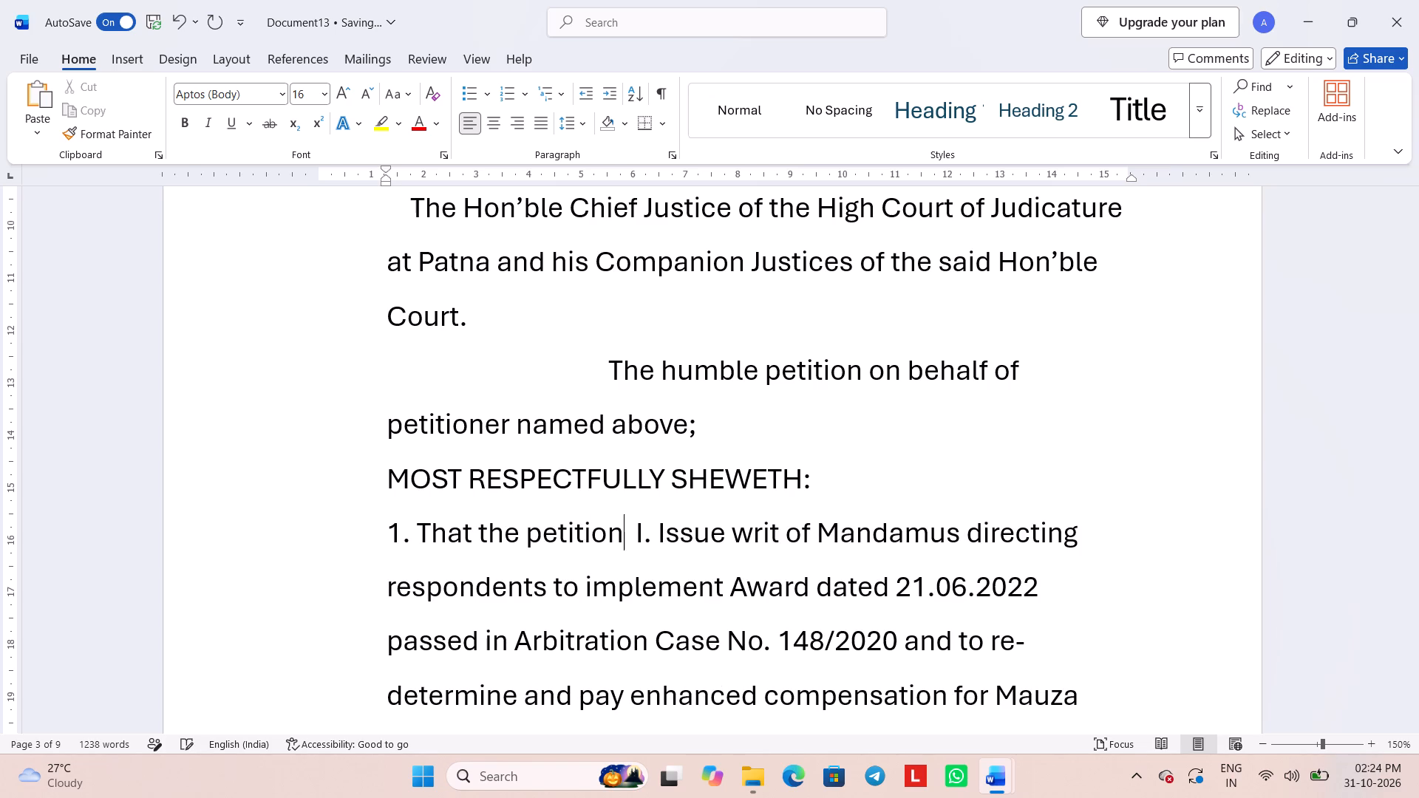
text(er)
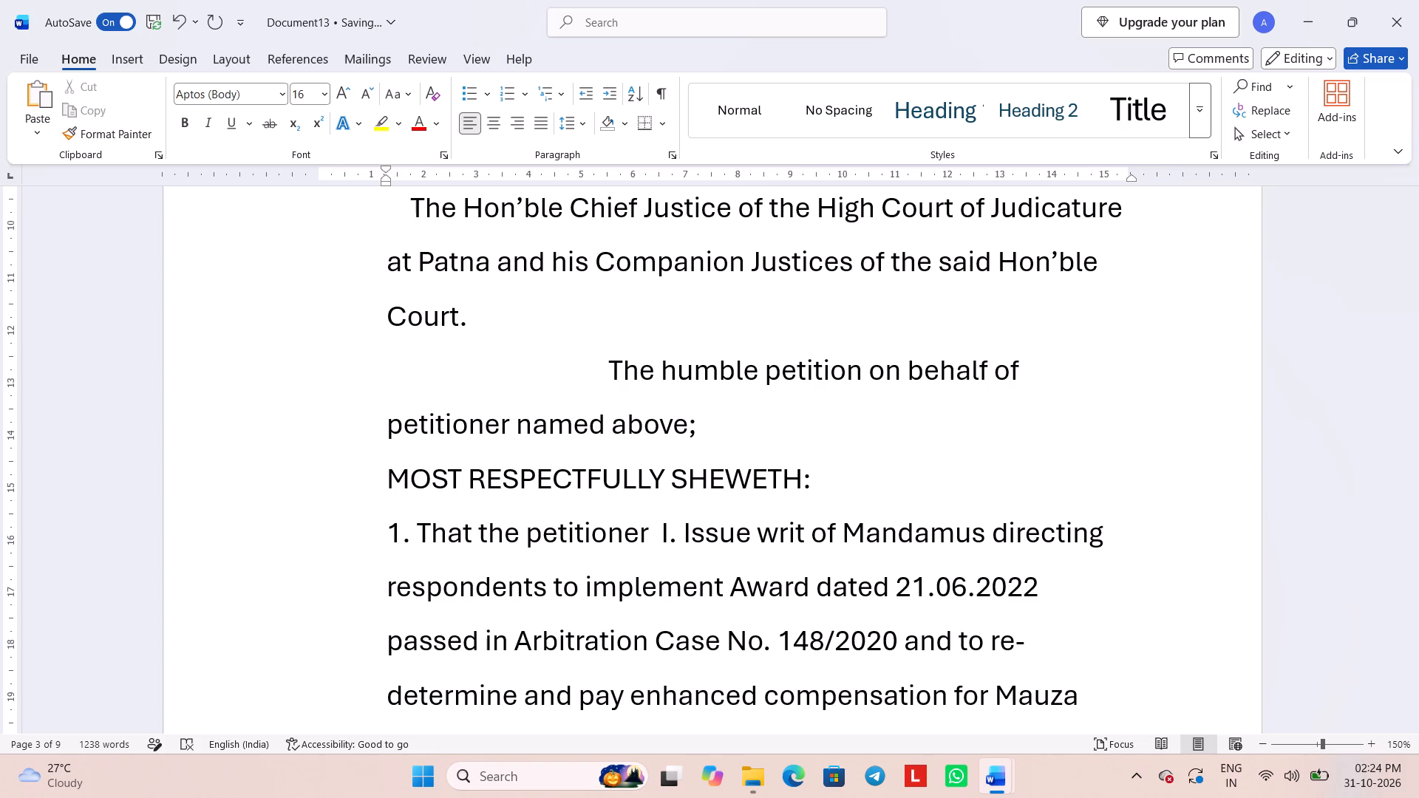
key(s)
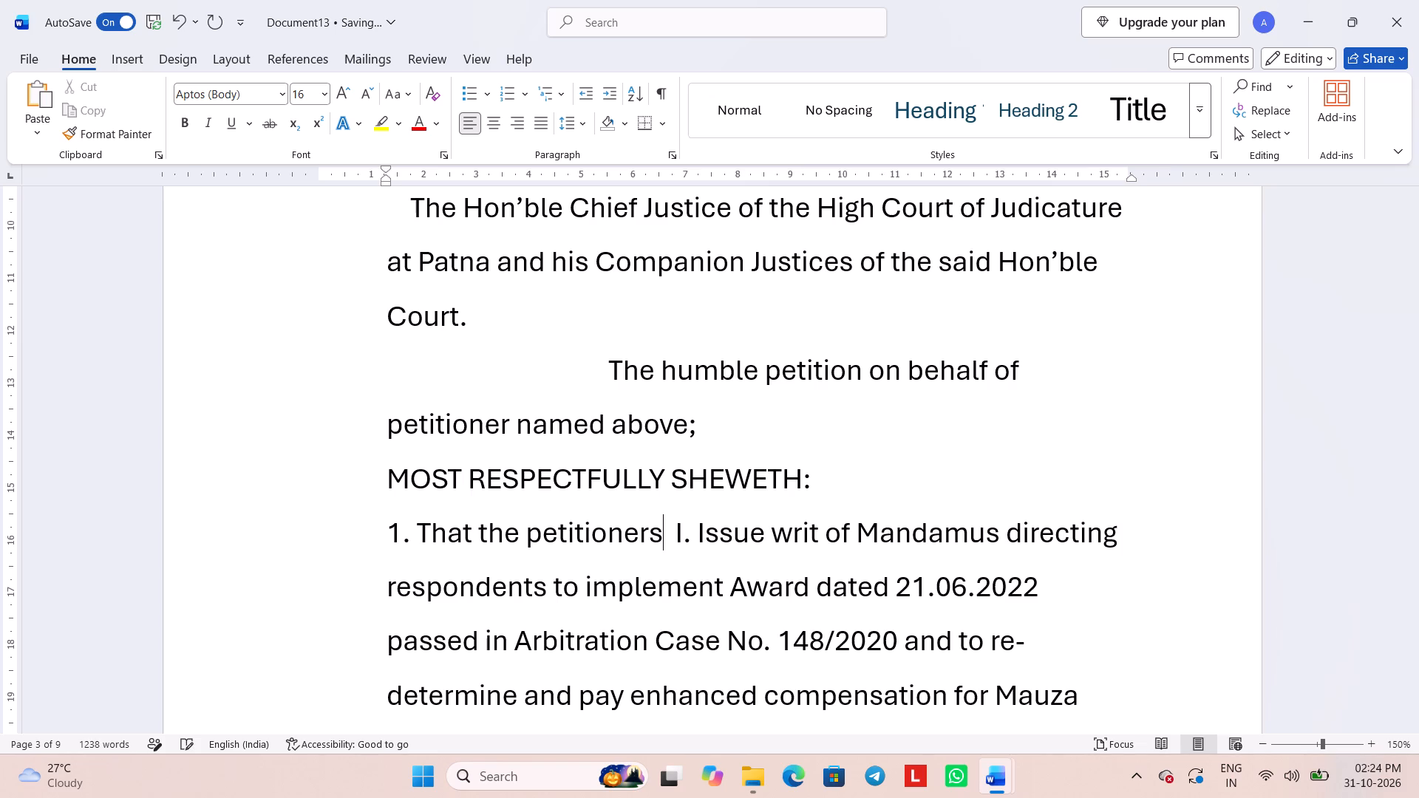
key(space)
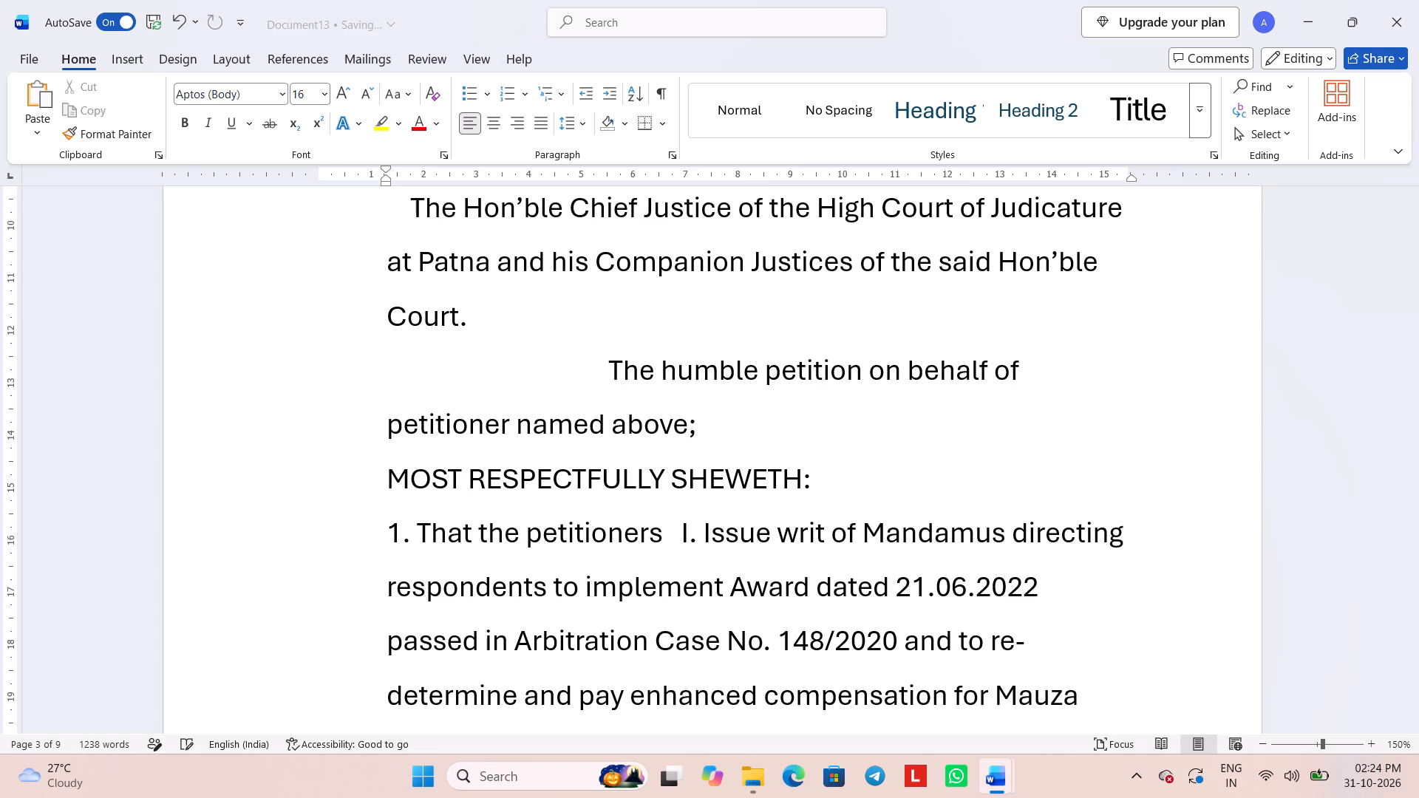
Continue the opening clause of submission 1 with "seek indulgence from" after "That the petitioners".
key(s)
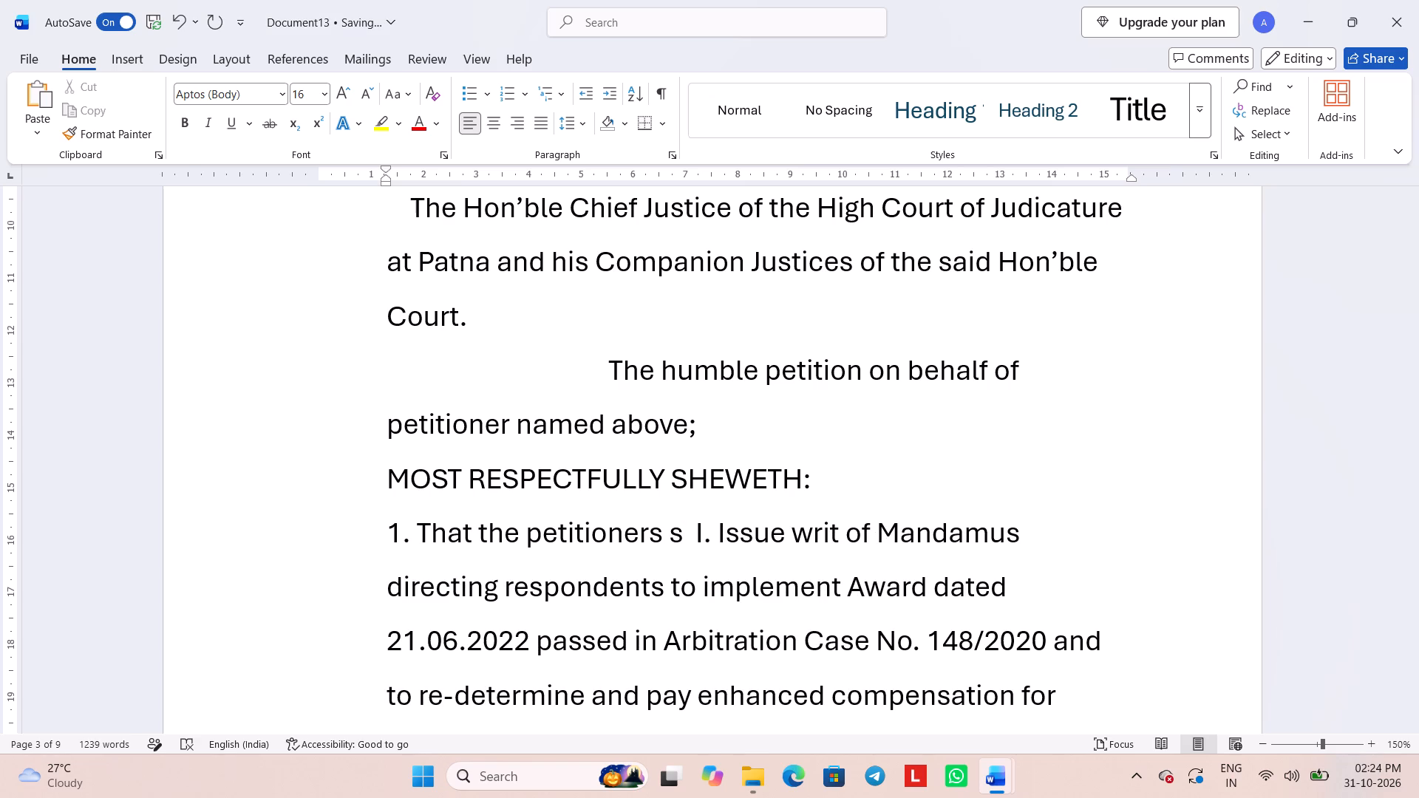
text(ee)
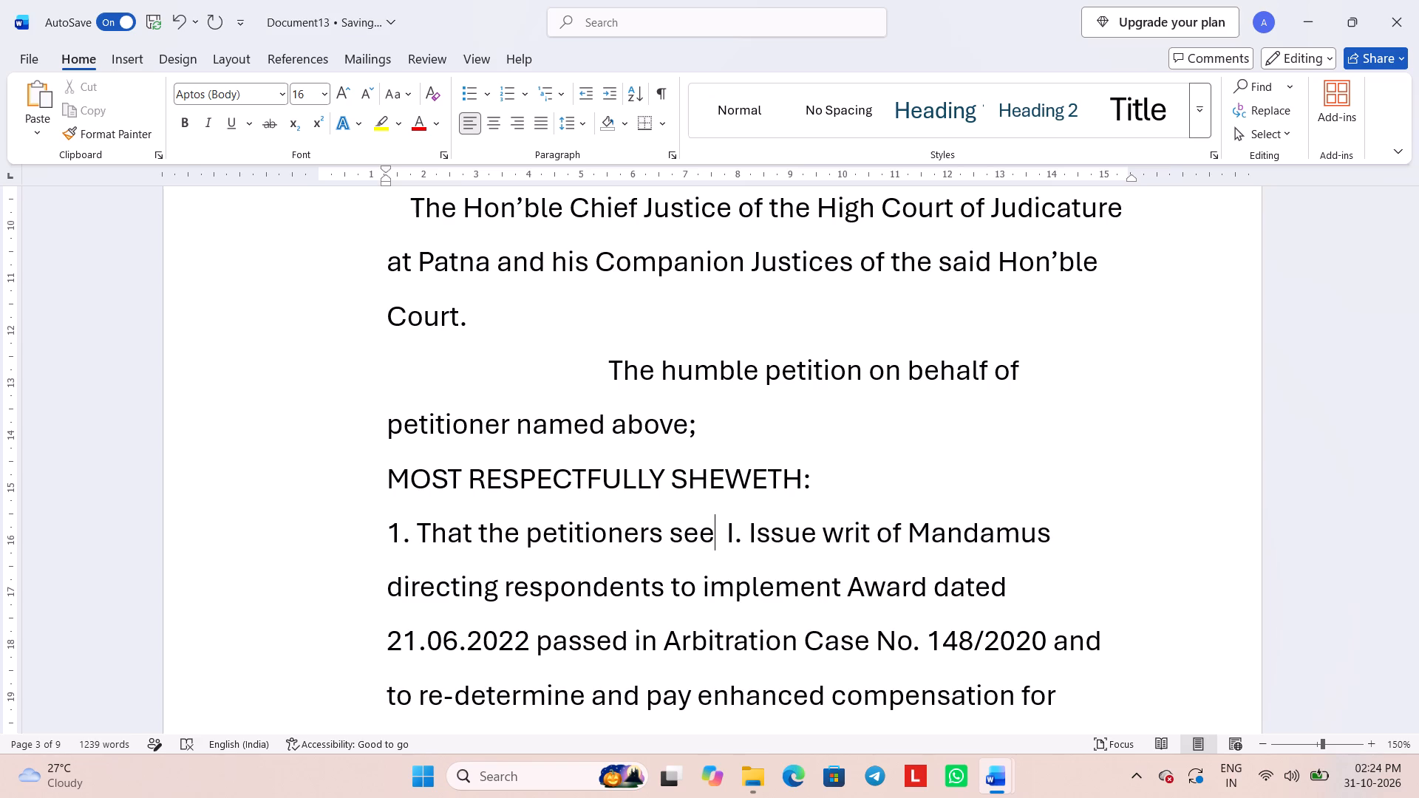
key(k)
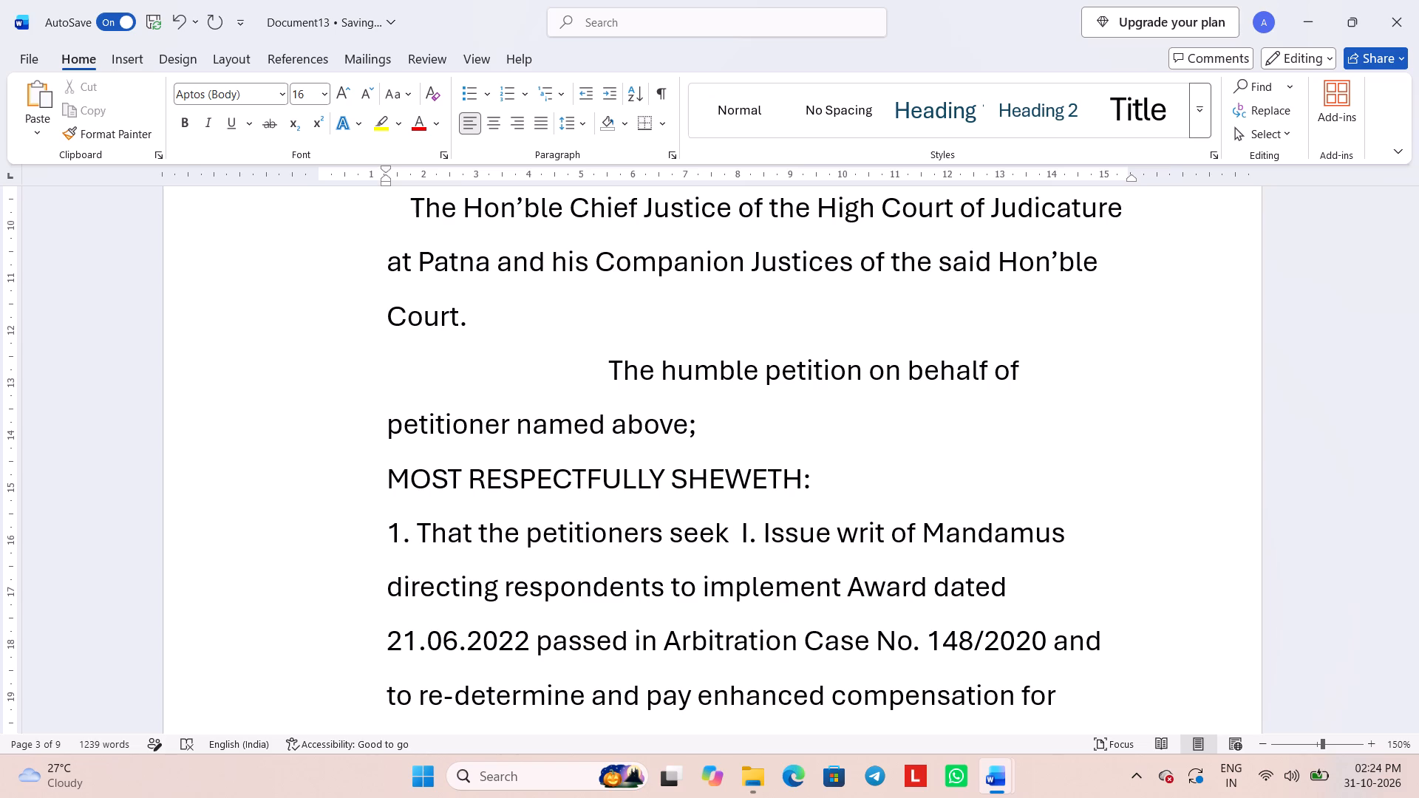
key(space)
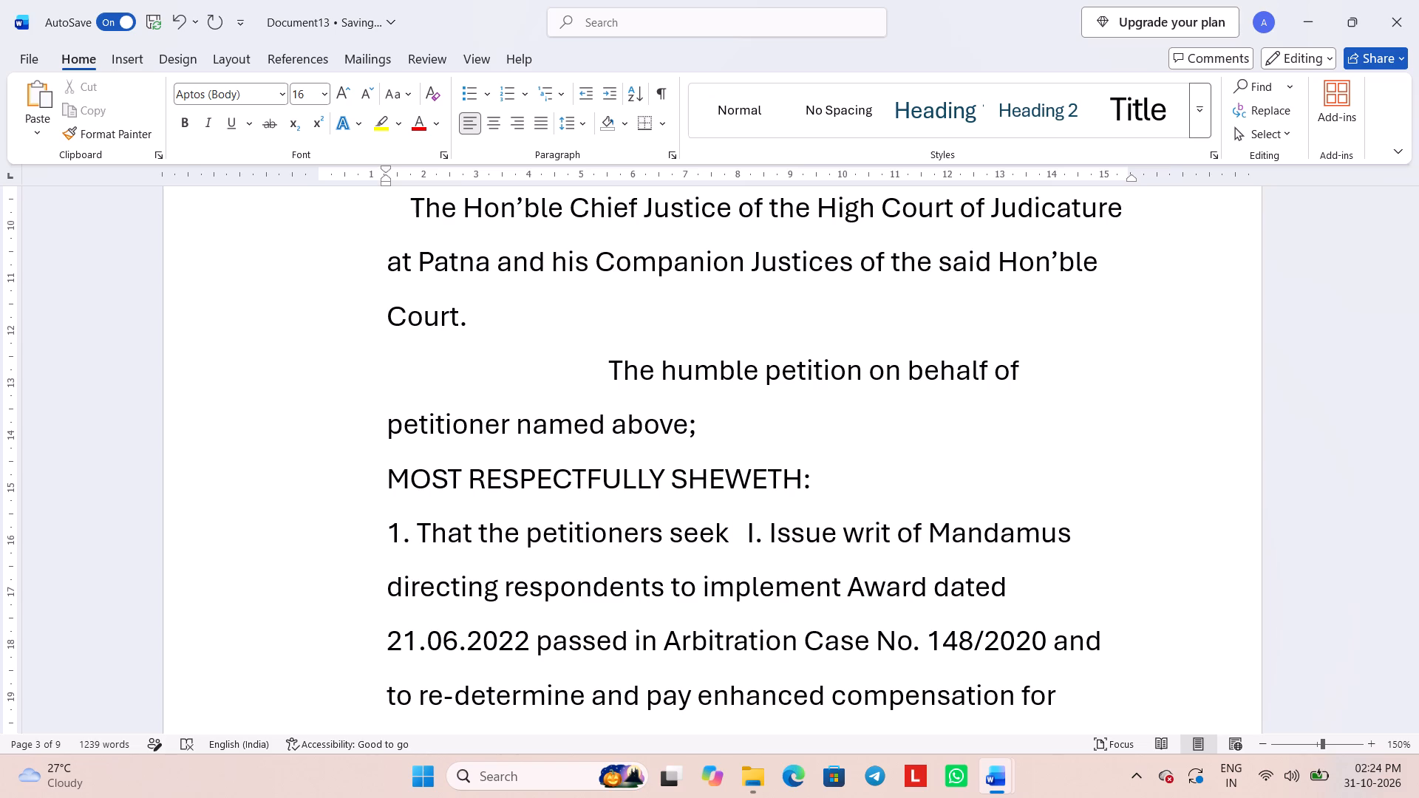
key(i)
key(n)
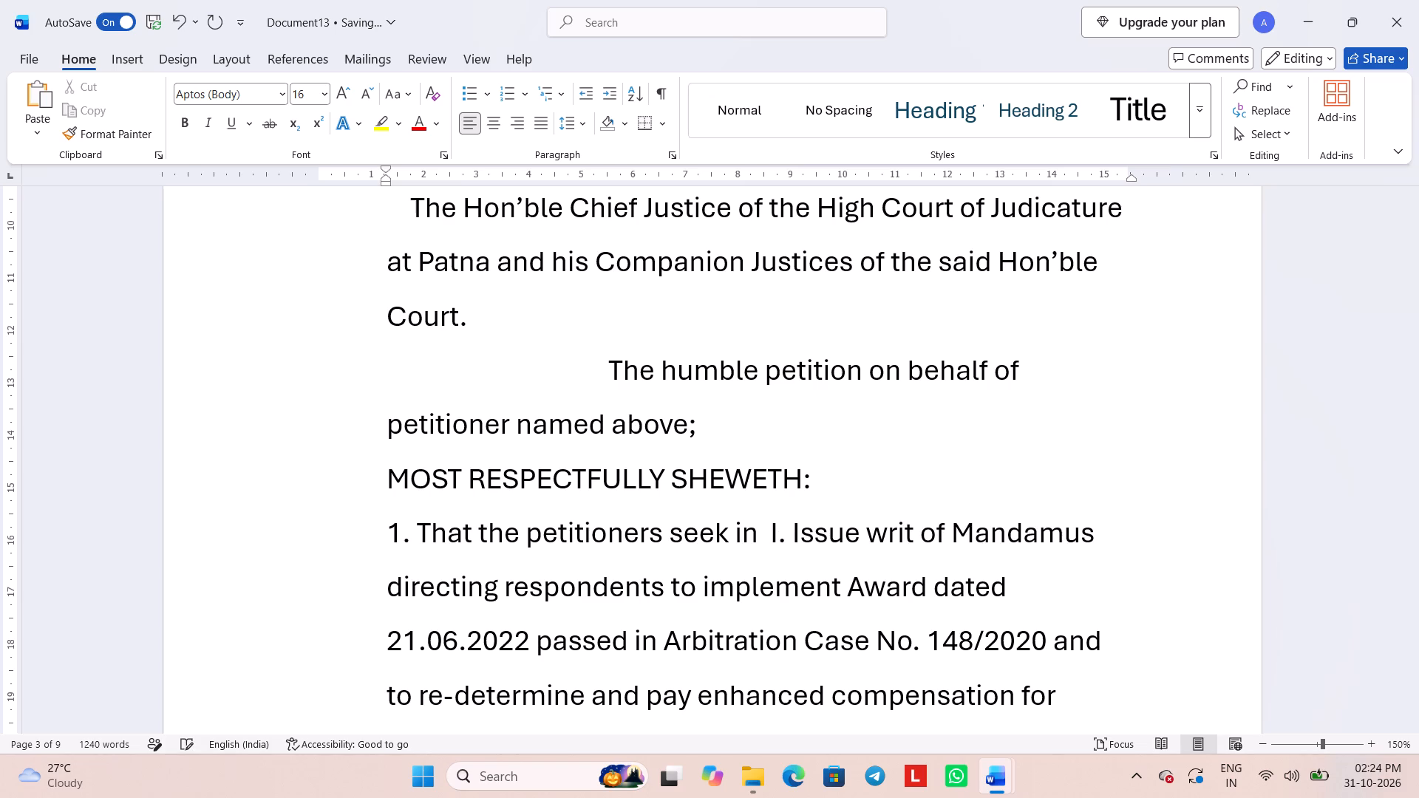
text(du)
key(l)
key(g)
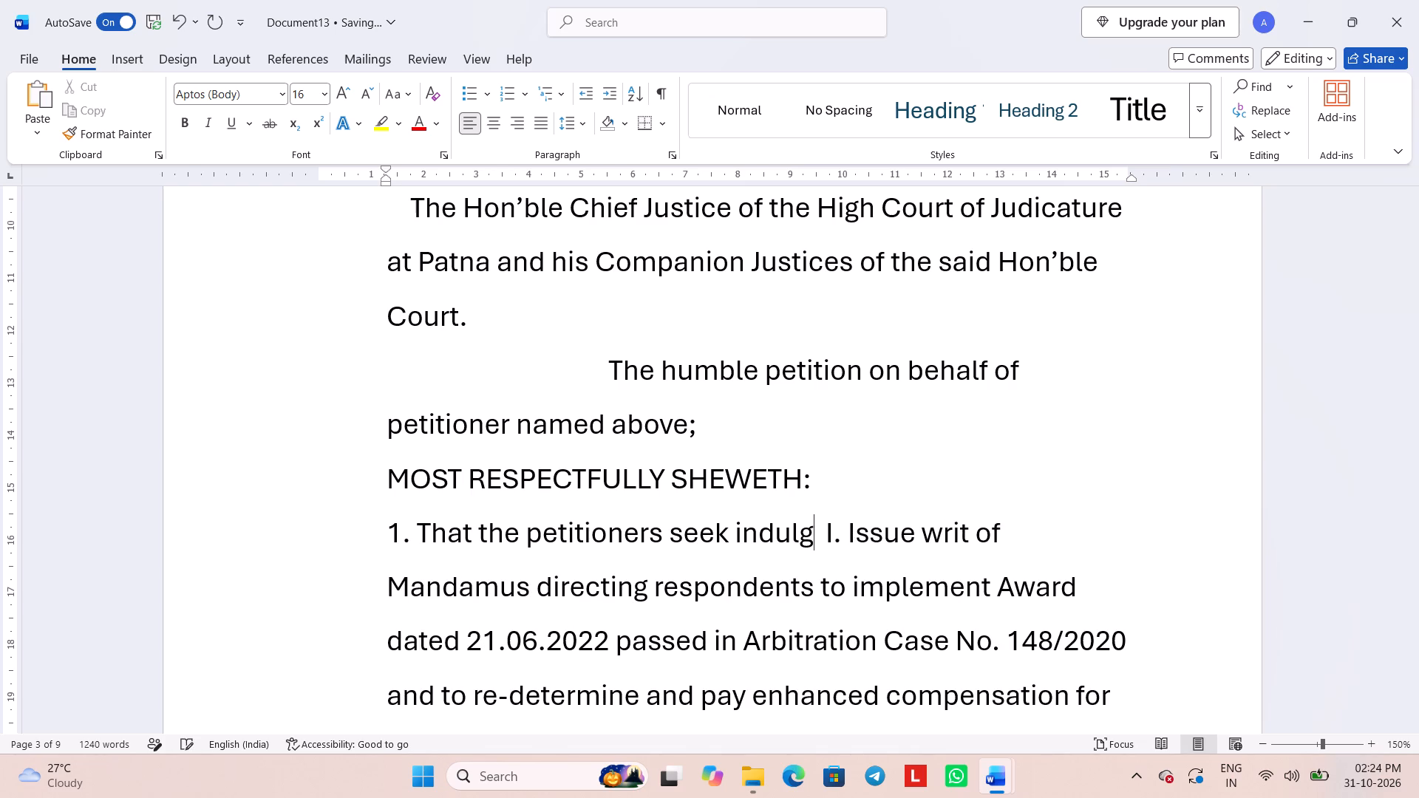
key(e)
key(n)
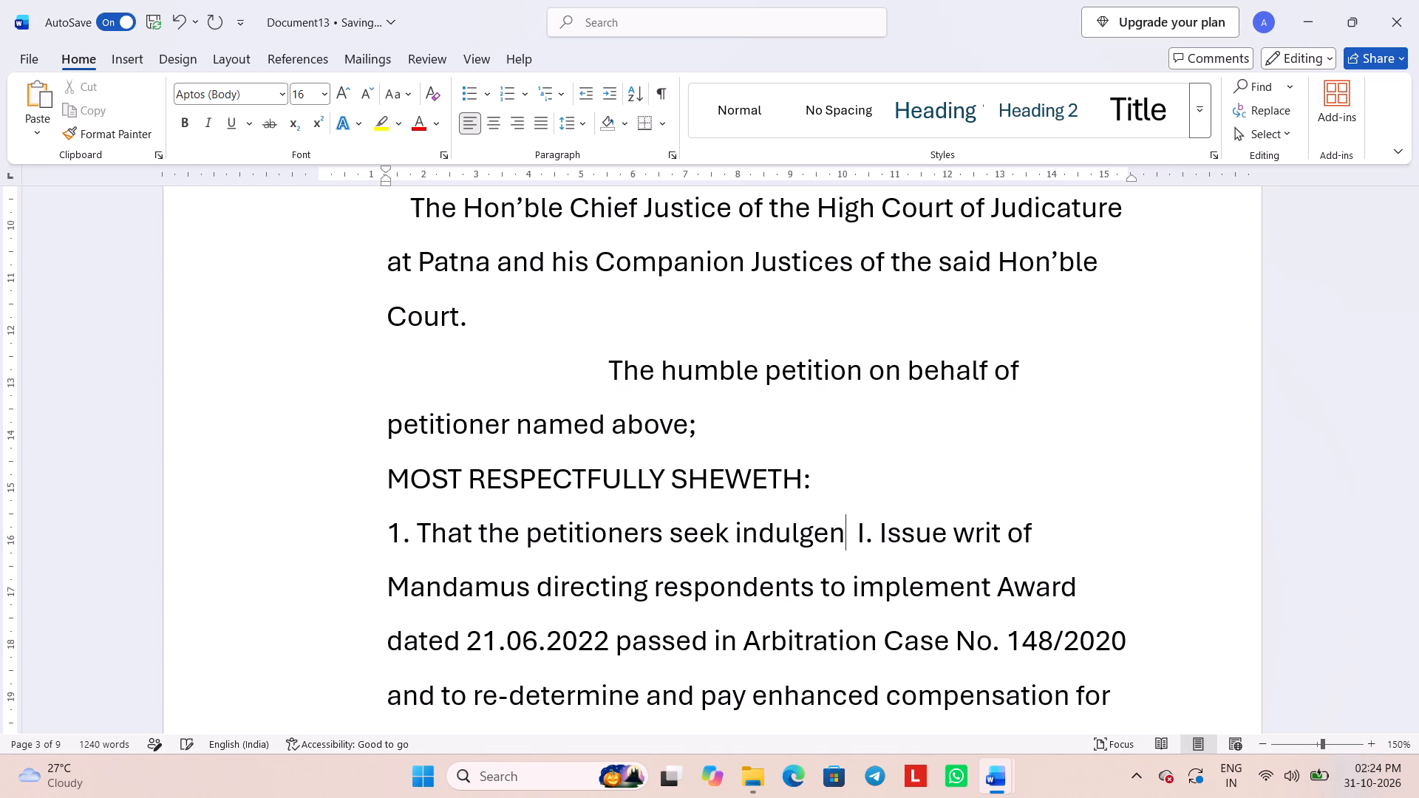
key(c)
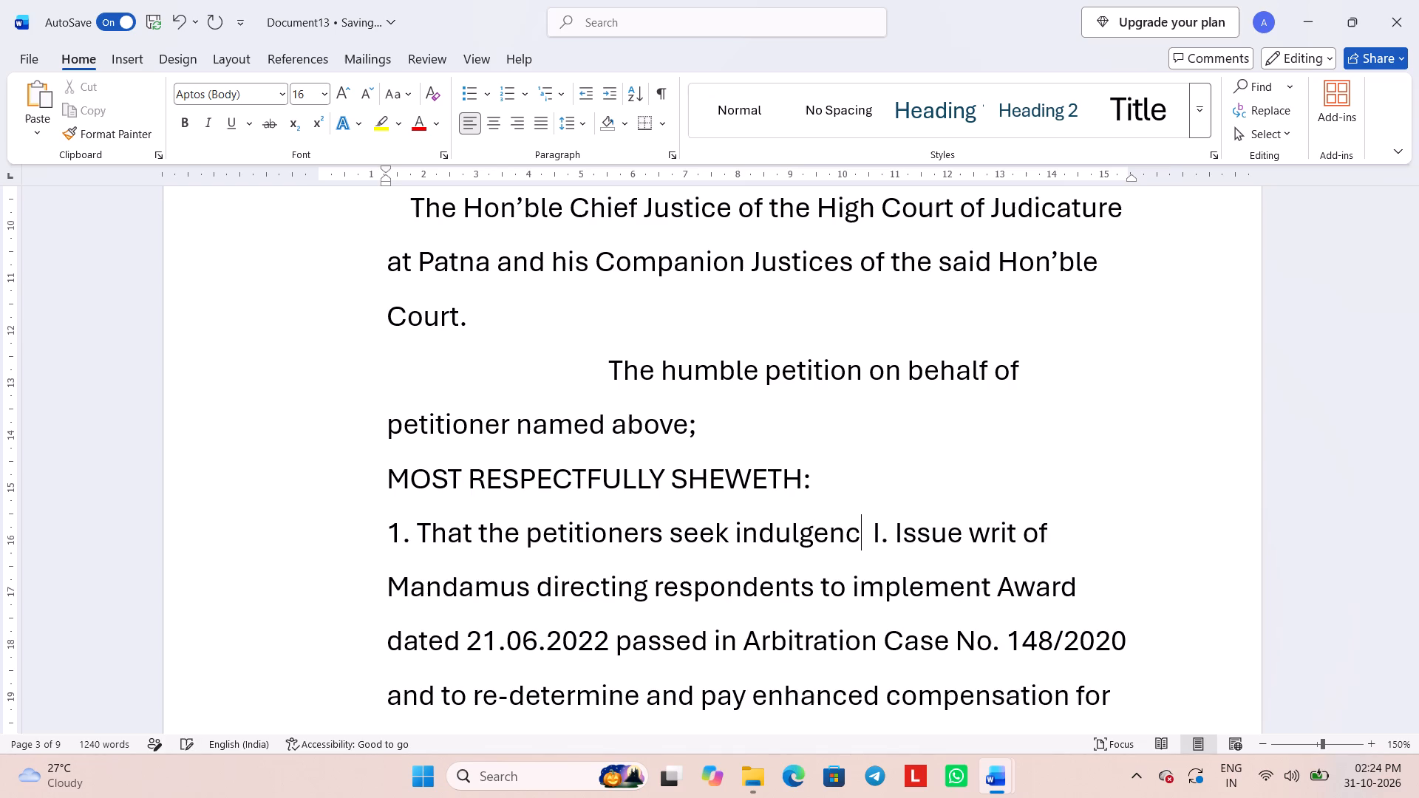
key(e)
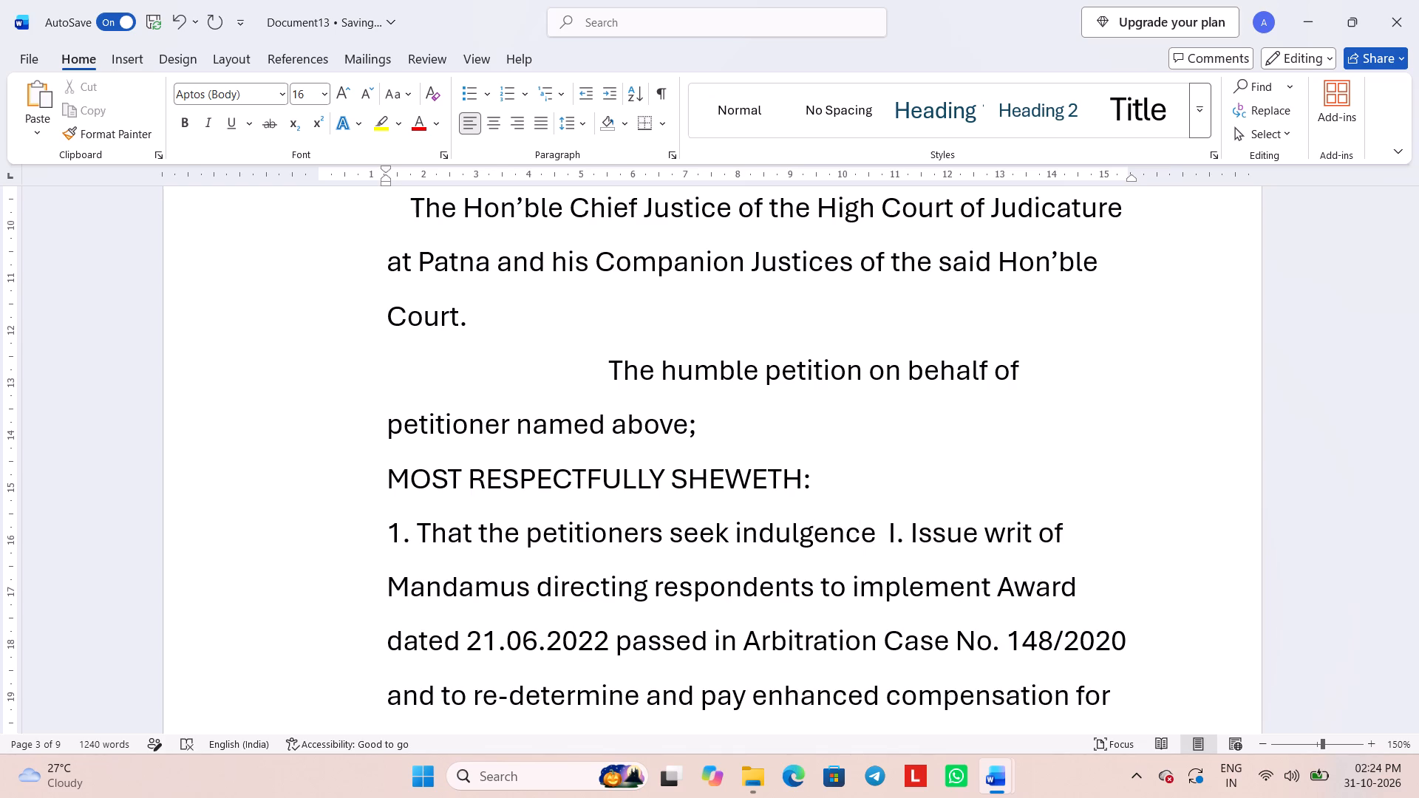
key(space)
key(f)
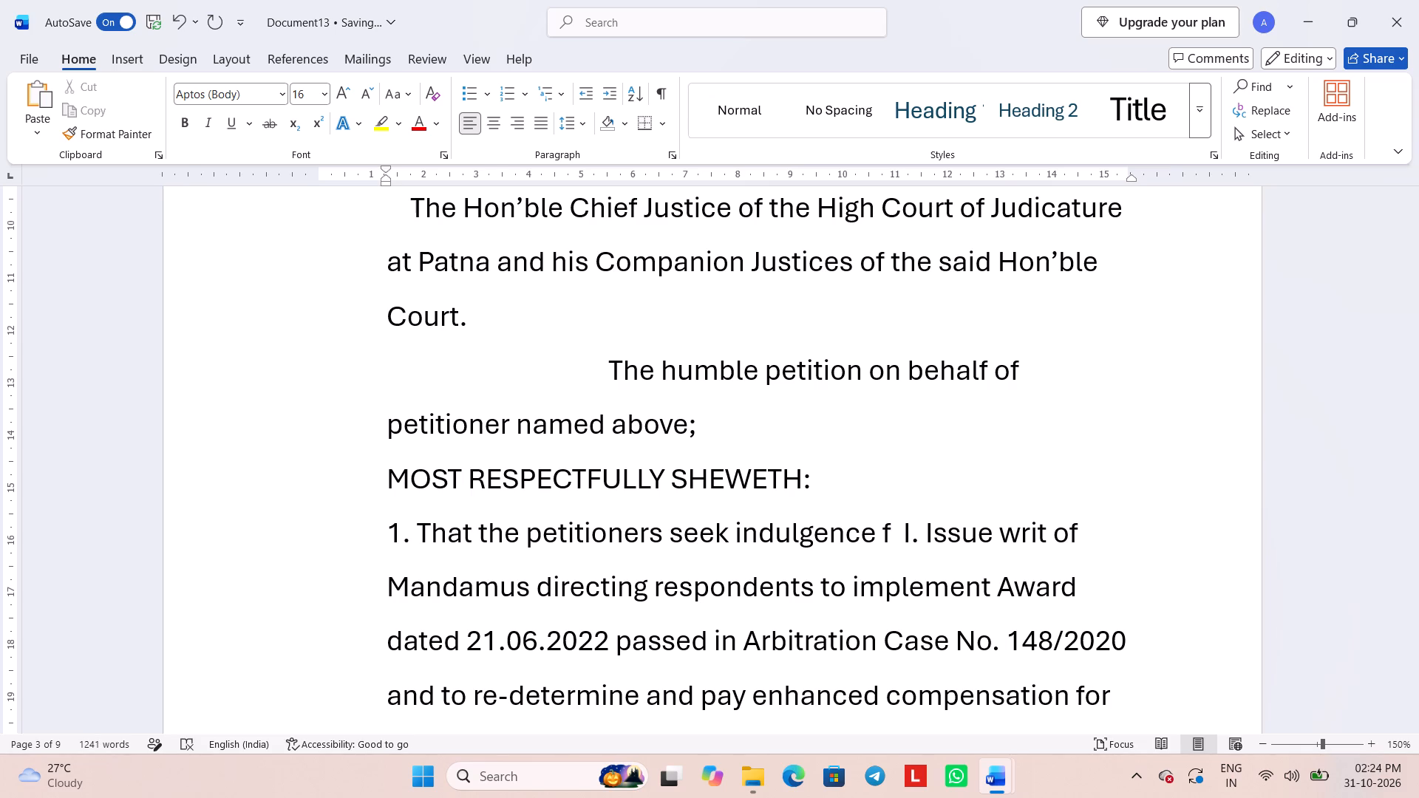
text(rom)
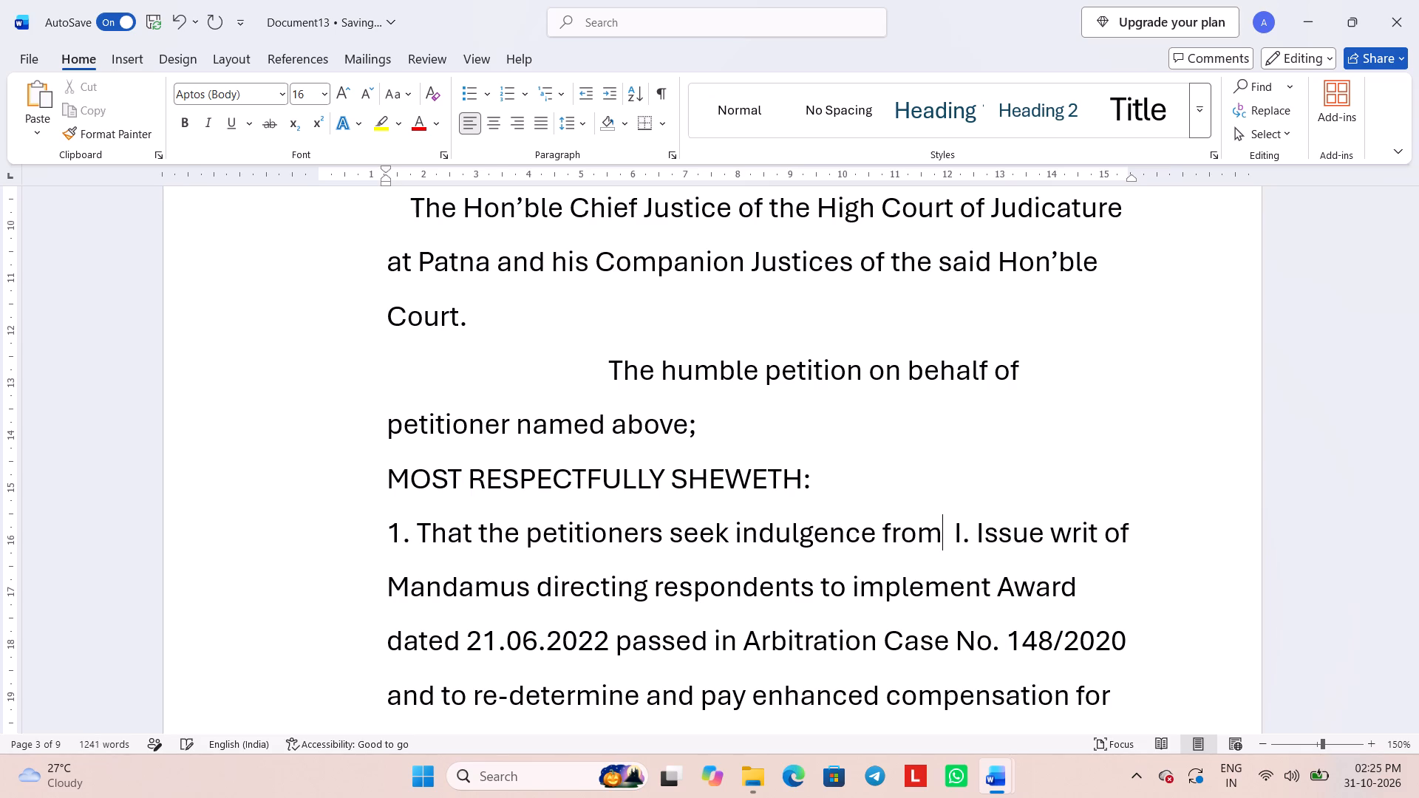
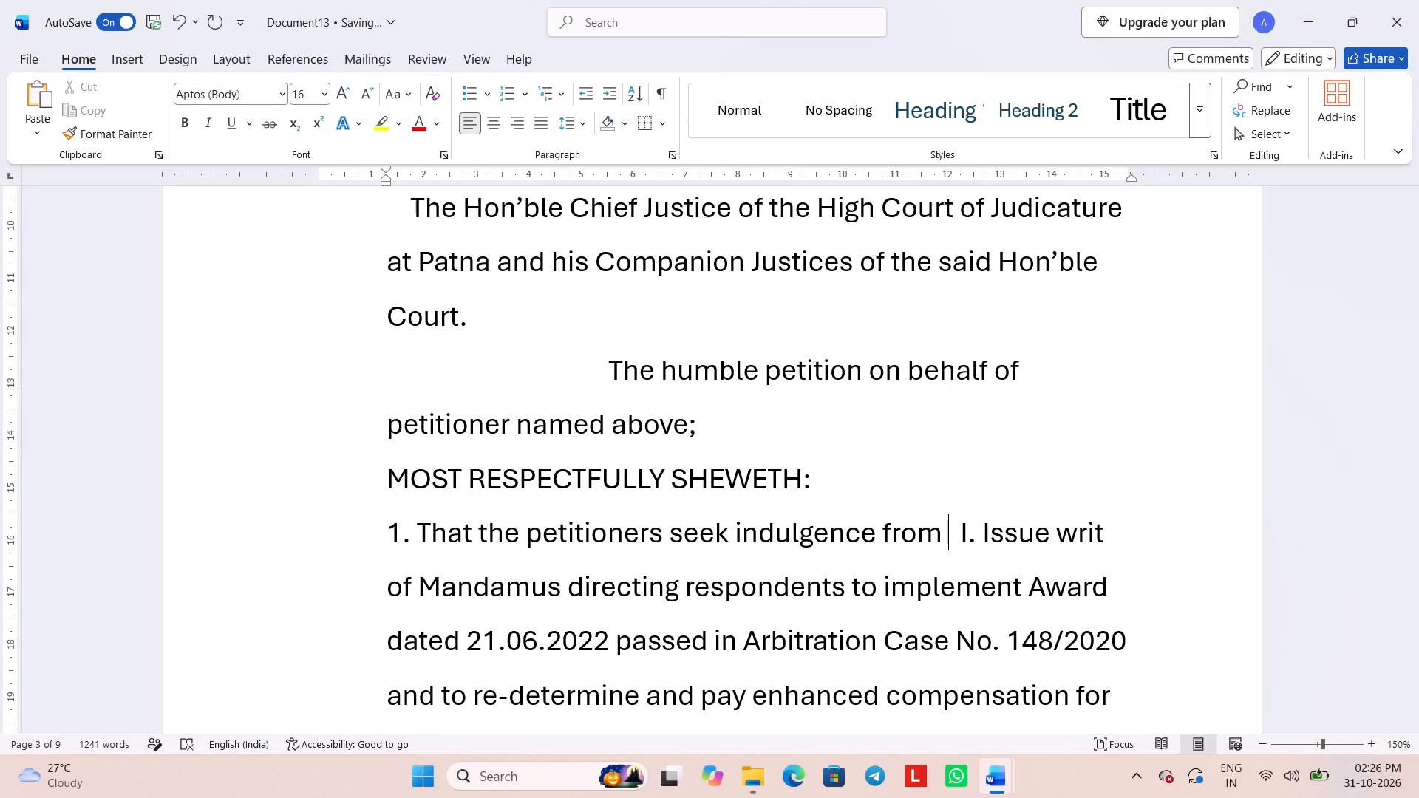
Continue the opening clause of submission 1 with "this Hon’ble Court" after "seek indulgence from".
key(t)
text(hi)
key(s)
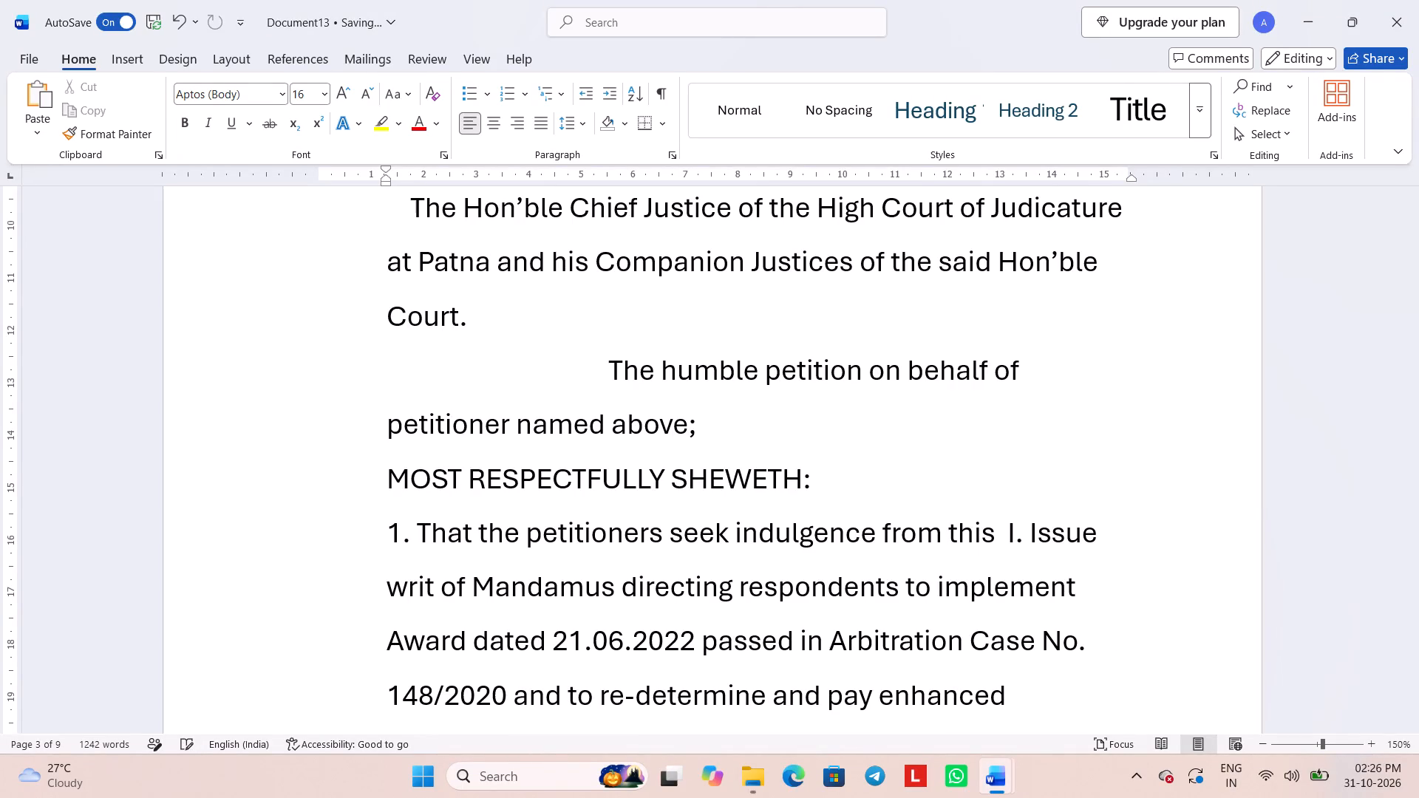
key(space)
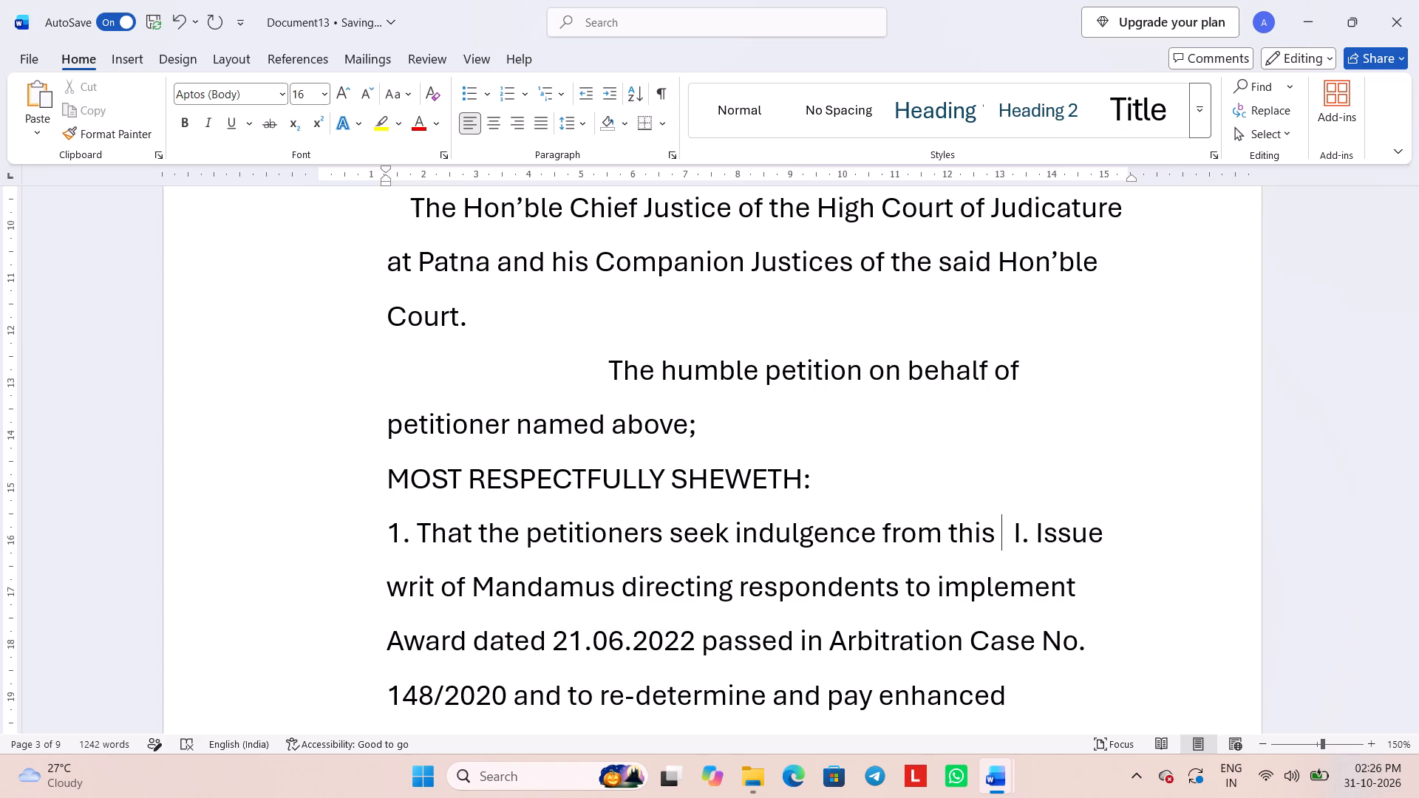
key(shift+h)
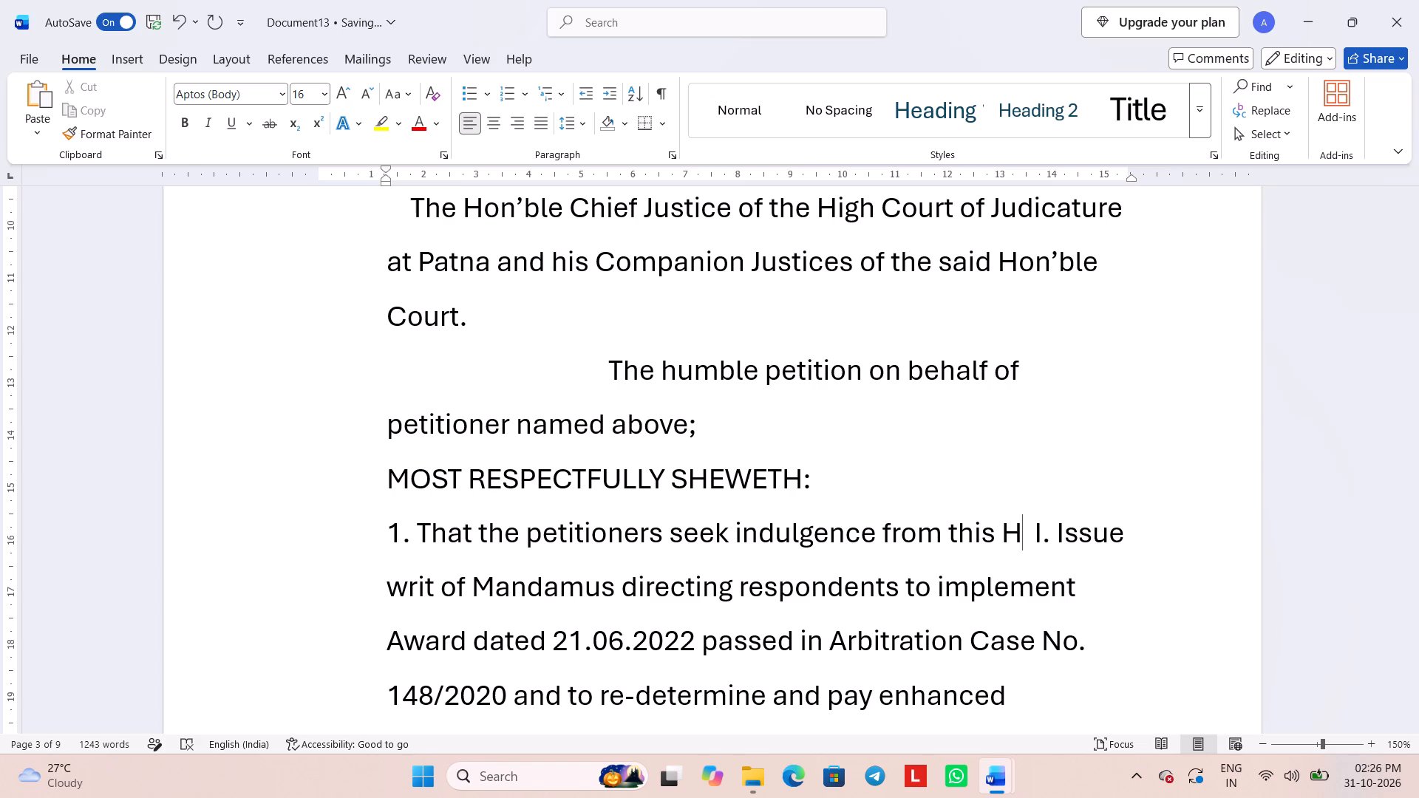
text(on)
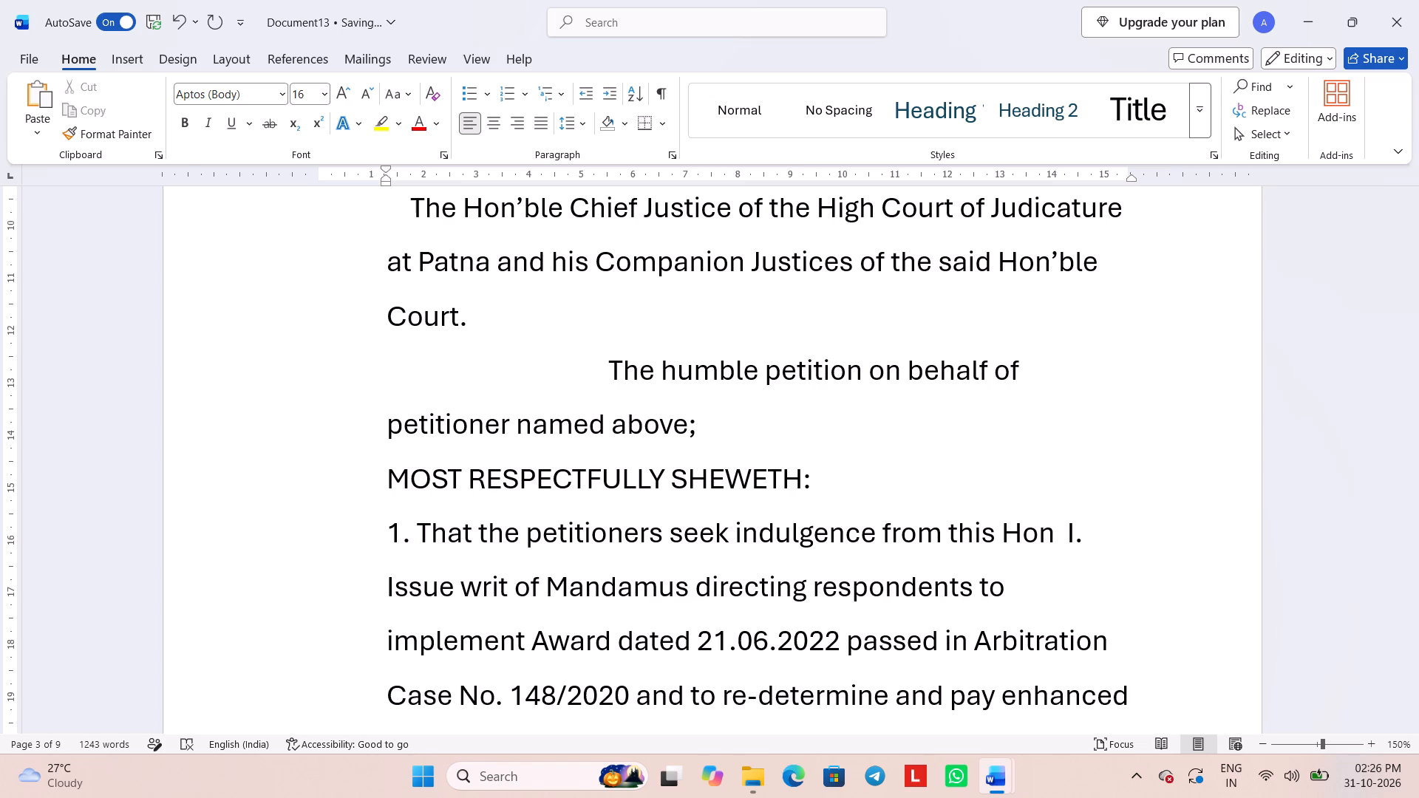
key(apostrophe)
text(bl)
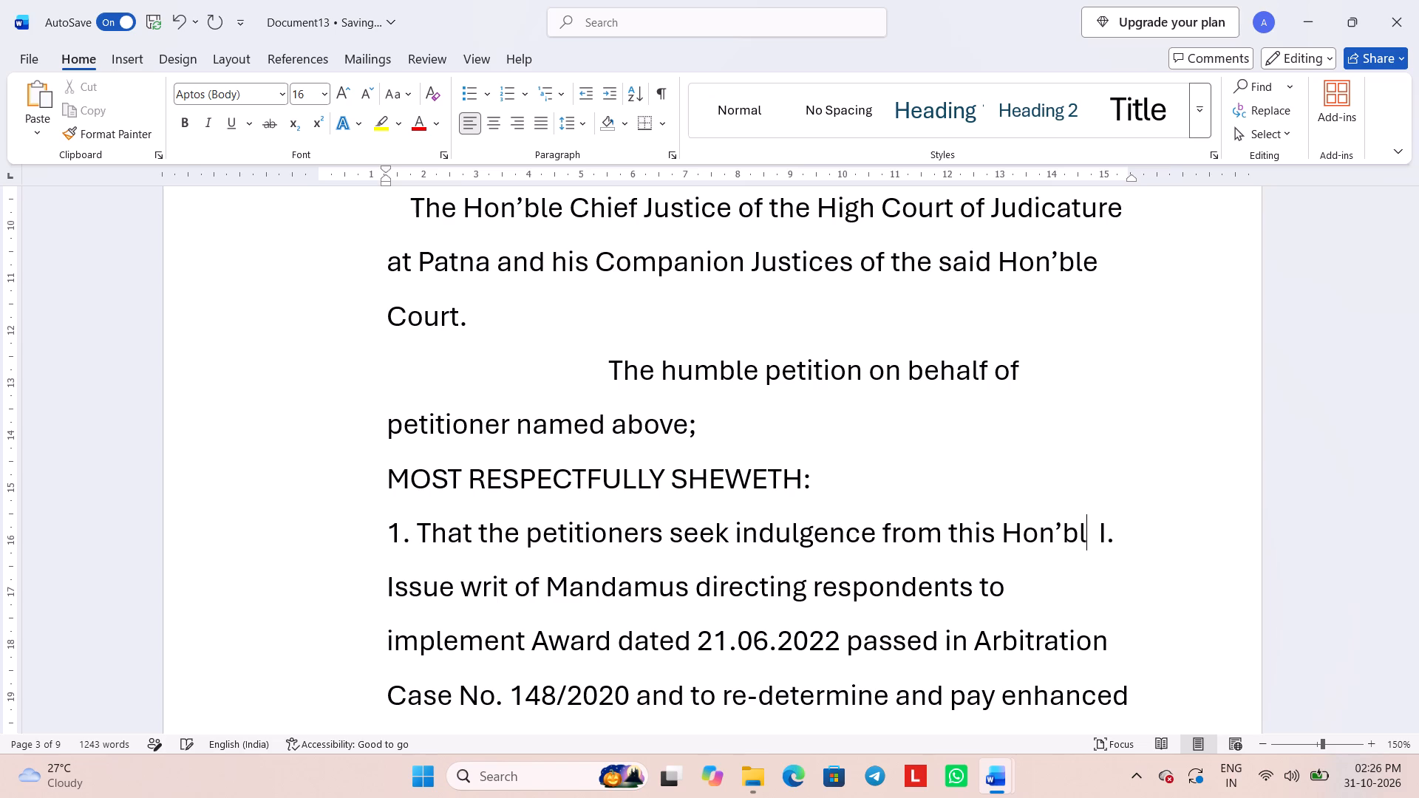
key(e)
key(shift+c)
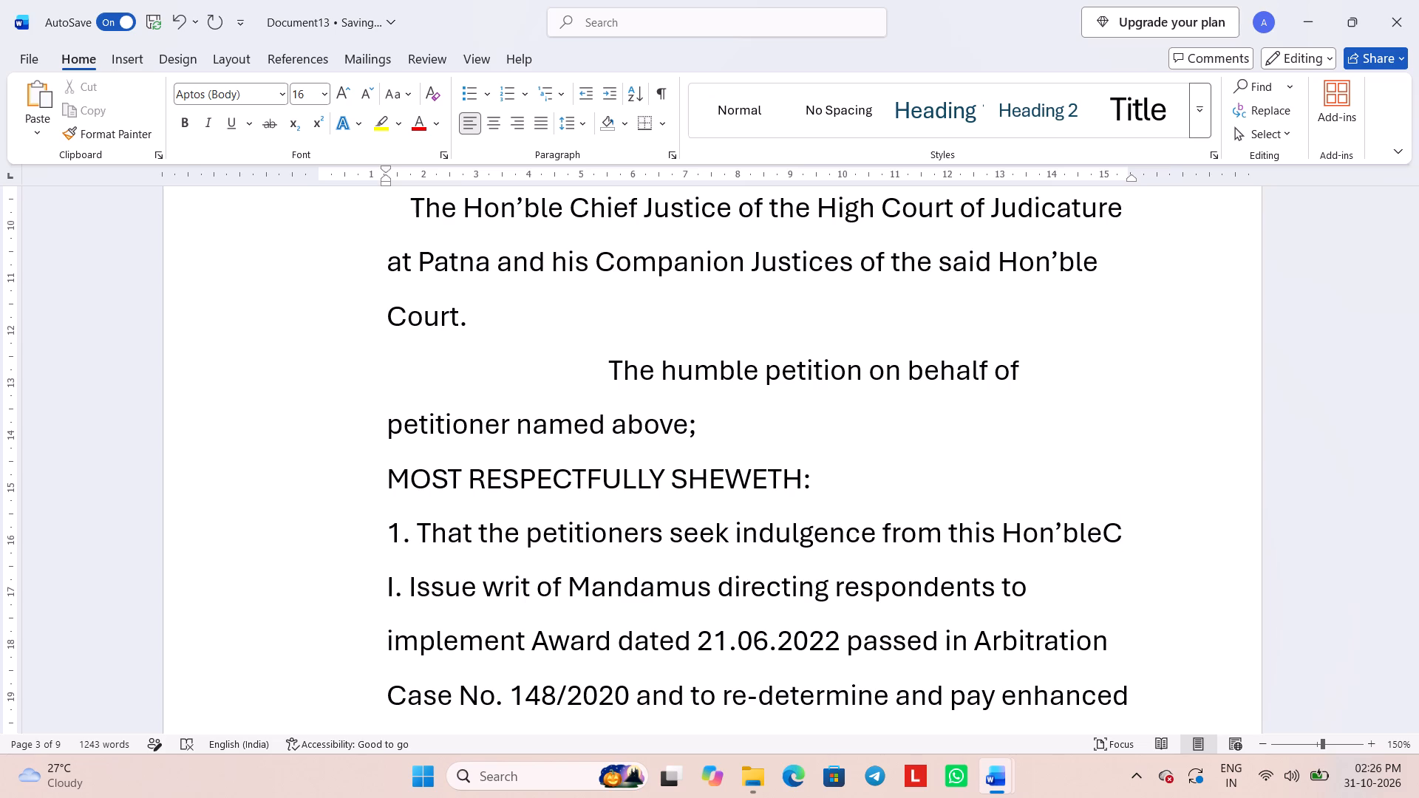
click(1103, 533)
key(space)
click(1129, 531)
key(o)
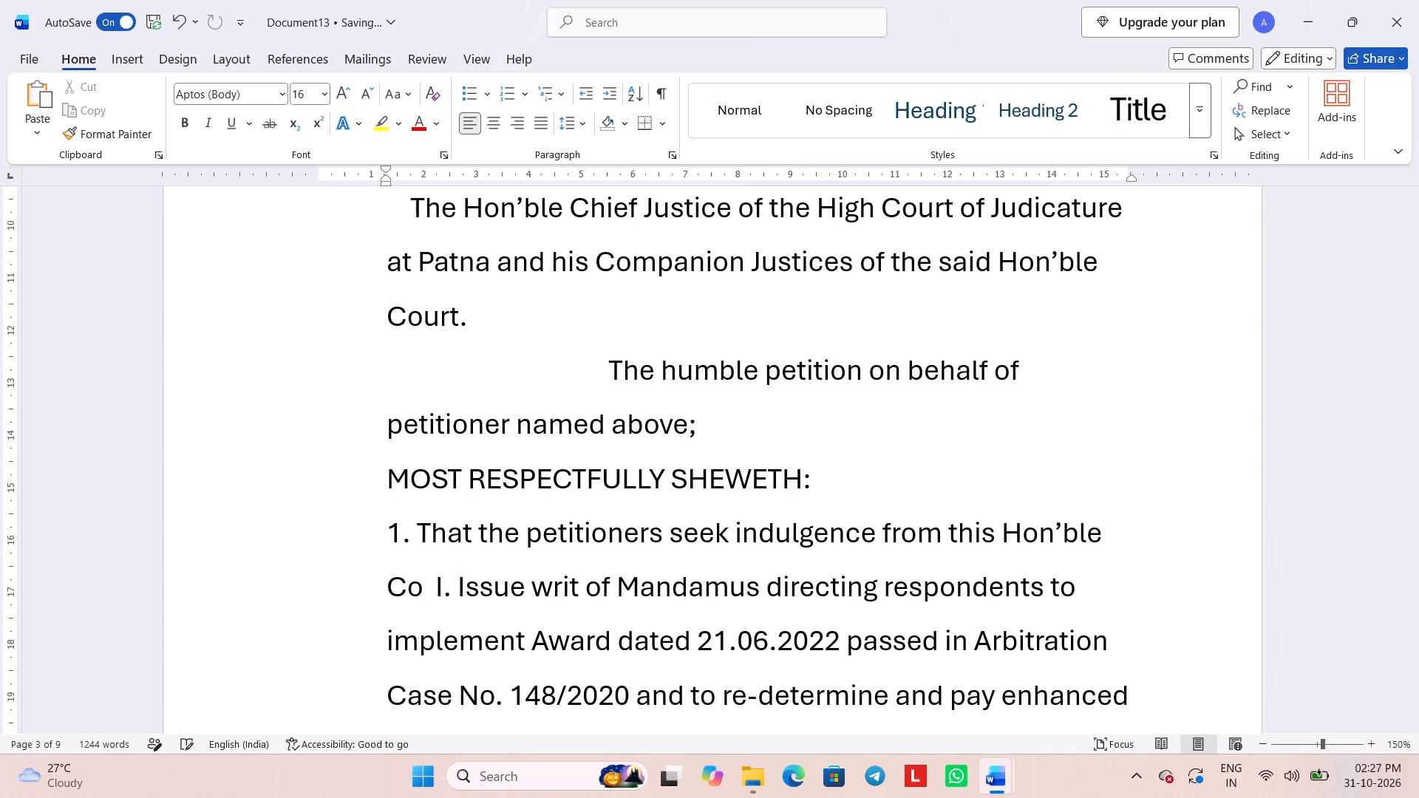
key(u)
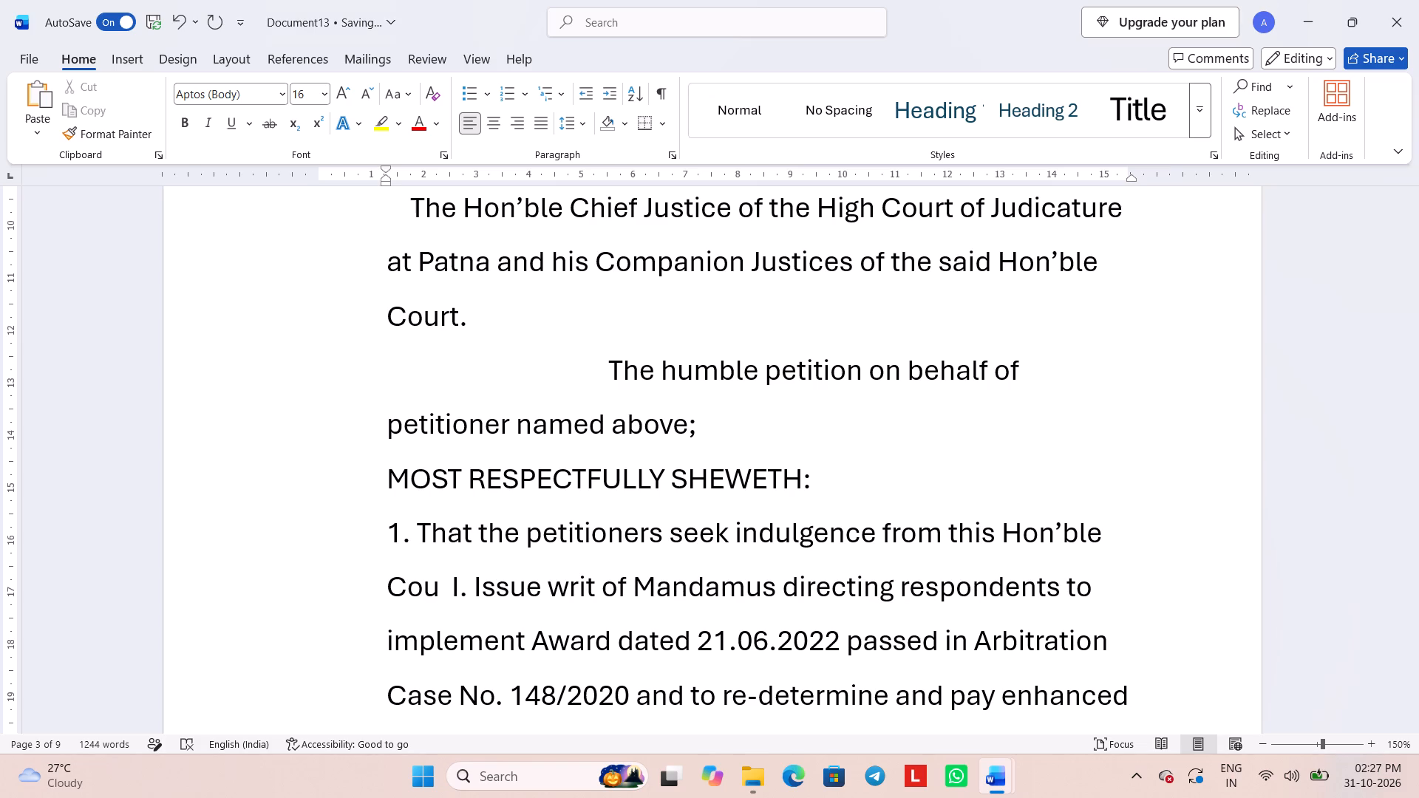
text(rt)
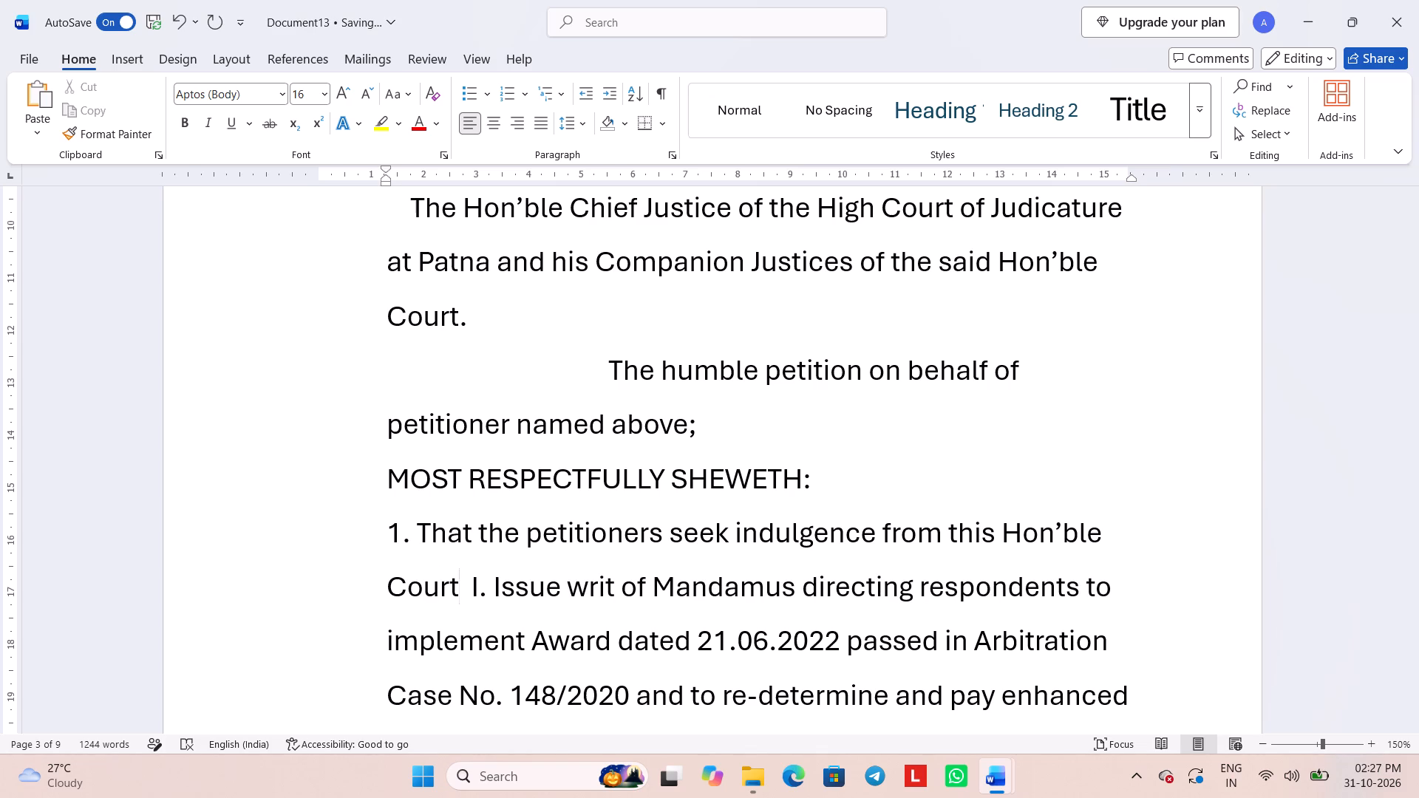
Finish the opening clause of submission 1 with "for the following reliefs:-" after "this Hon’ble Court".
key(space)
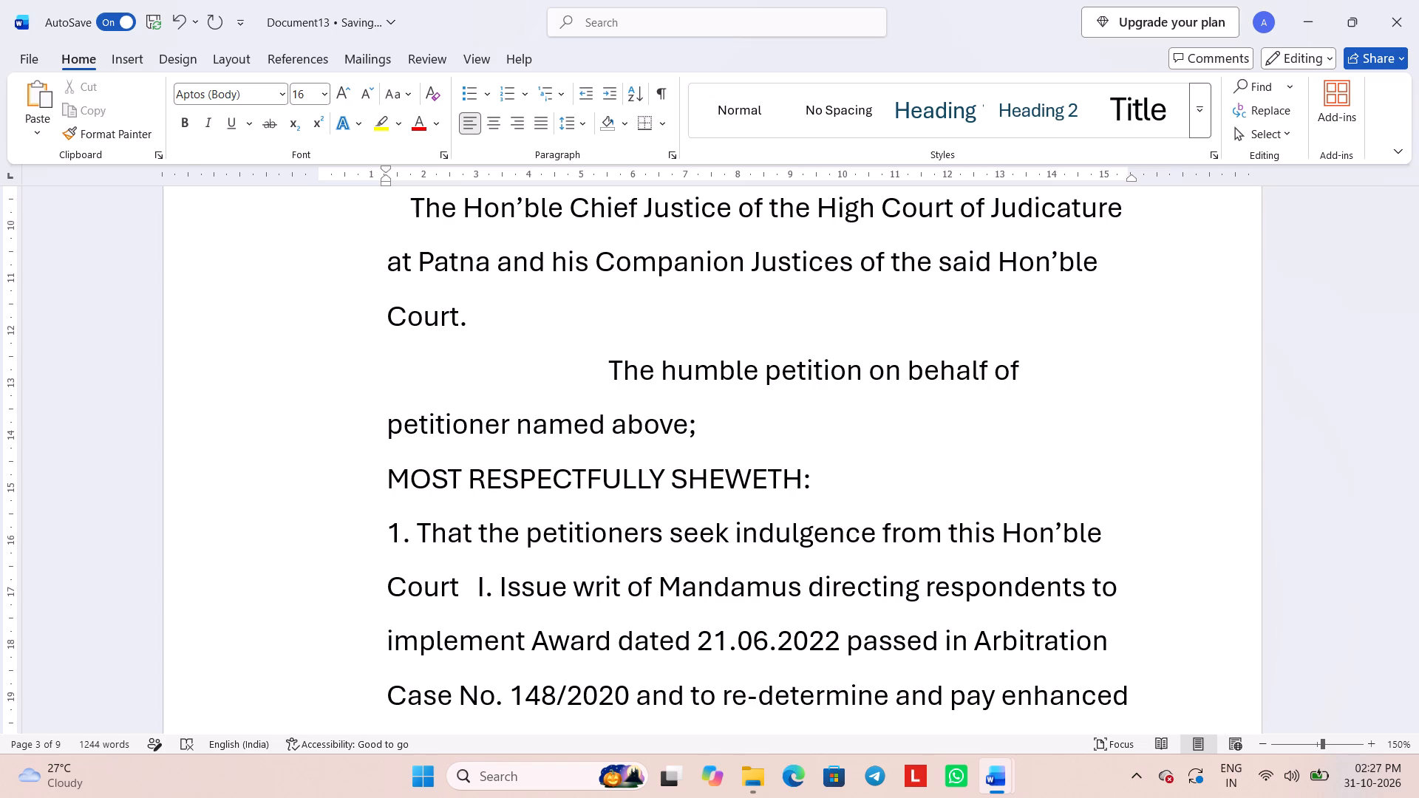
text(fo)
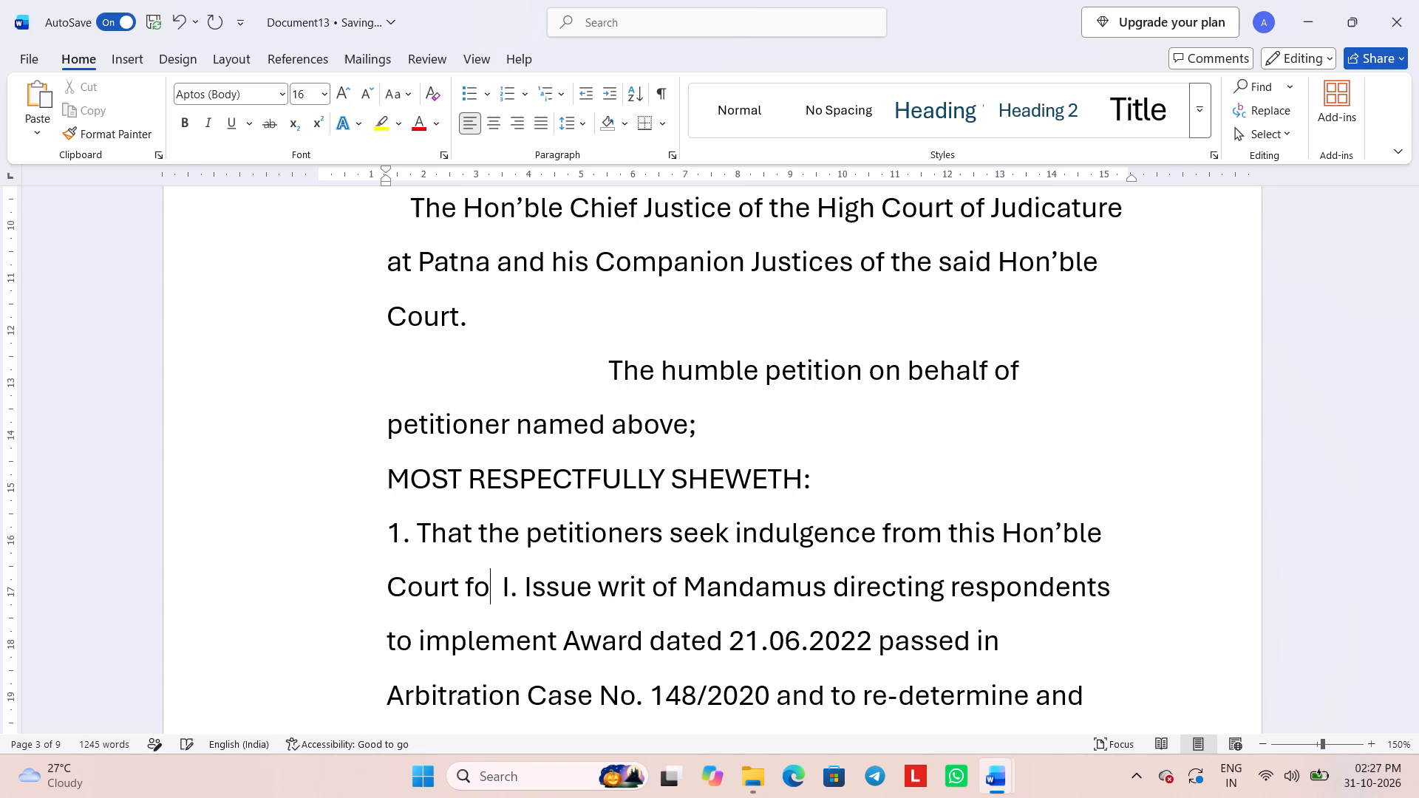
text(r th)
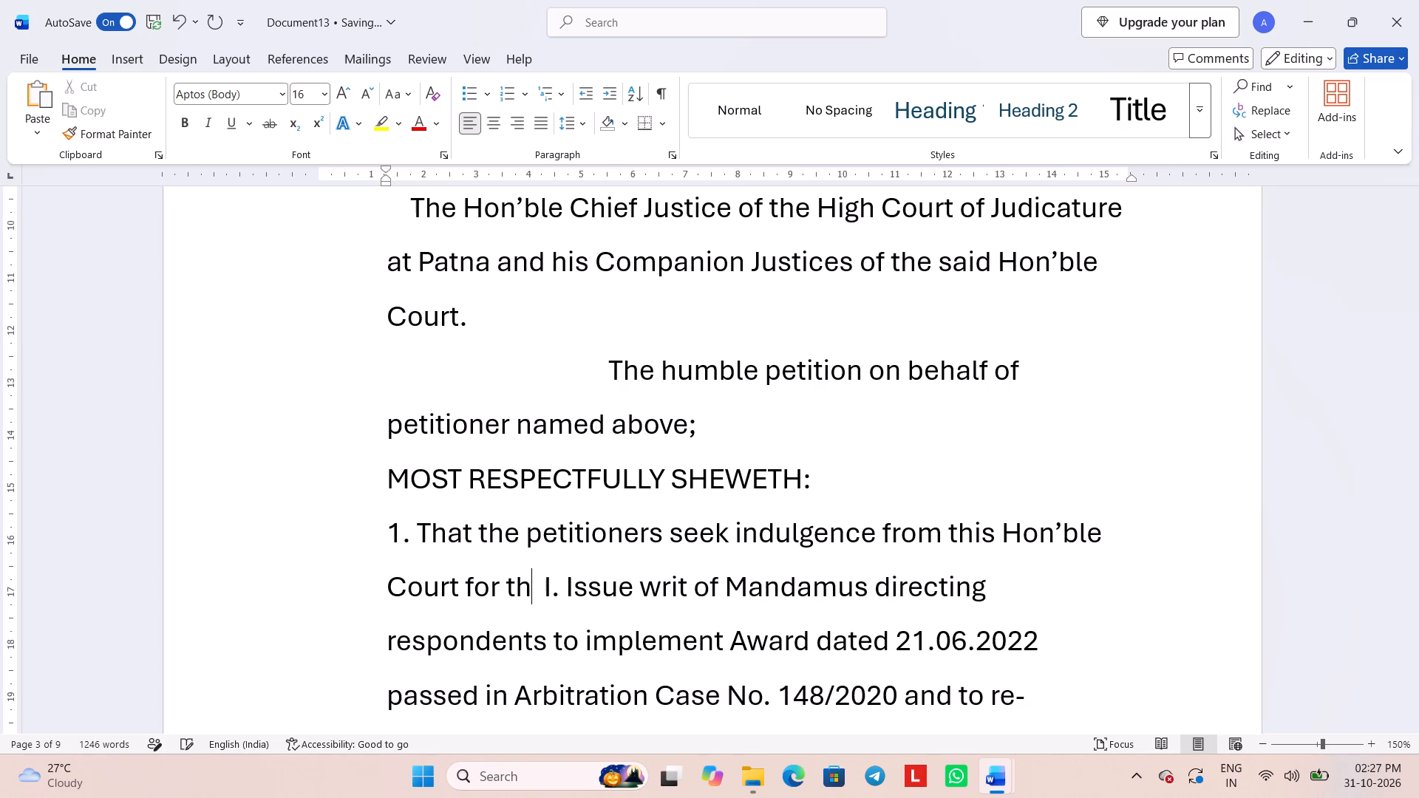
text(e)
key(space)
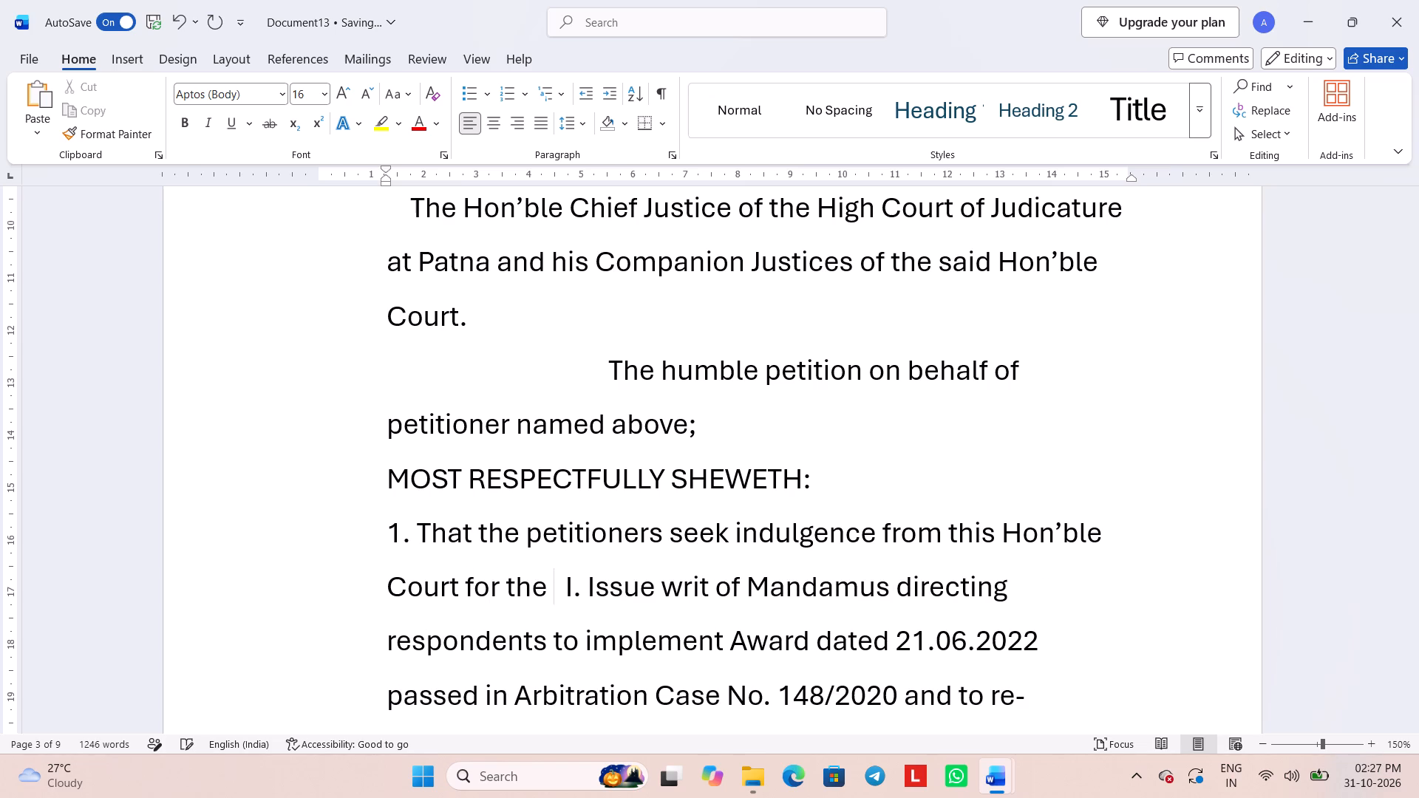
text(follo)
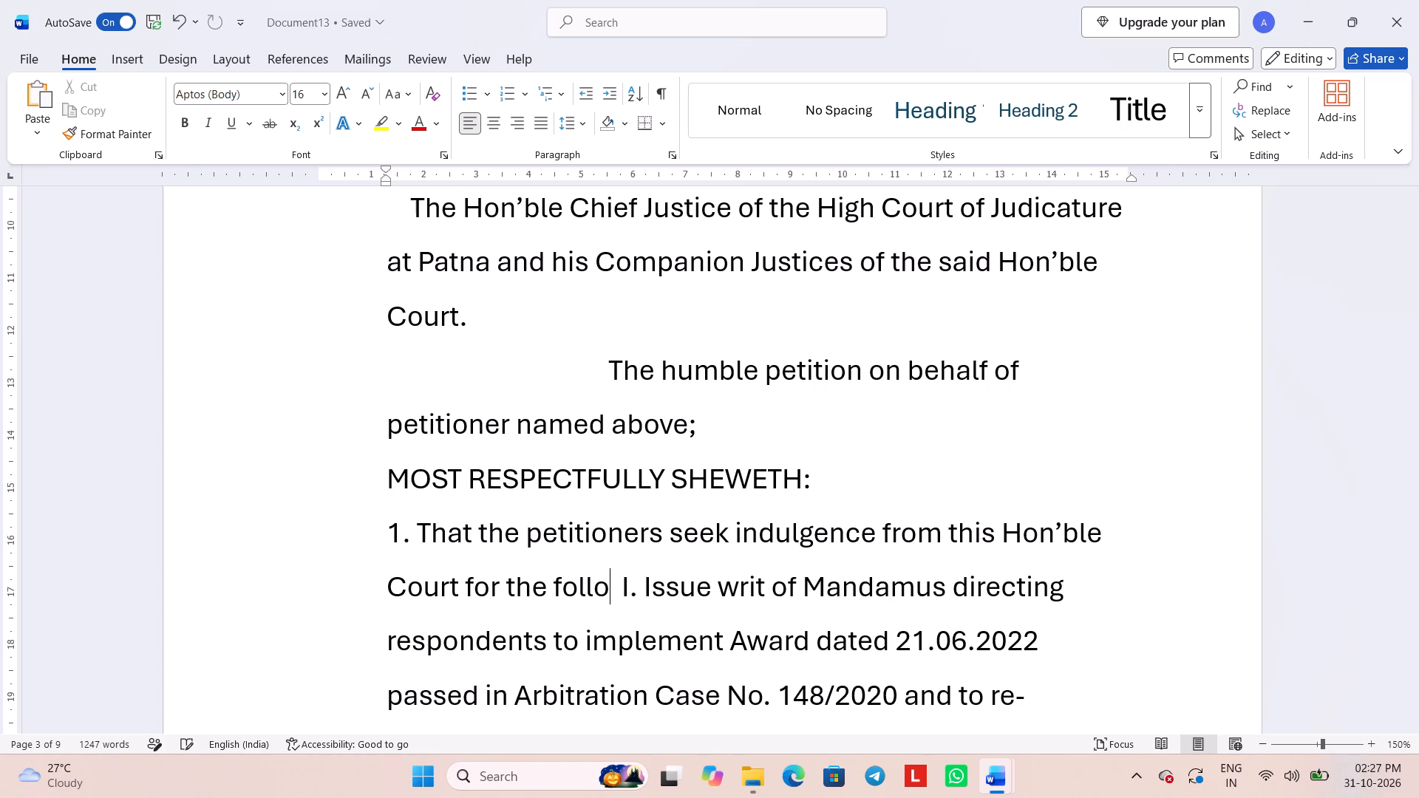
text(wi)
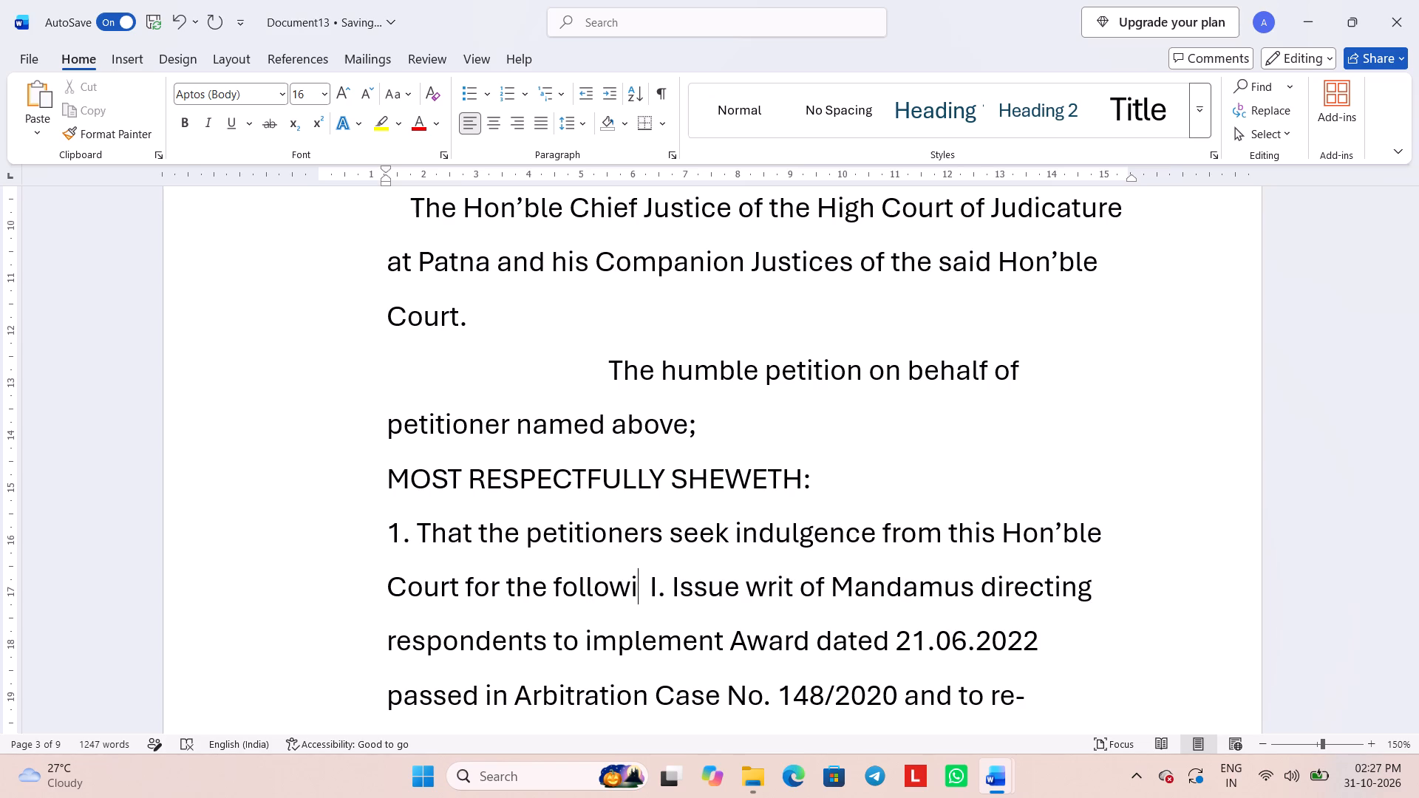
text(ng)
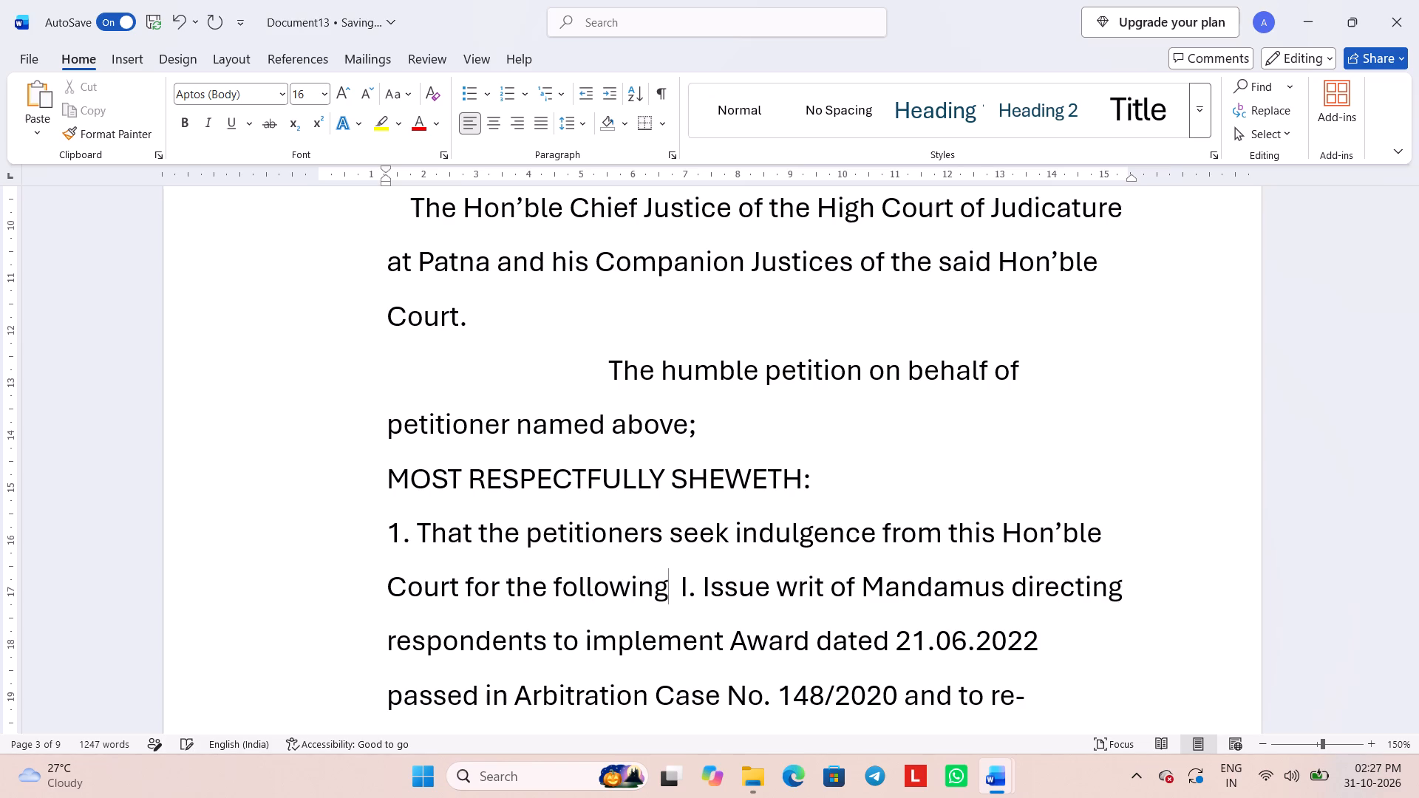
key(space)
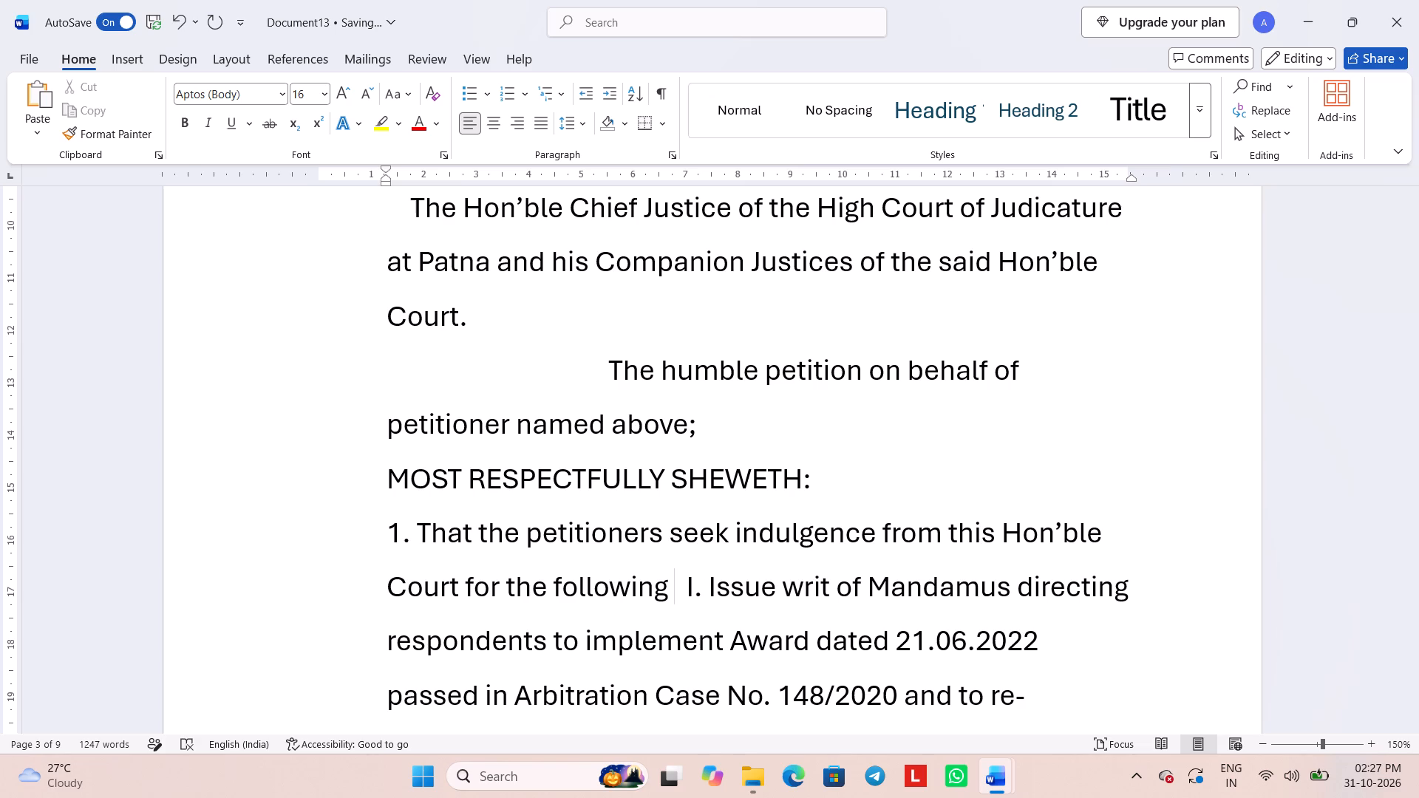
text(re)
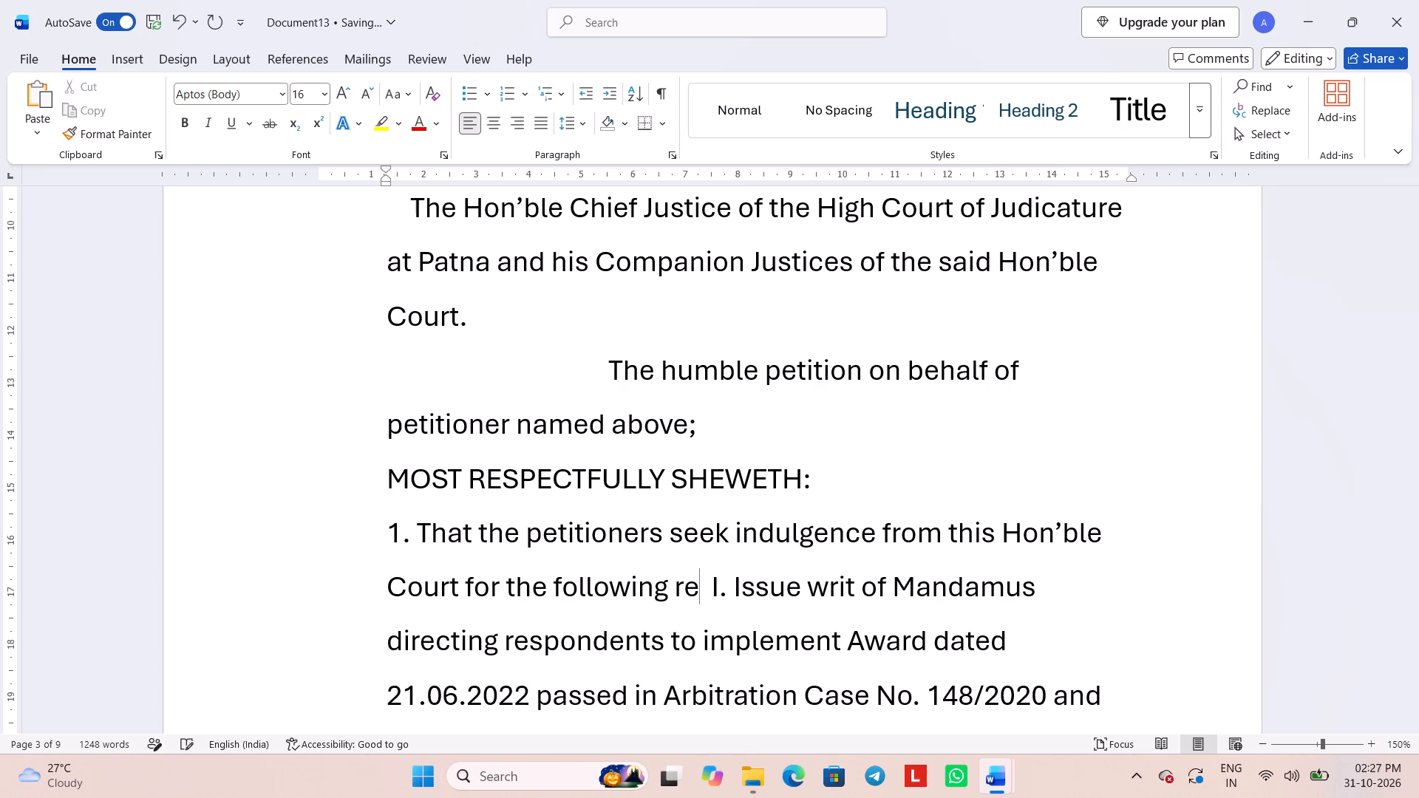
text(li)
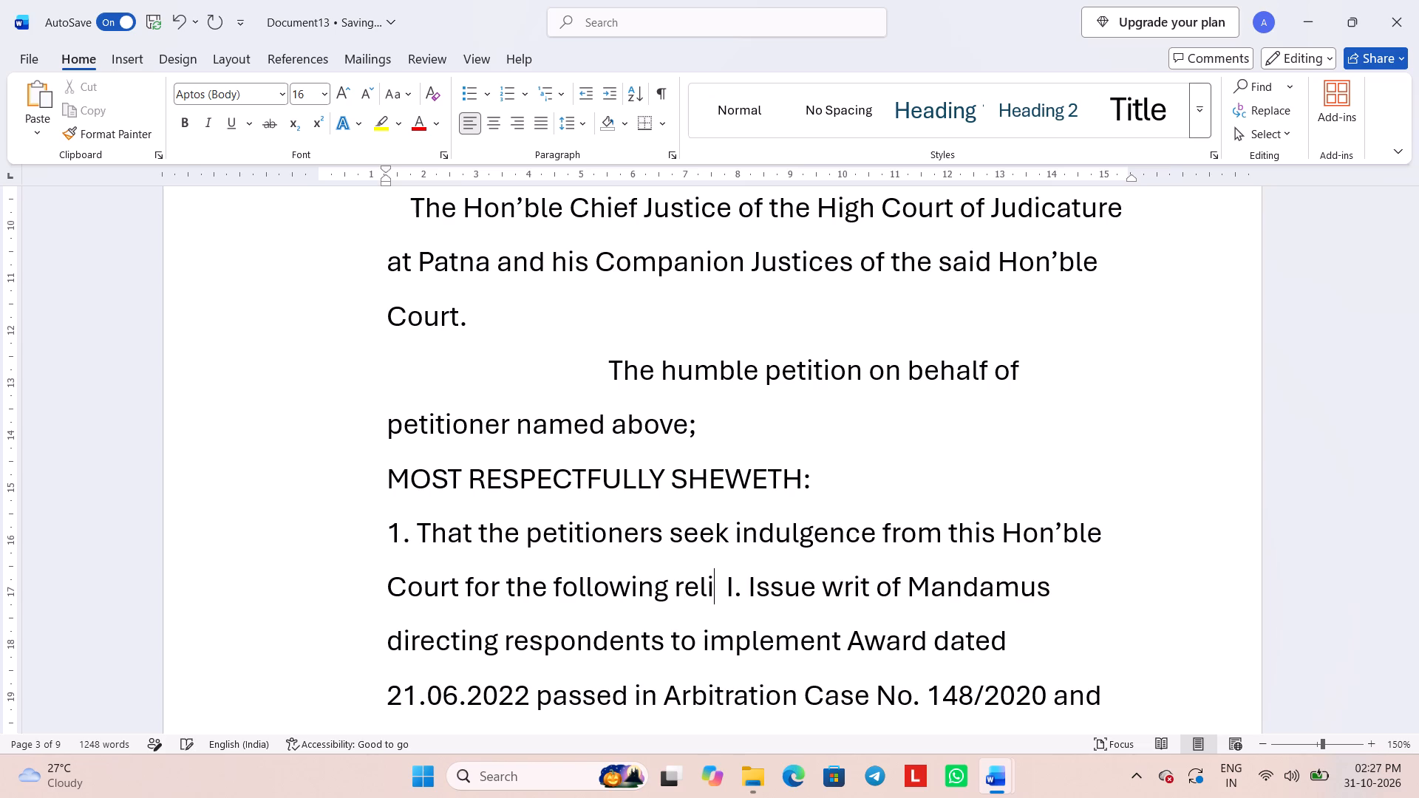
key(e)
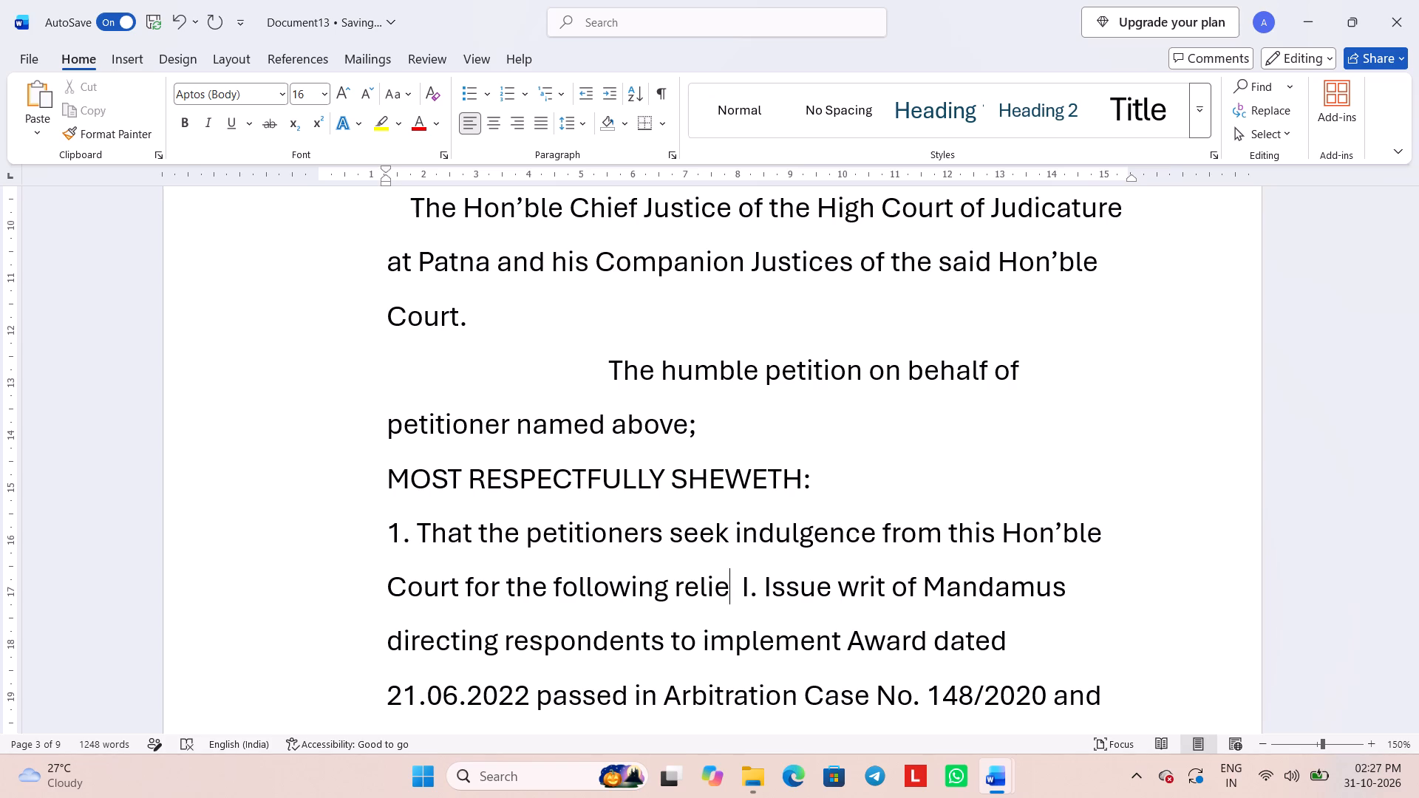
key(f)
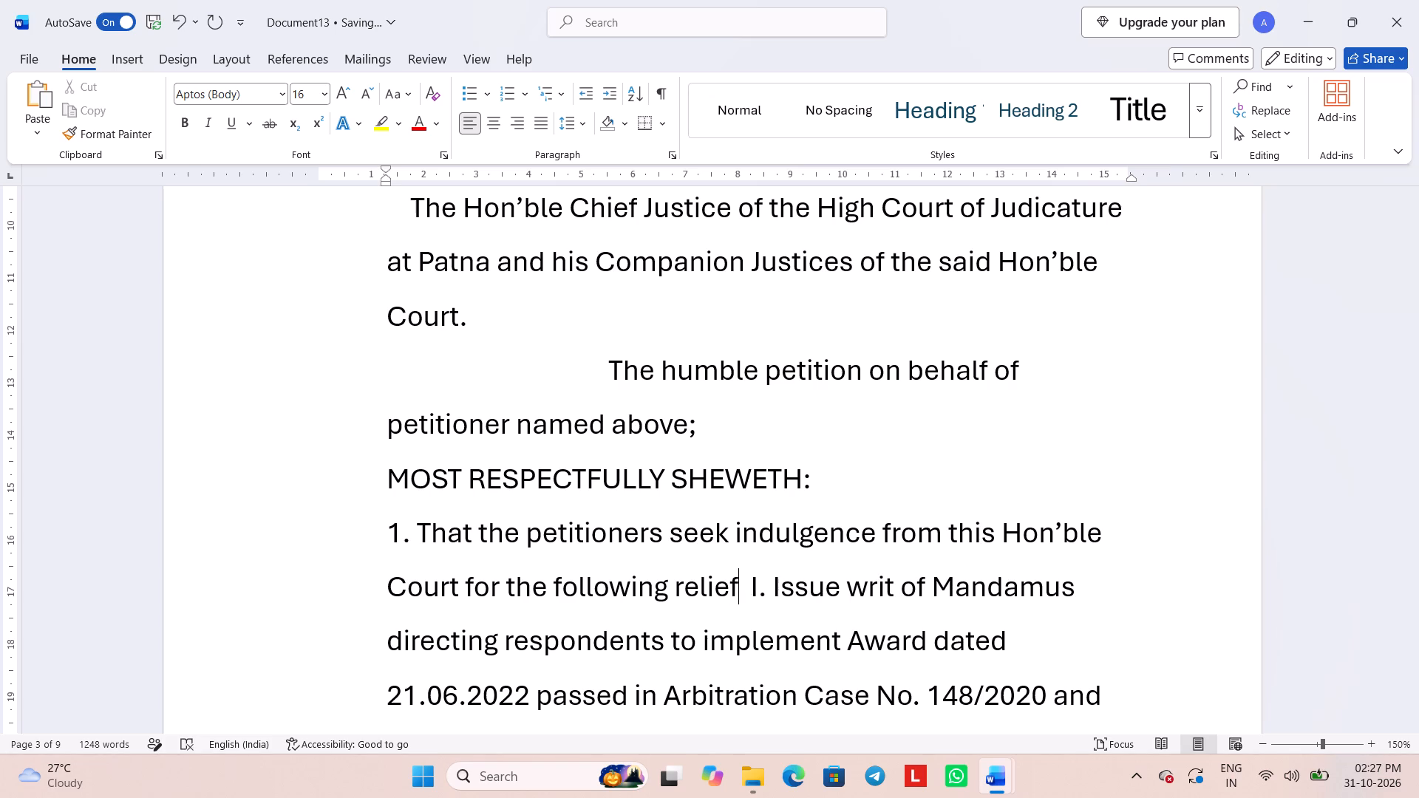
key(s)
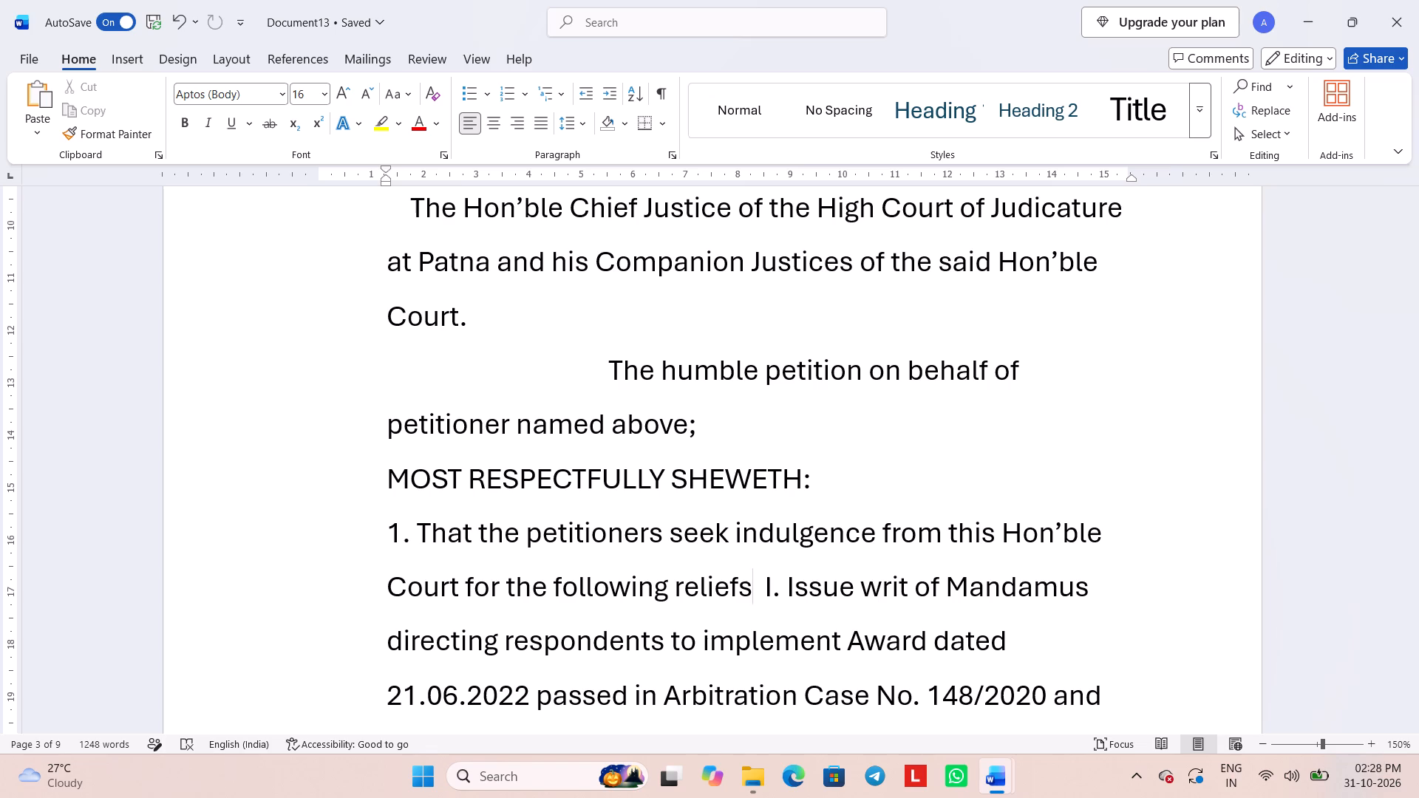
key(shift+colon)
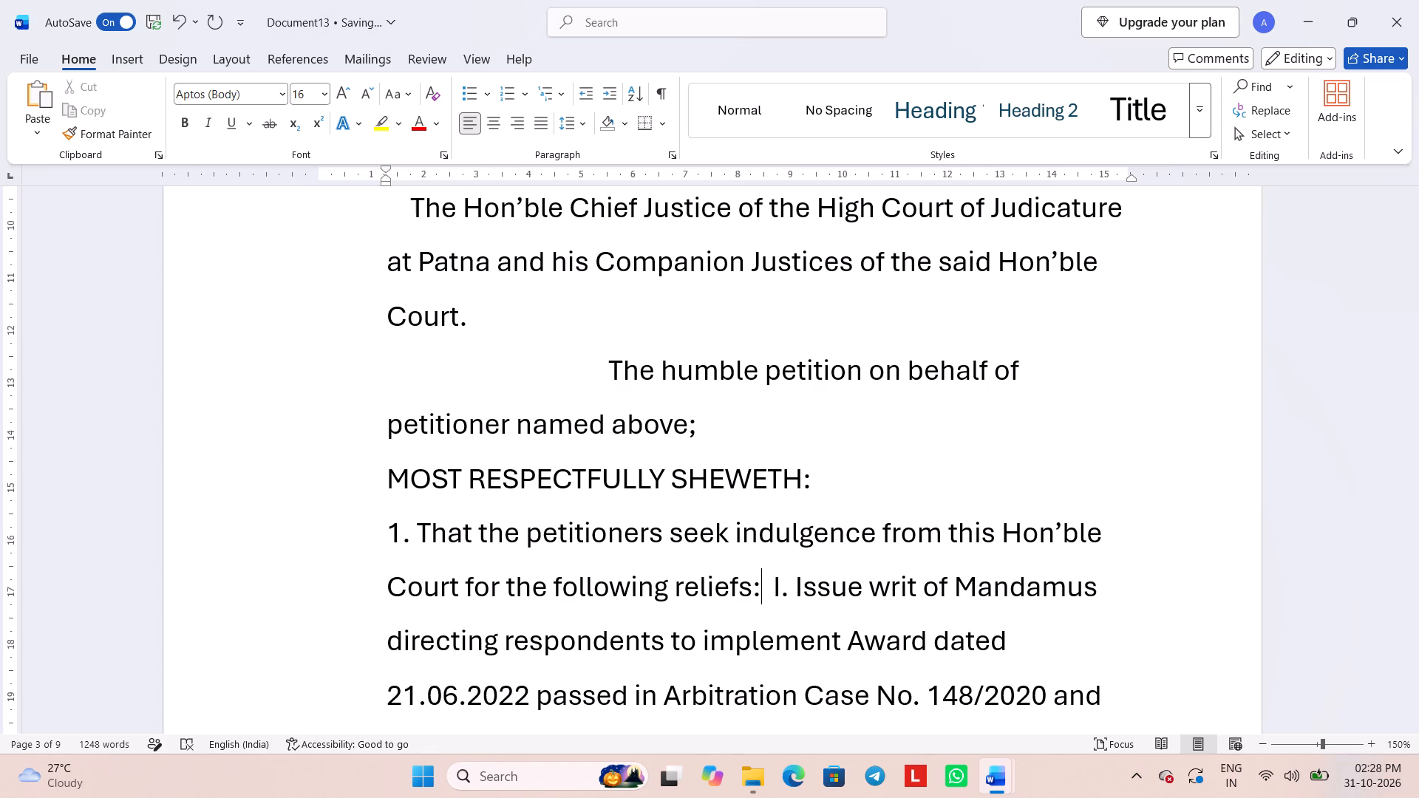
key(minus)
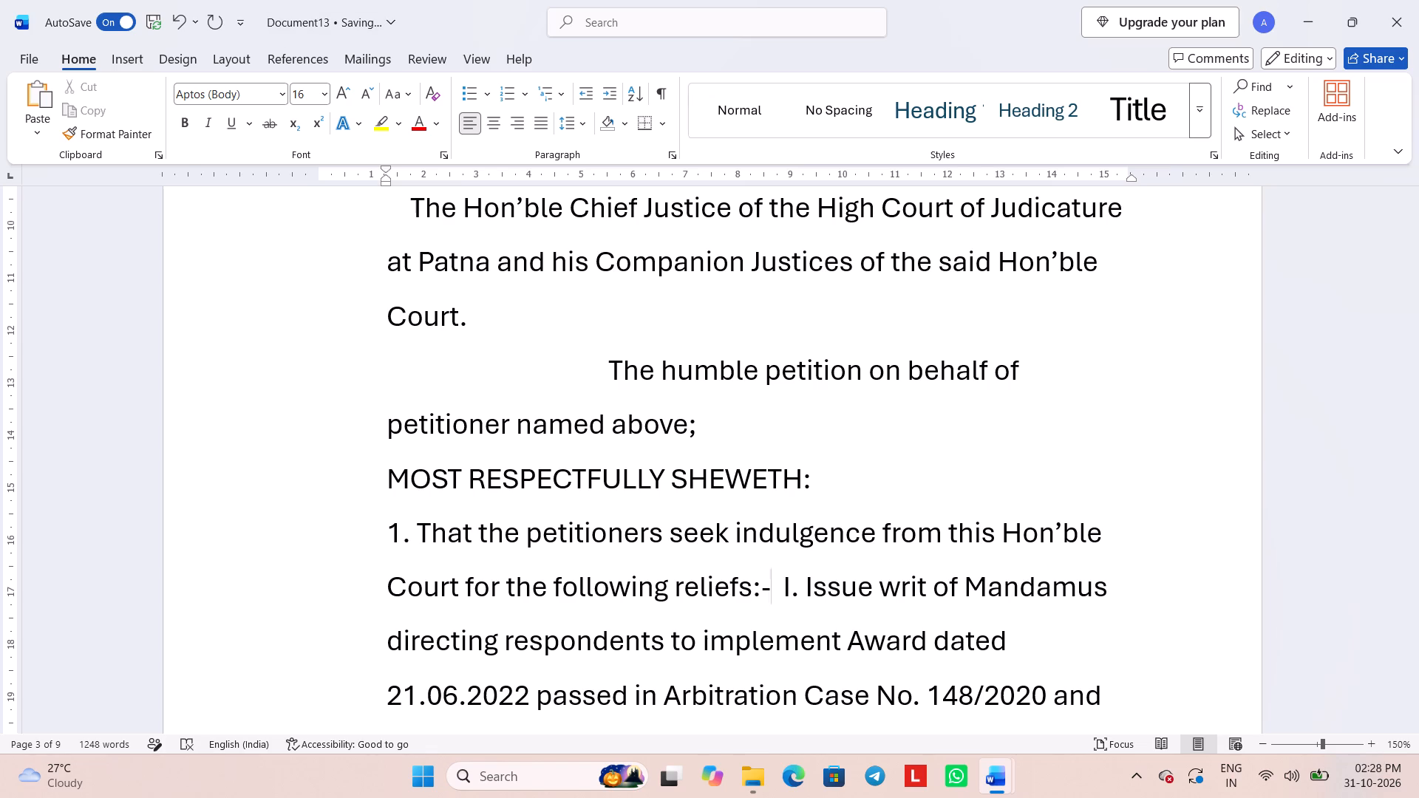
Add blank spaces after "reliefs:-" until relief "I. Issue writ of Mandamus" starts on its own line.
key(space)
key(space)
key(space)
key(space)
key(space)
key(space)
key(space)
key(space)
key(space)
key(space)
key(space)
key(space)
key(space)
key(space)
key(space)
key(space)
key(space)
key(space)
key(space)
key(space)
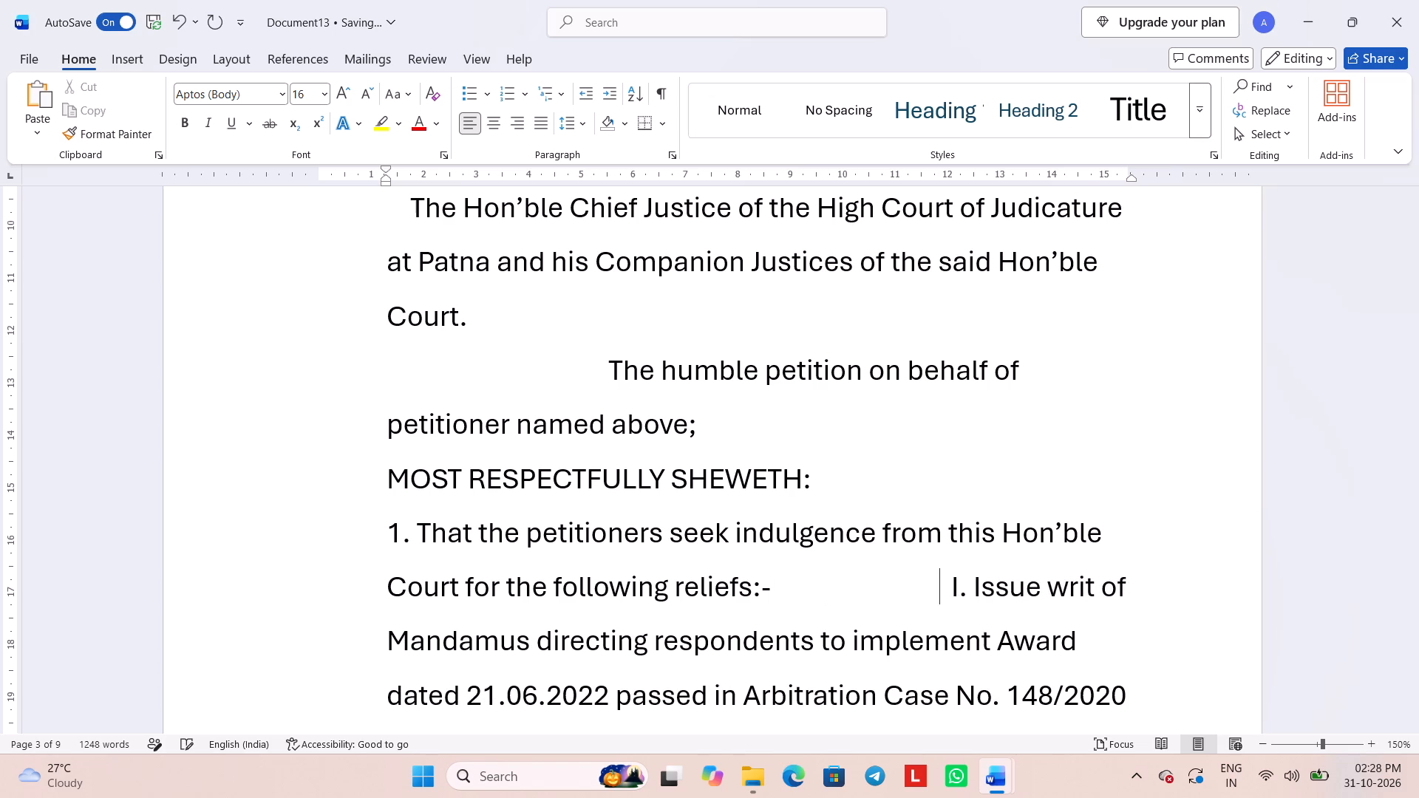
key(space)
key(space)
key(space)
key(space)
key(space)
key(space)
key(space)
key(space)
key(space)
key(space)
key(space)
key(space)
key(space)
key(space)
key(space)
key(space)
key(space)
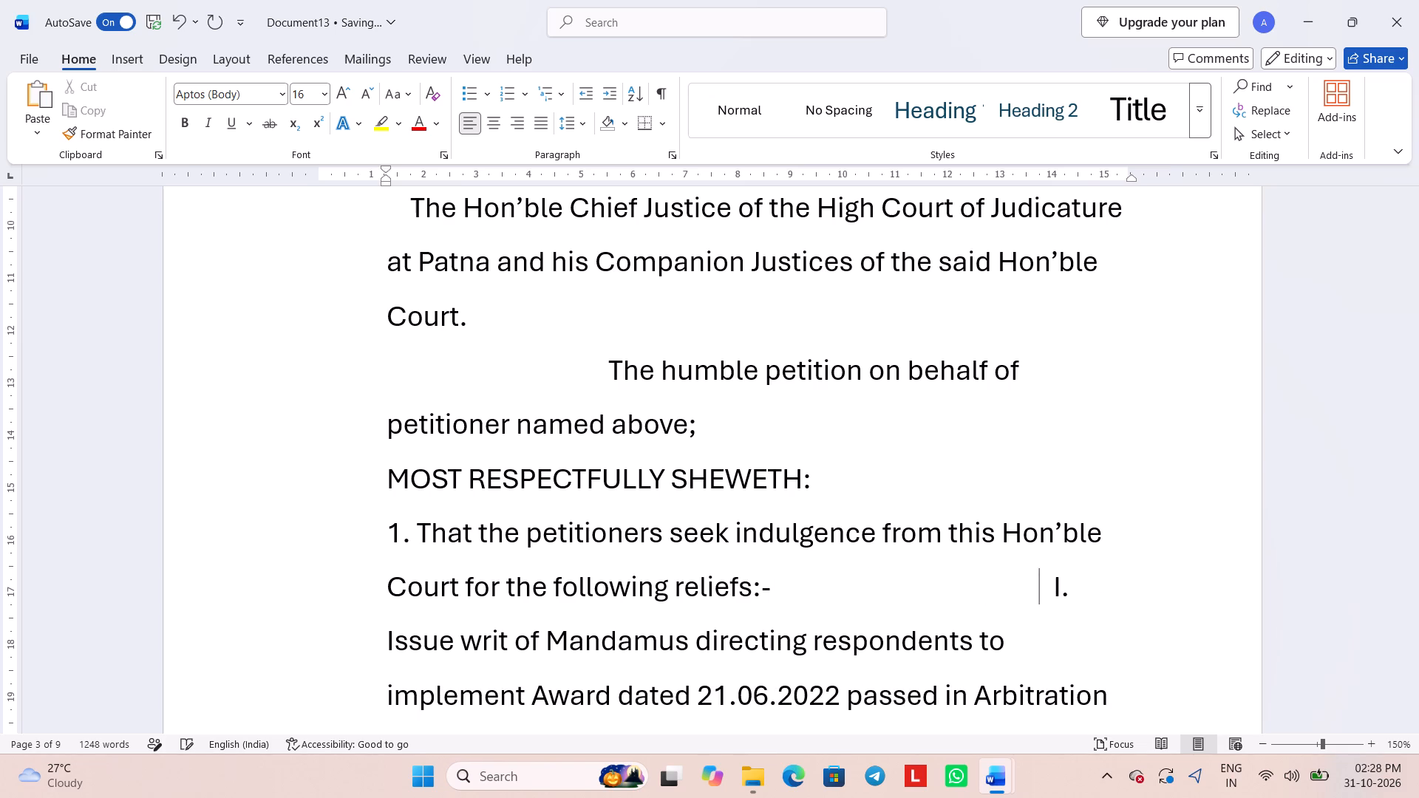
key(space)
key(space)
key(space)
key(space)
key(space)
key(space)
key(space)
key(space)
key(space)
key(space)
key(space)
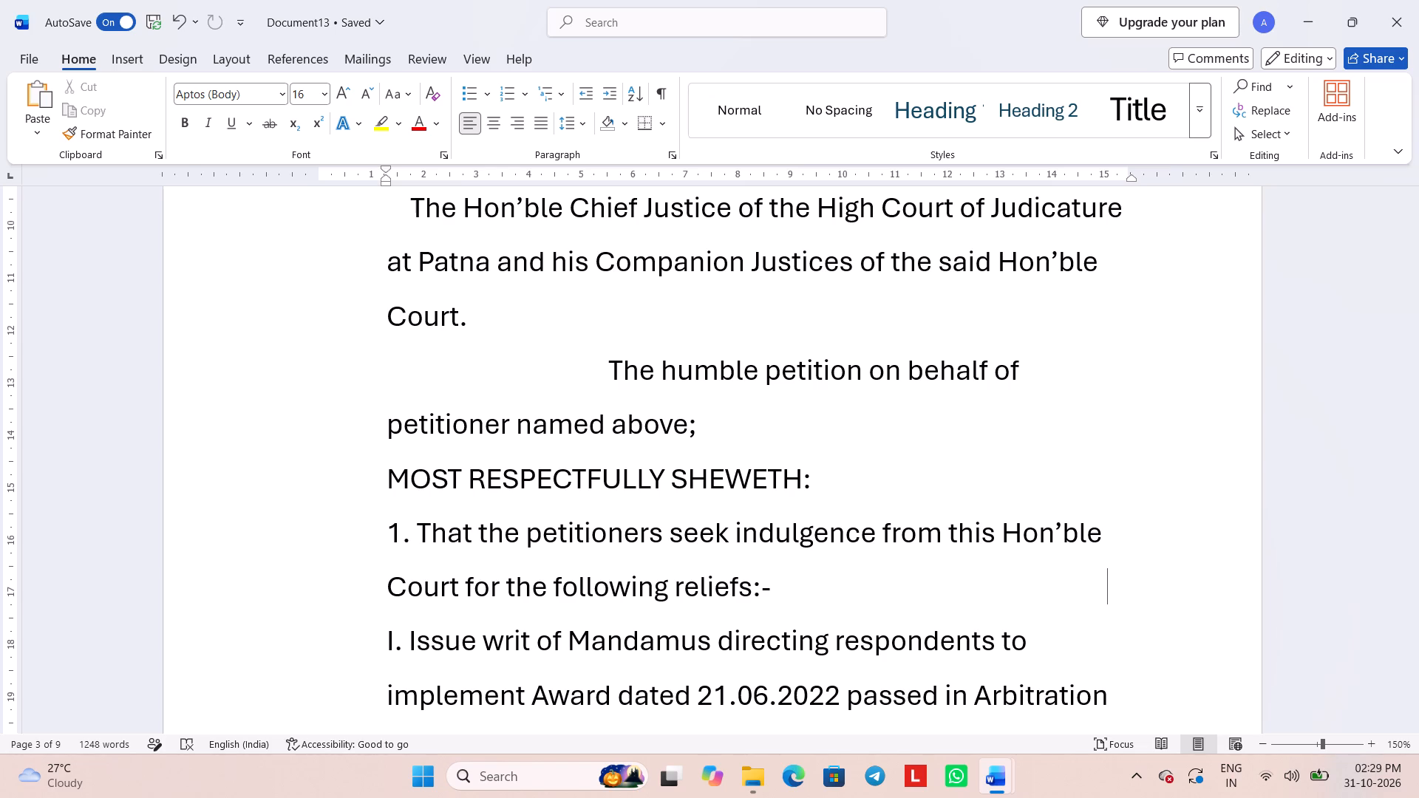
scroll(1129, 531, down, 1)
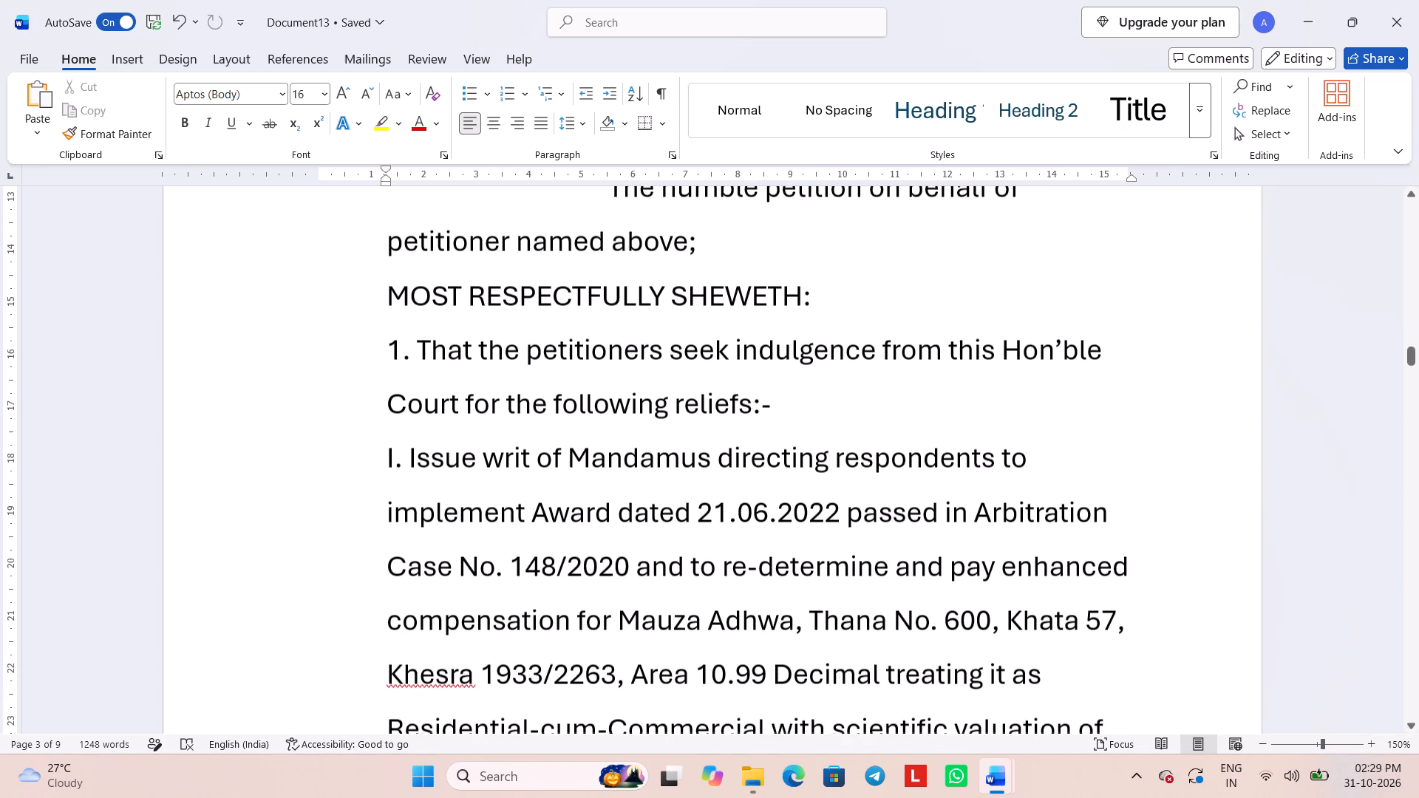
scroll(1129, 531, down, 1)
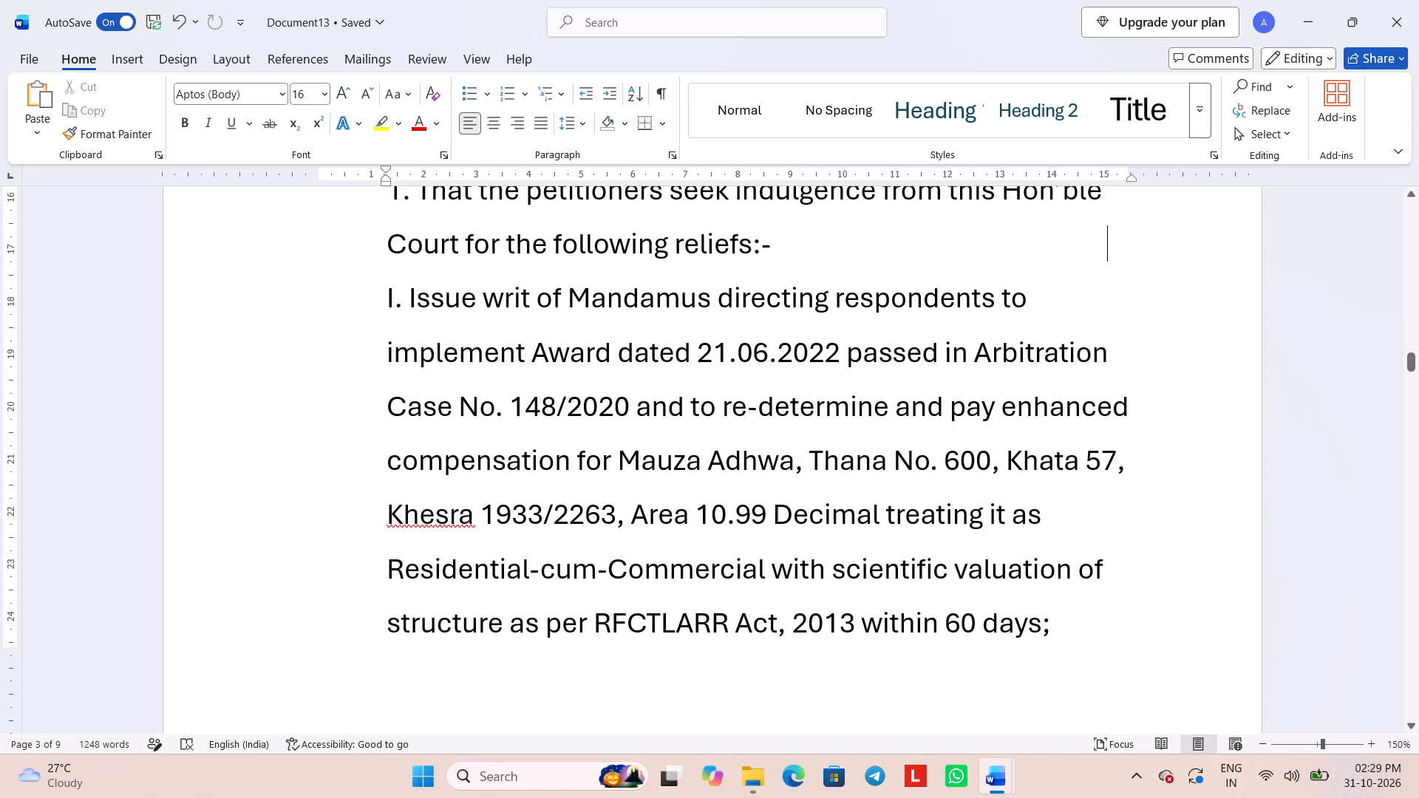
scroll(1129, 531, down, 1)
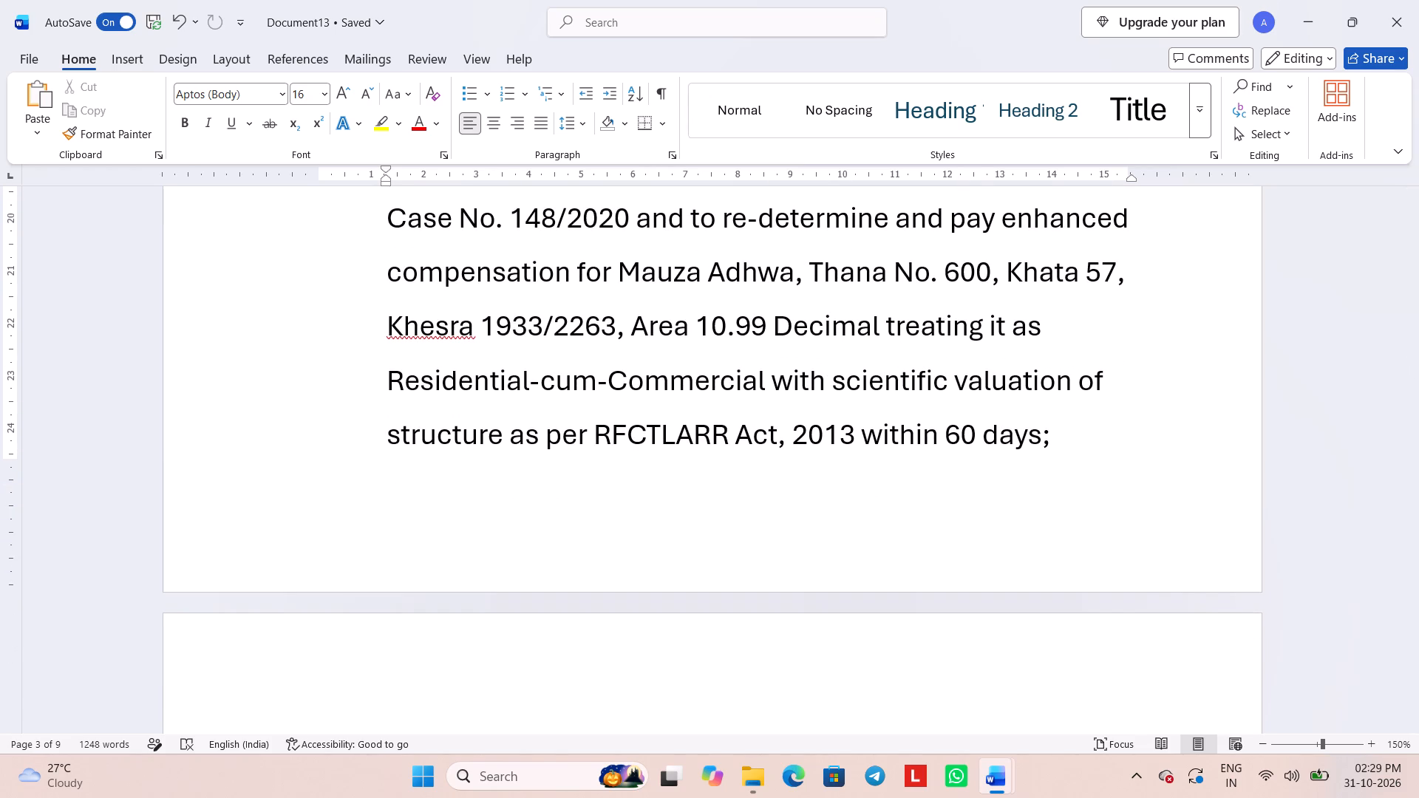
Remove the blank line after relief I, which ends "within 60 days;", so relief II follows it directly.
scroll(1129, 531, down, 1)
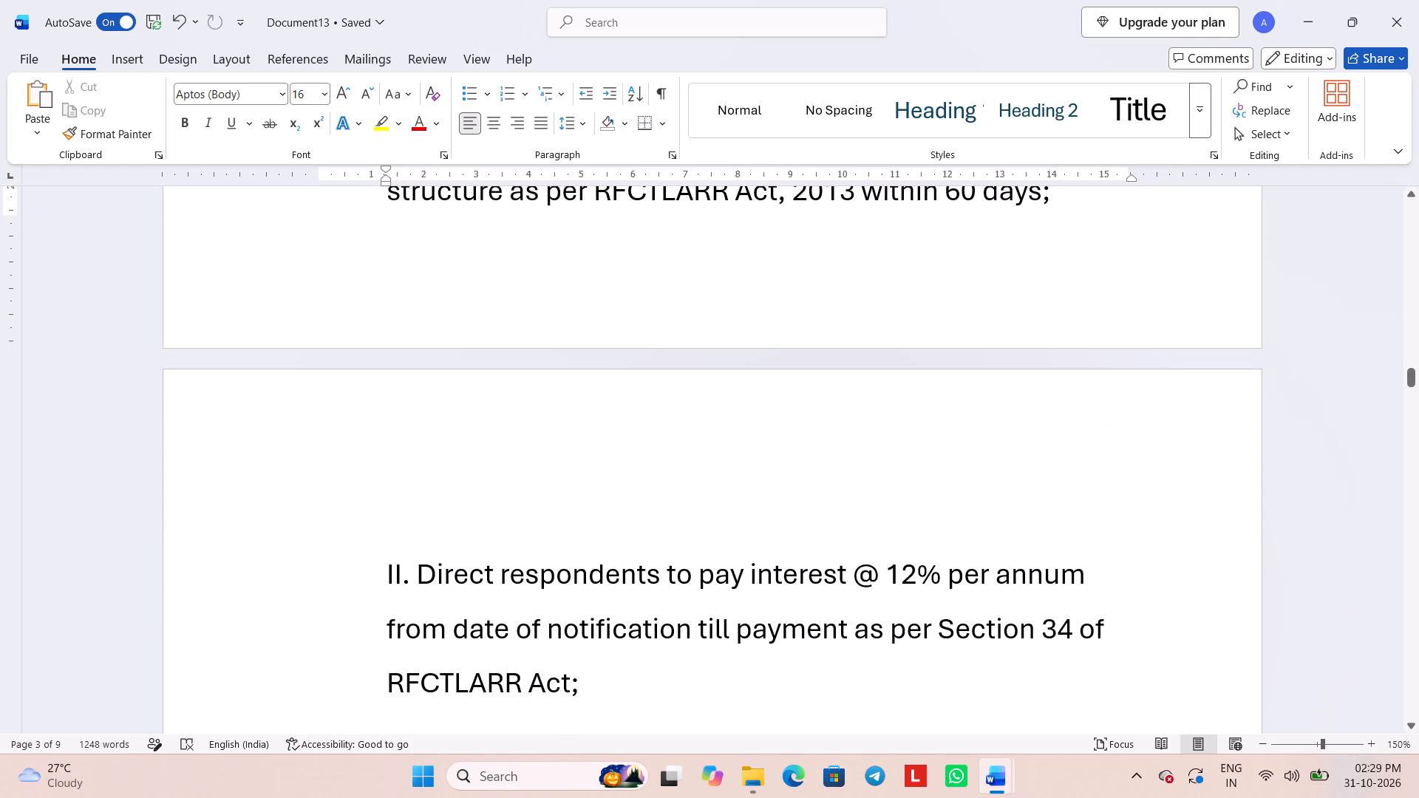
scroll(1129, 531, down, 2)
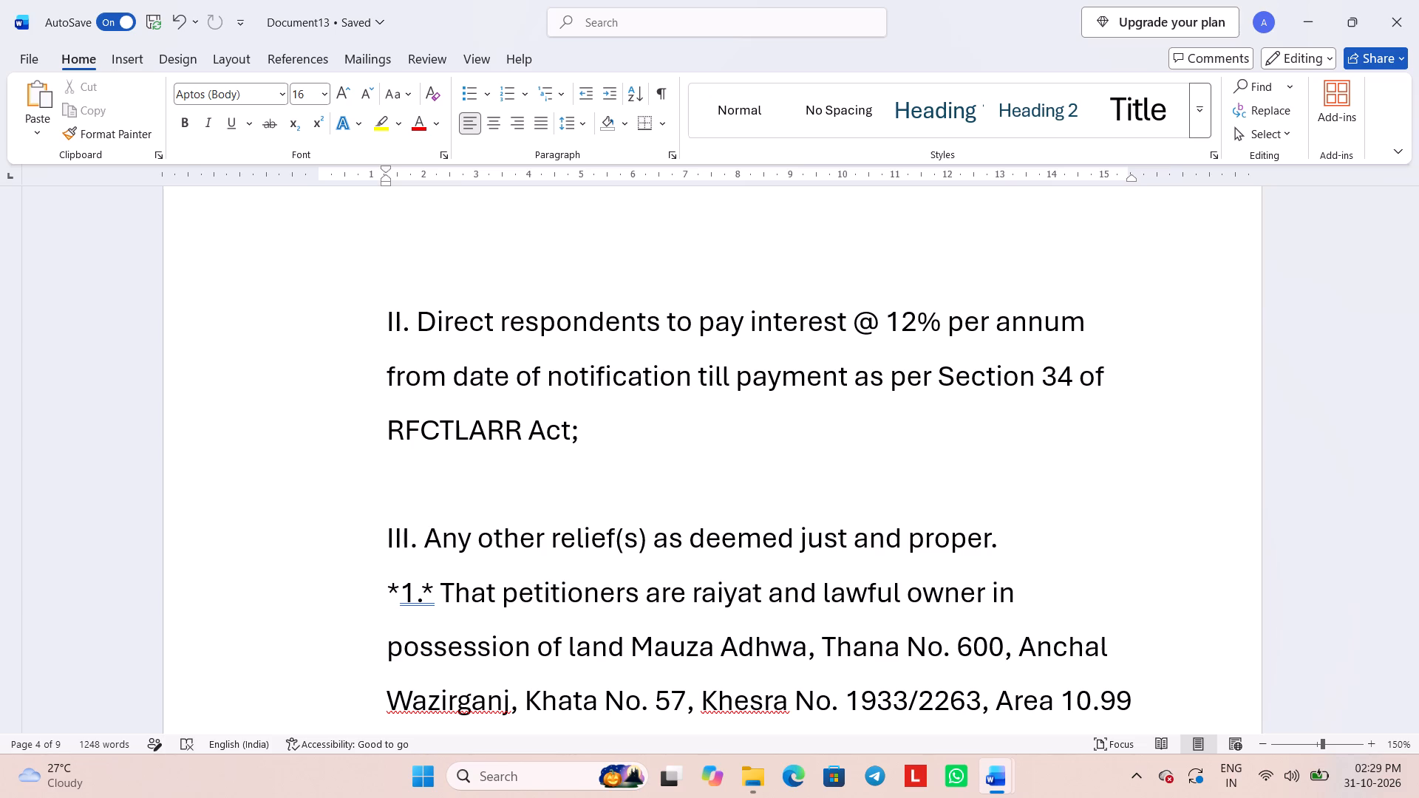
scroll(1129, 531, up, 2)
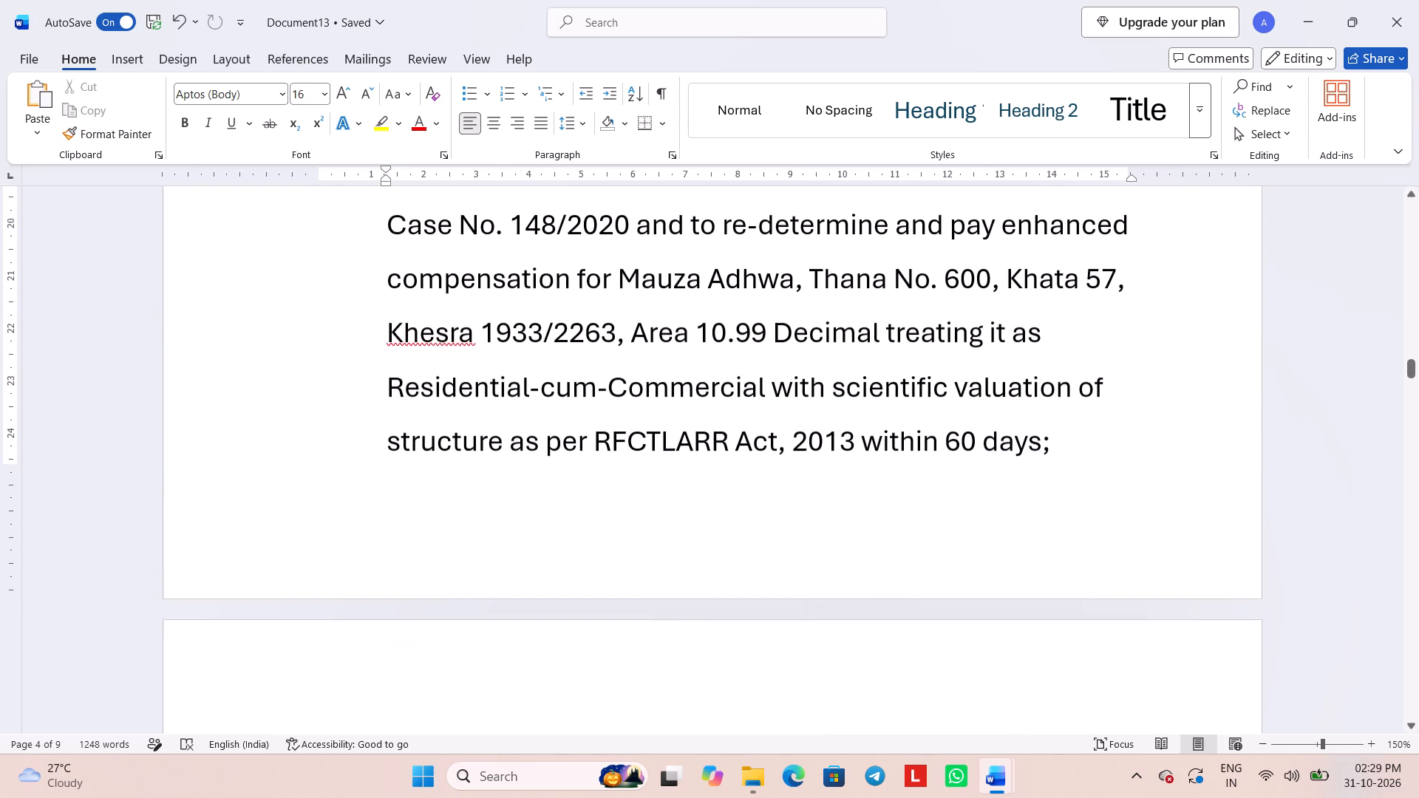
scroll(1129, 531, left, 1)
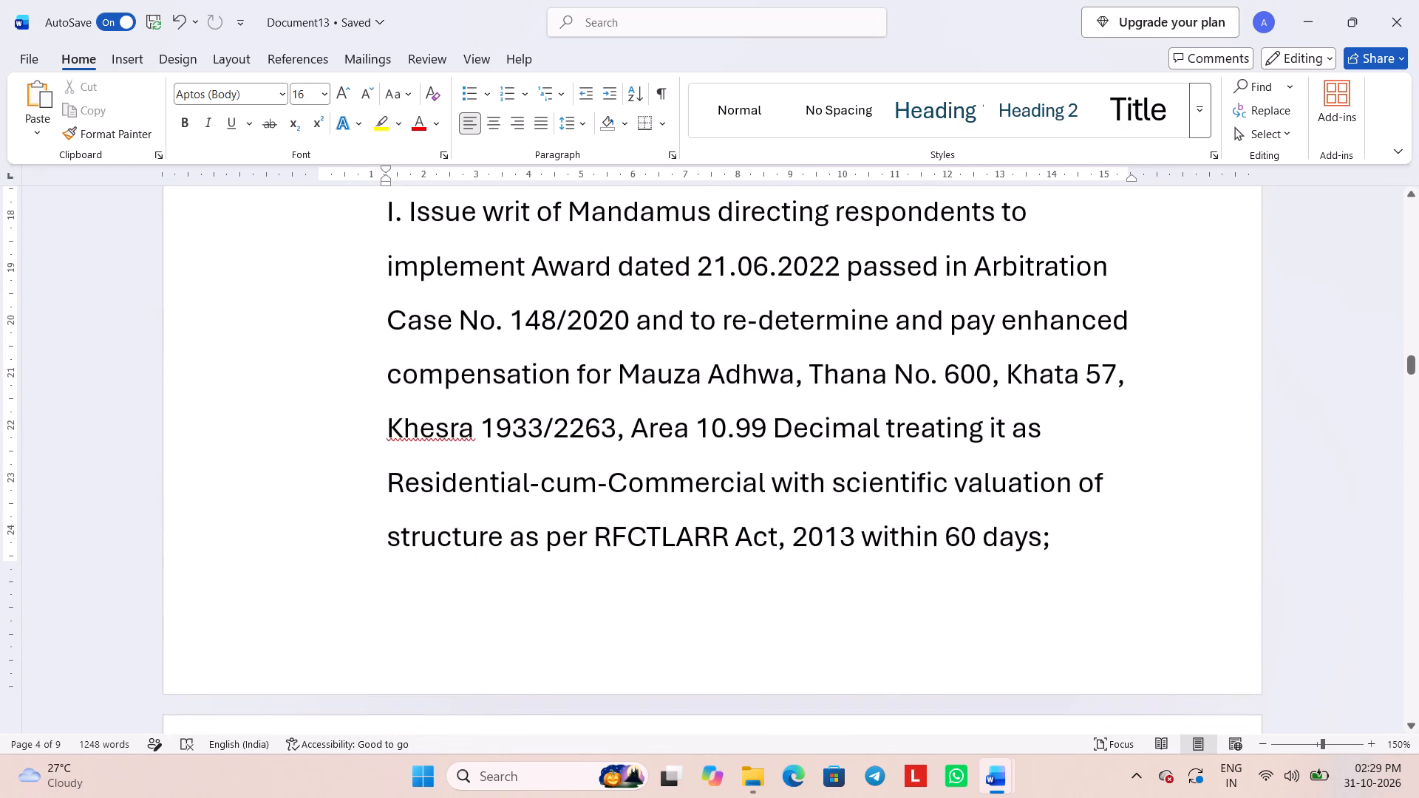
scroll(1129, 531, up, 1)
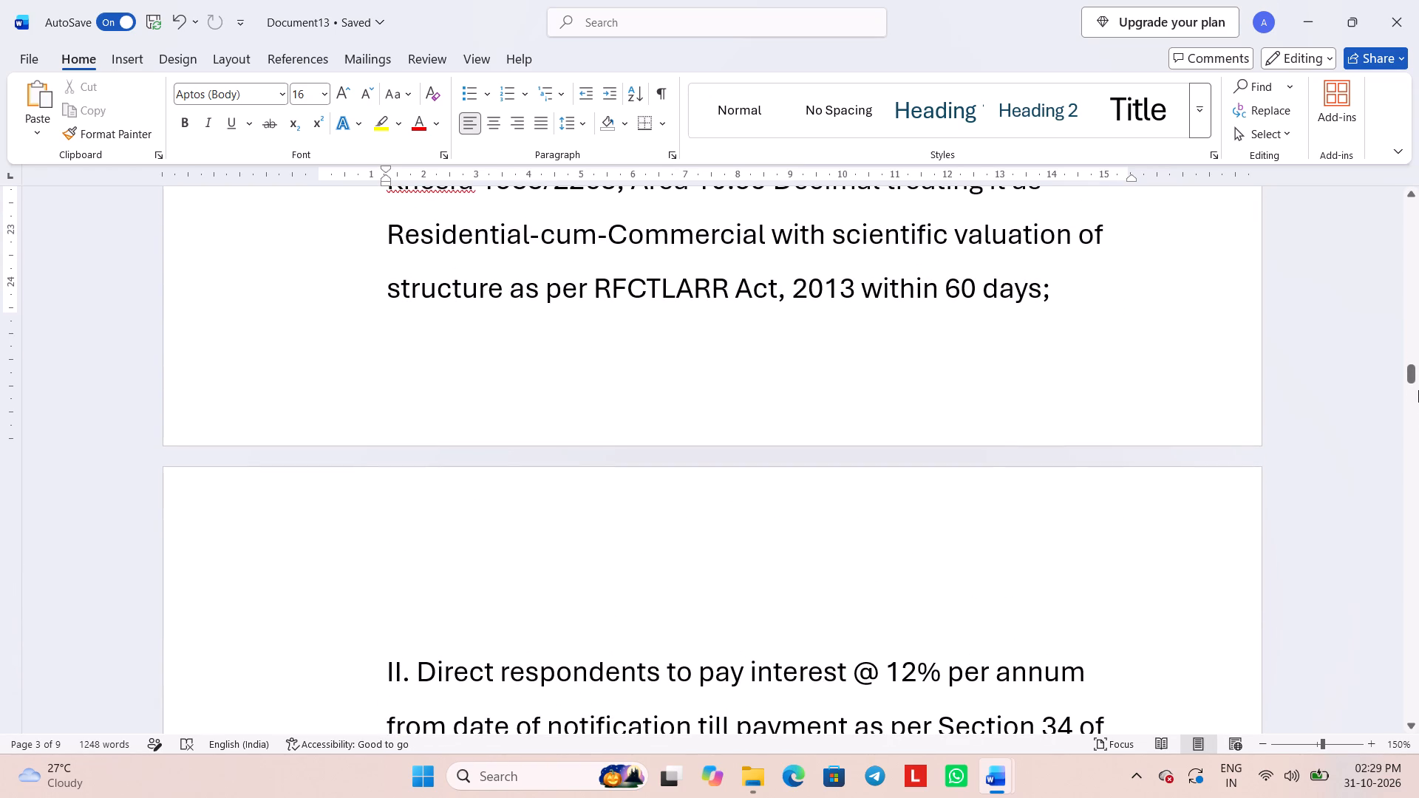
click(1055, 295)
key(Delete)
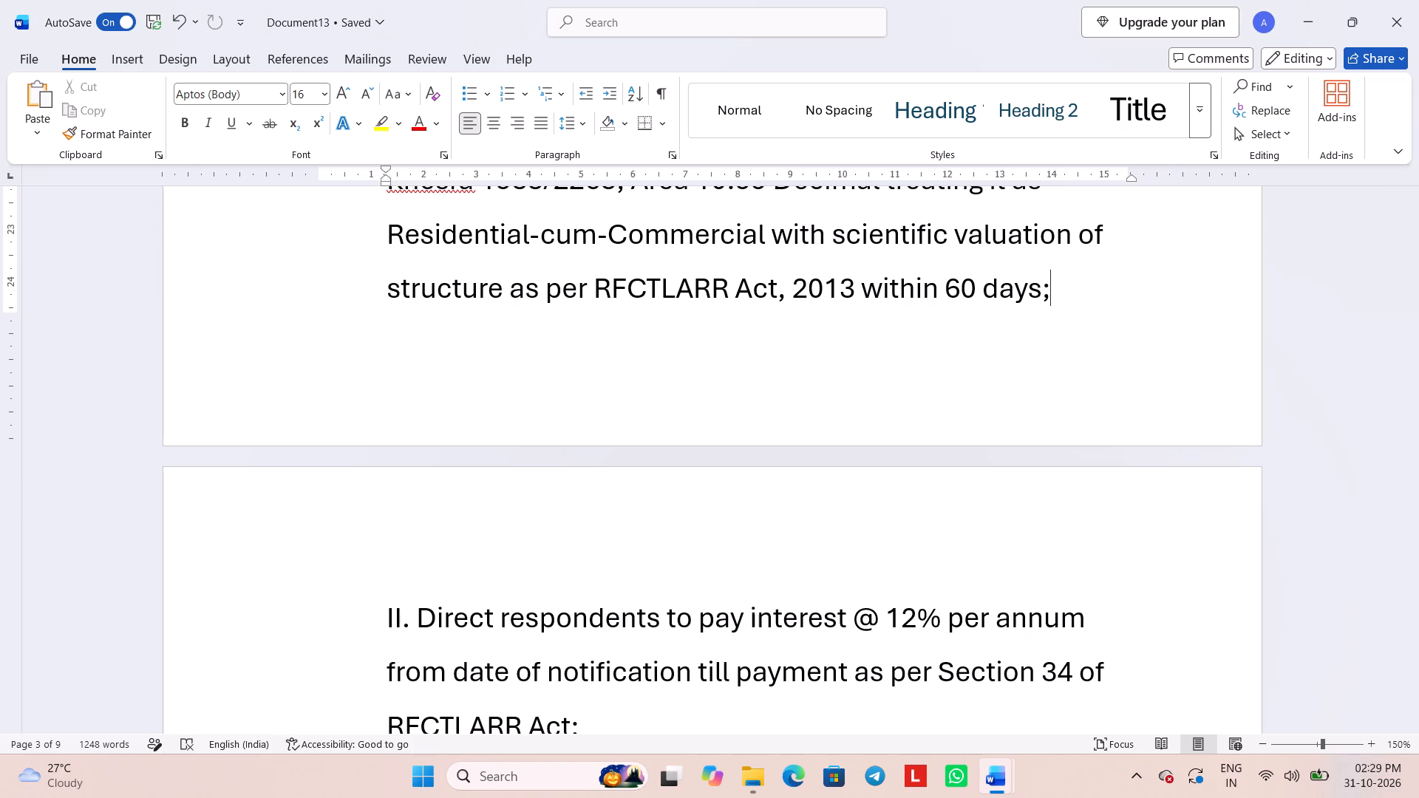
Remove the blank line between relief II, ending "RFCTLARR Act;", and relief III.
scroll(1055, 295, down, 1)
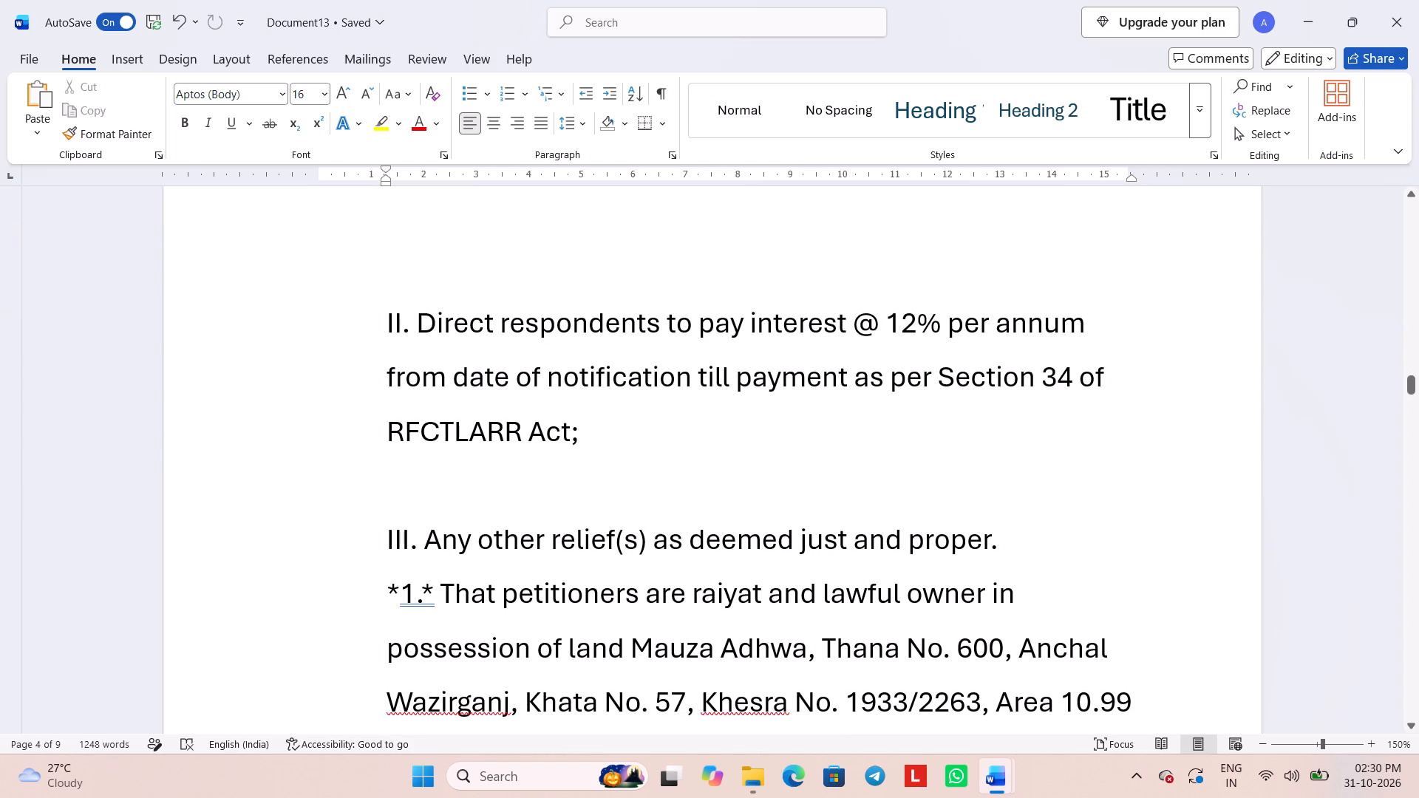
click(579, 432)
key(Delete)
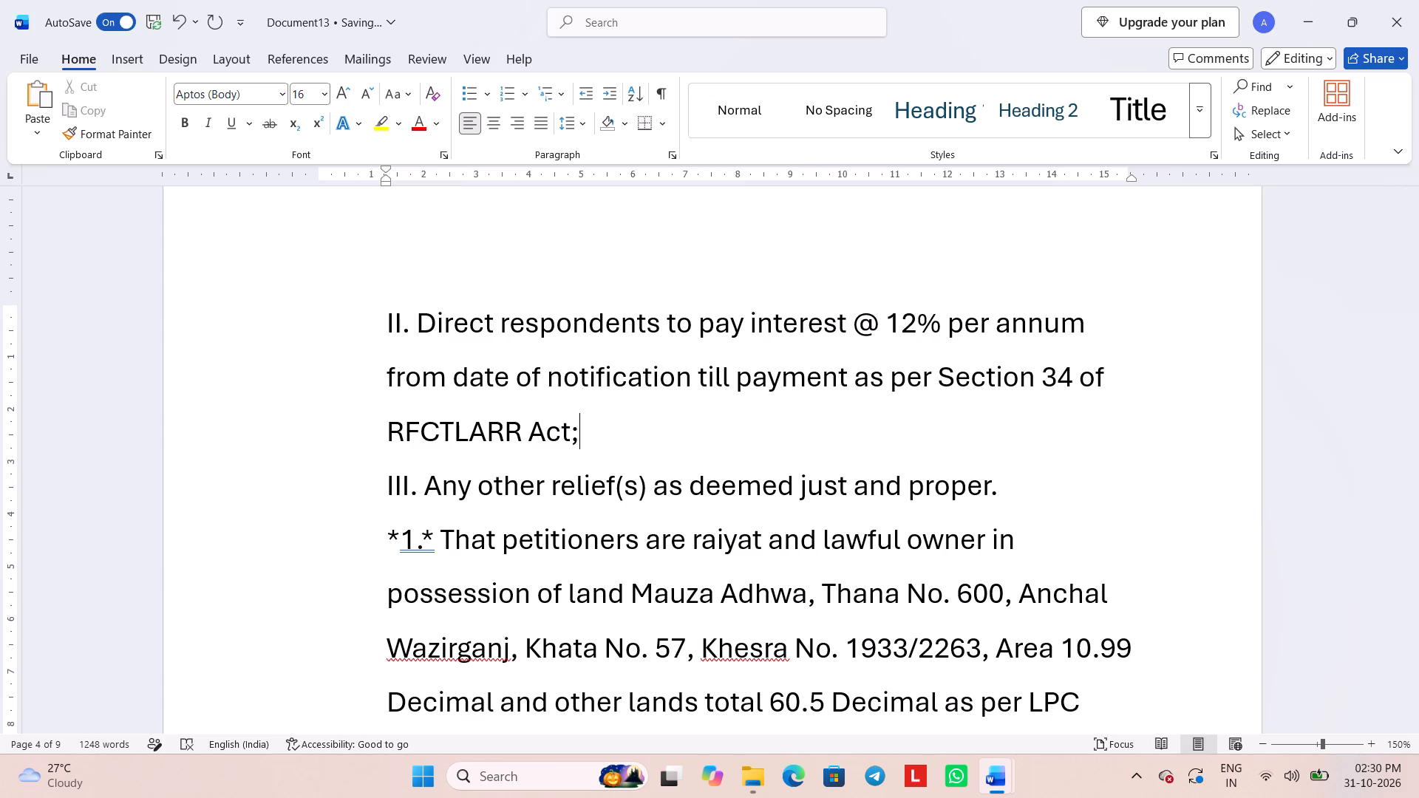
Replace the "*1.*" marker of the paragraph below relief III with "2." followed by an extra space.
scroll(579, 432, down, 1)
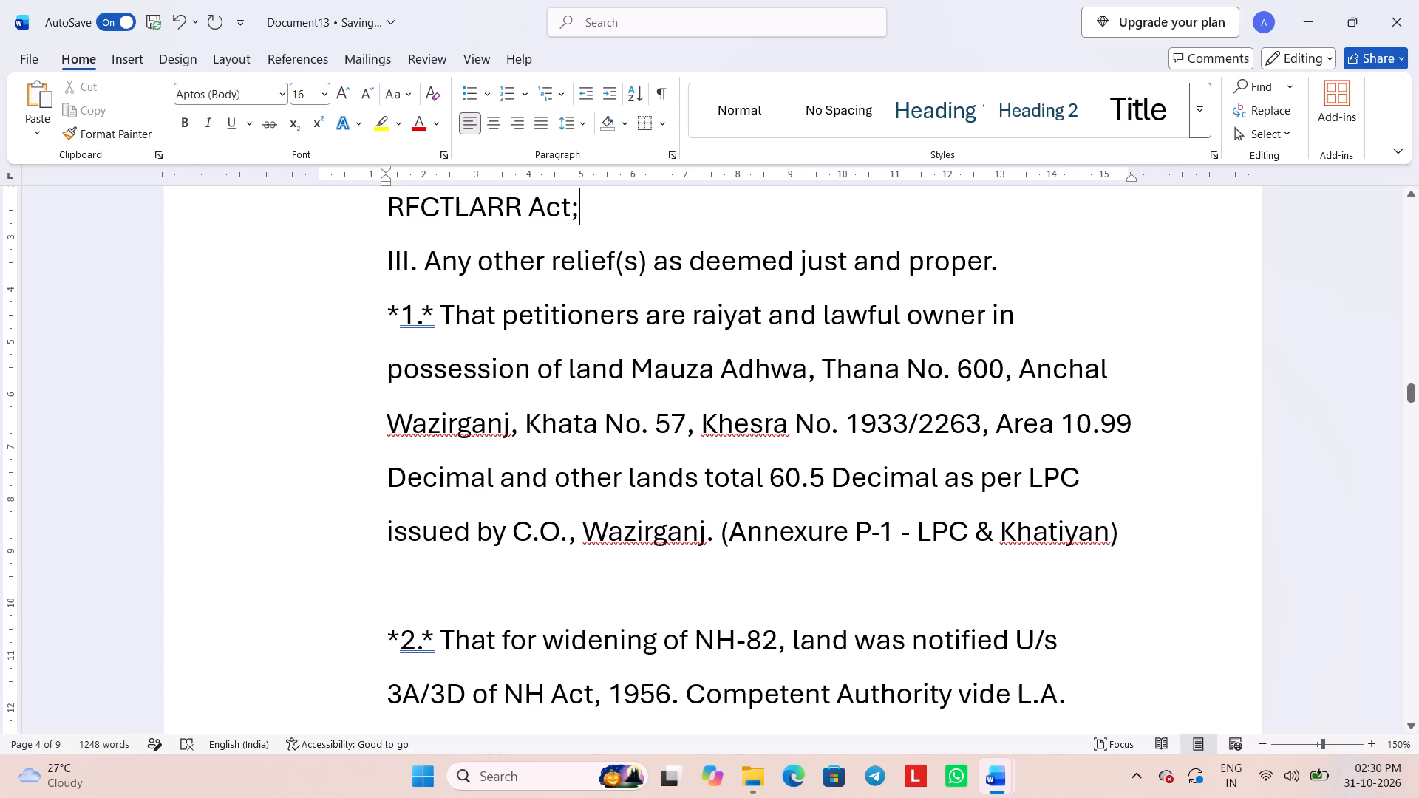
click(385, 316)
key(Delete)
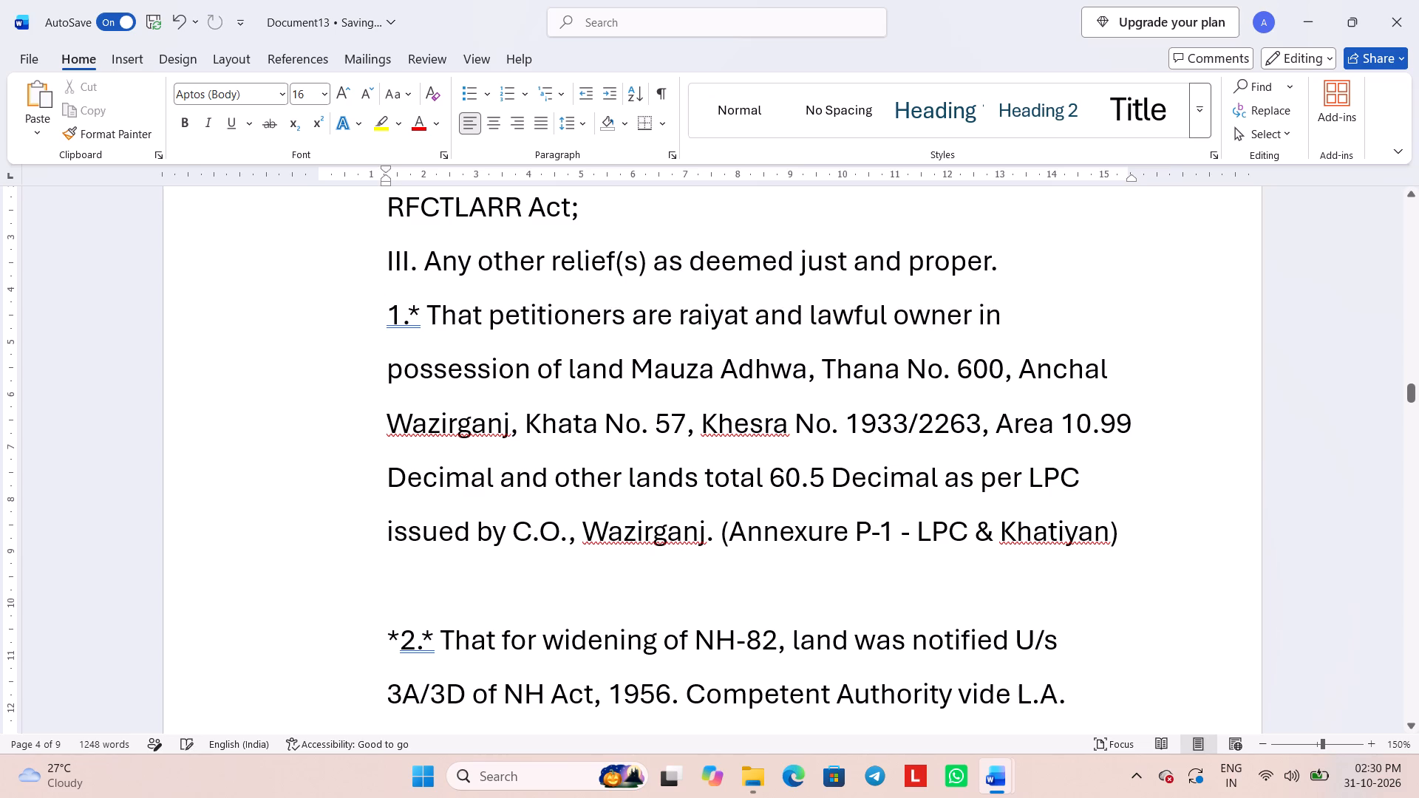
key(2)
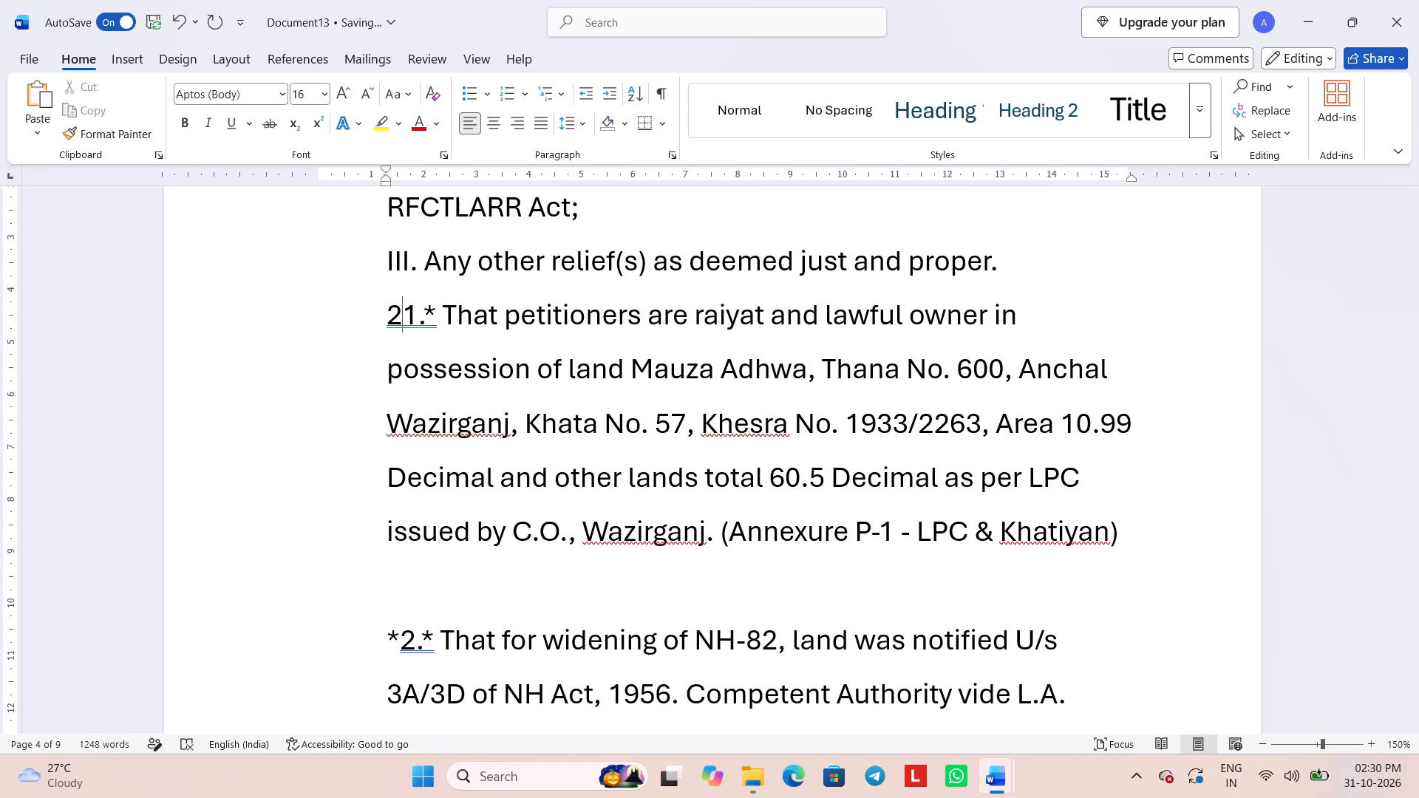
key(Delete)
key(Delete)
key(Delete)
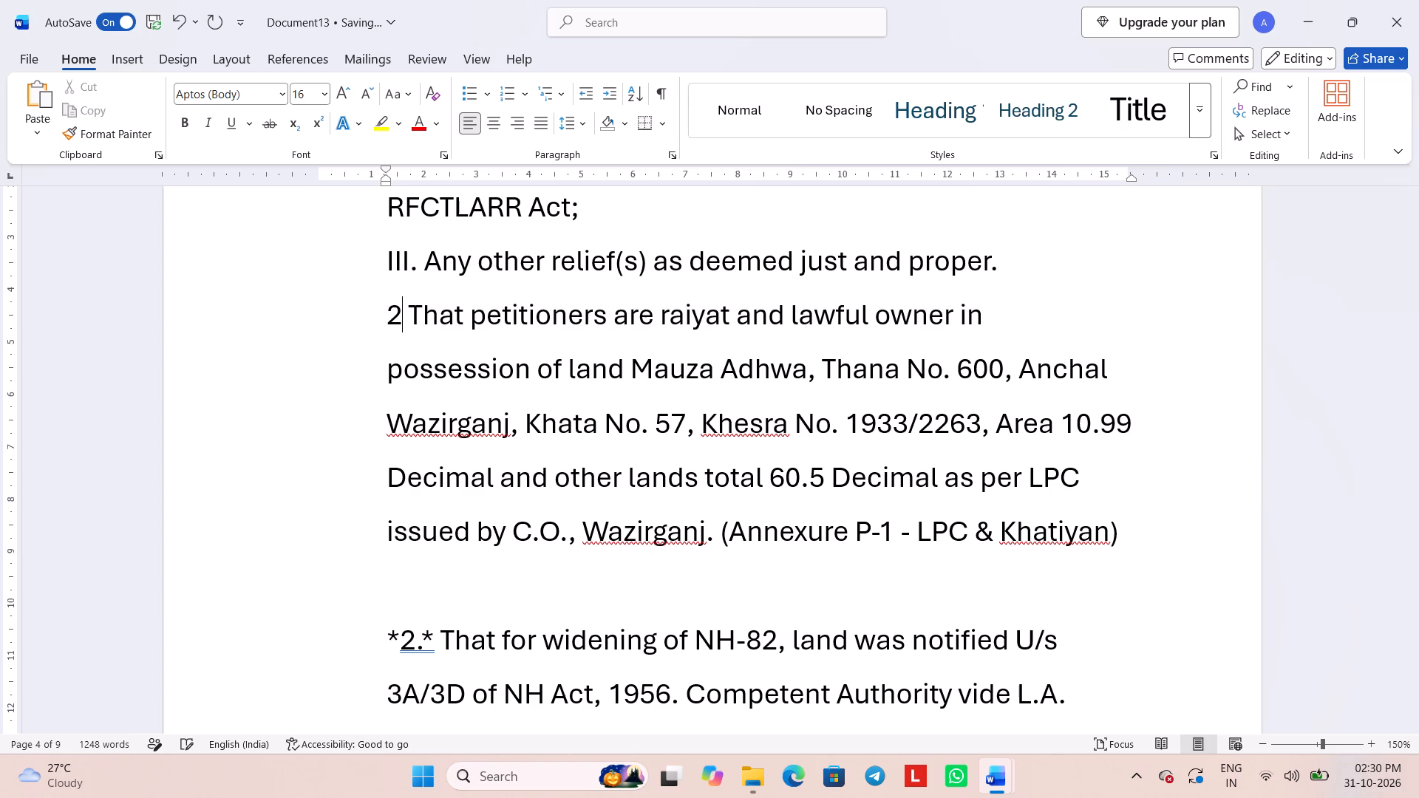
key(period)
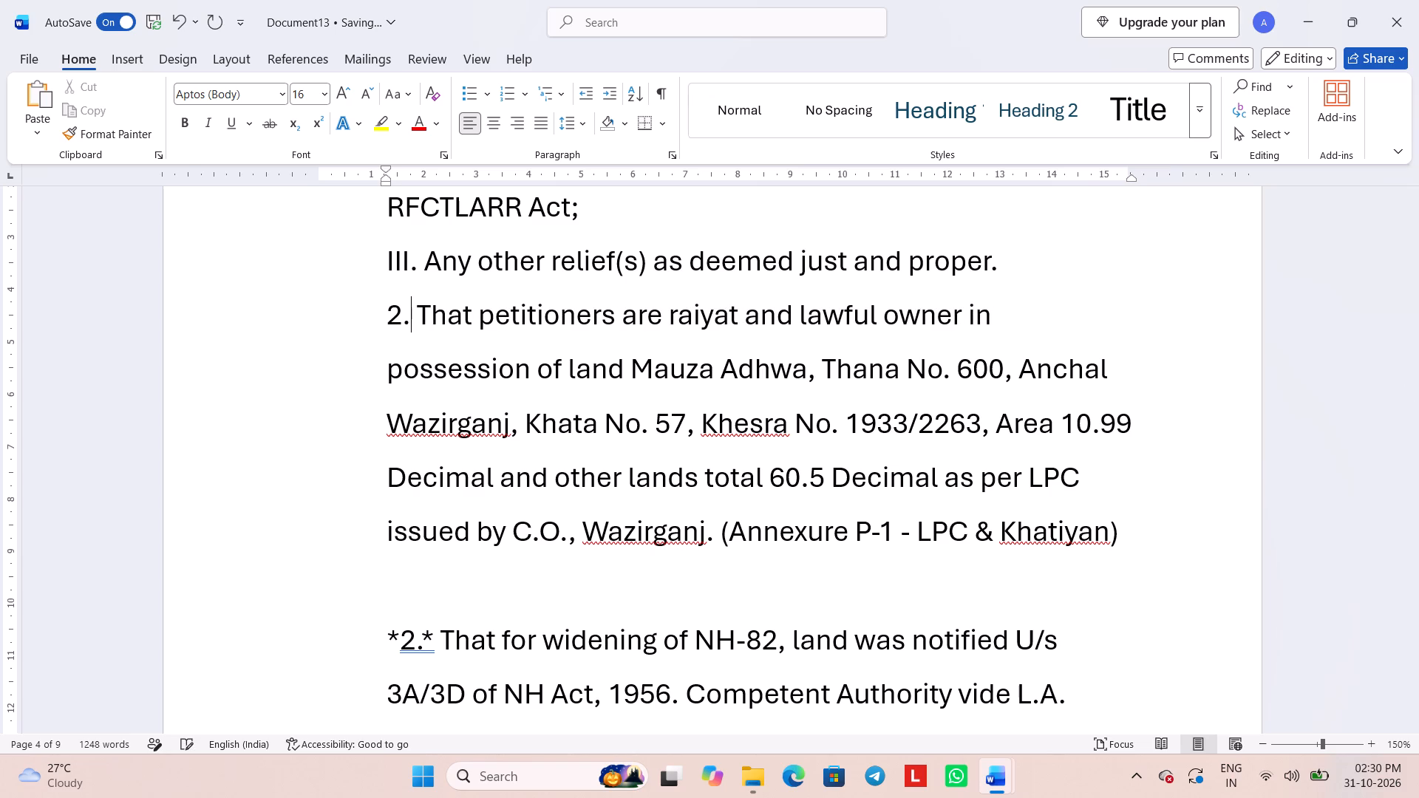
key(space)
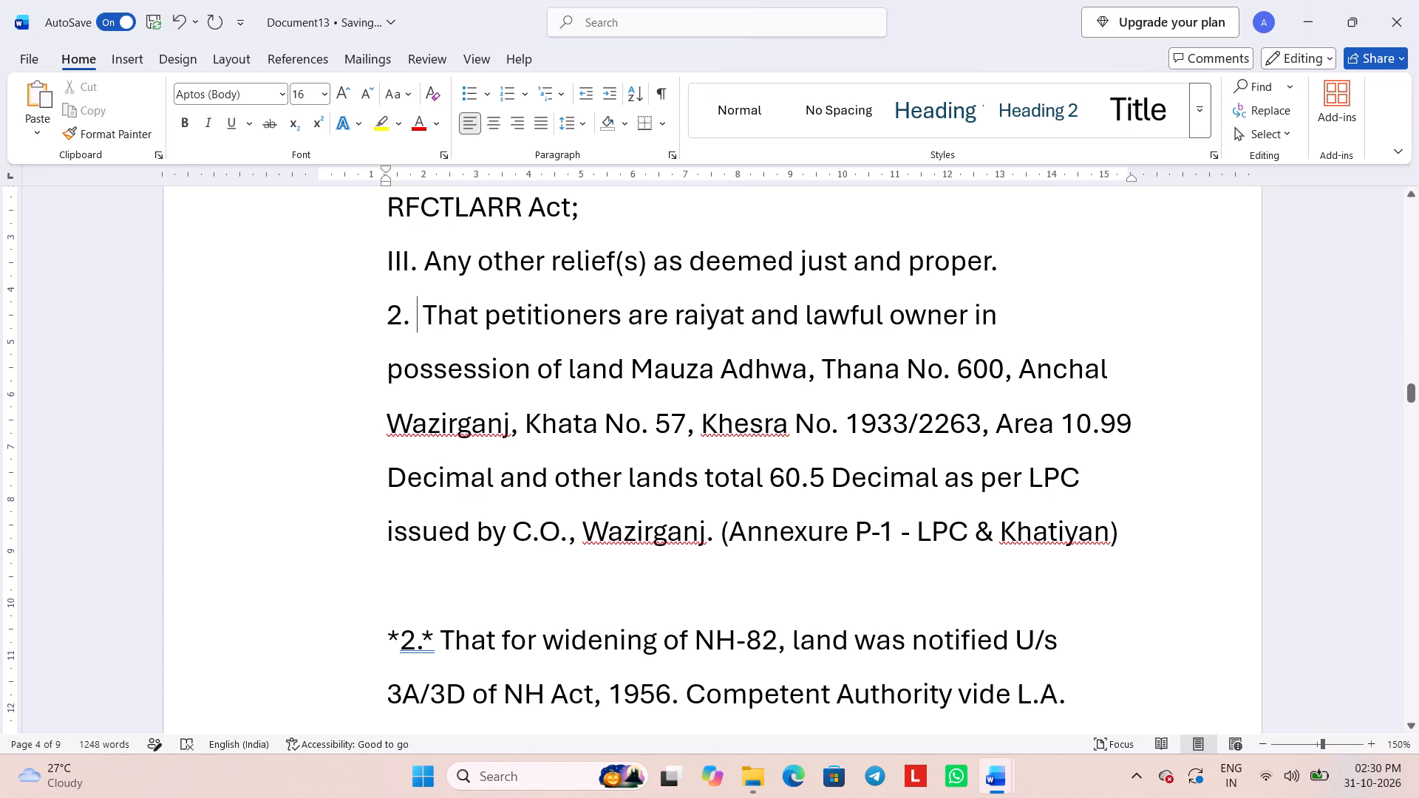
Insert "the" between "That" and "petitioners" in paragraph 2, with single spaces around it.
click(481, 318)
key(space)
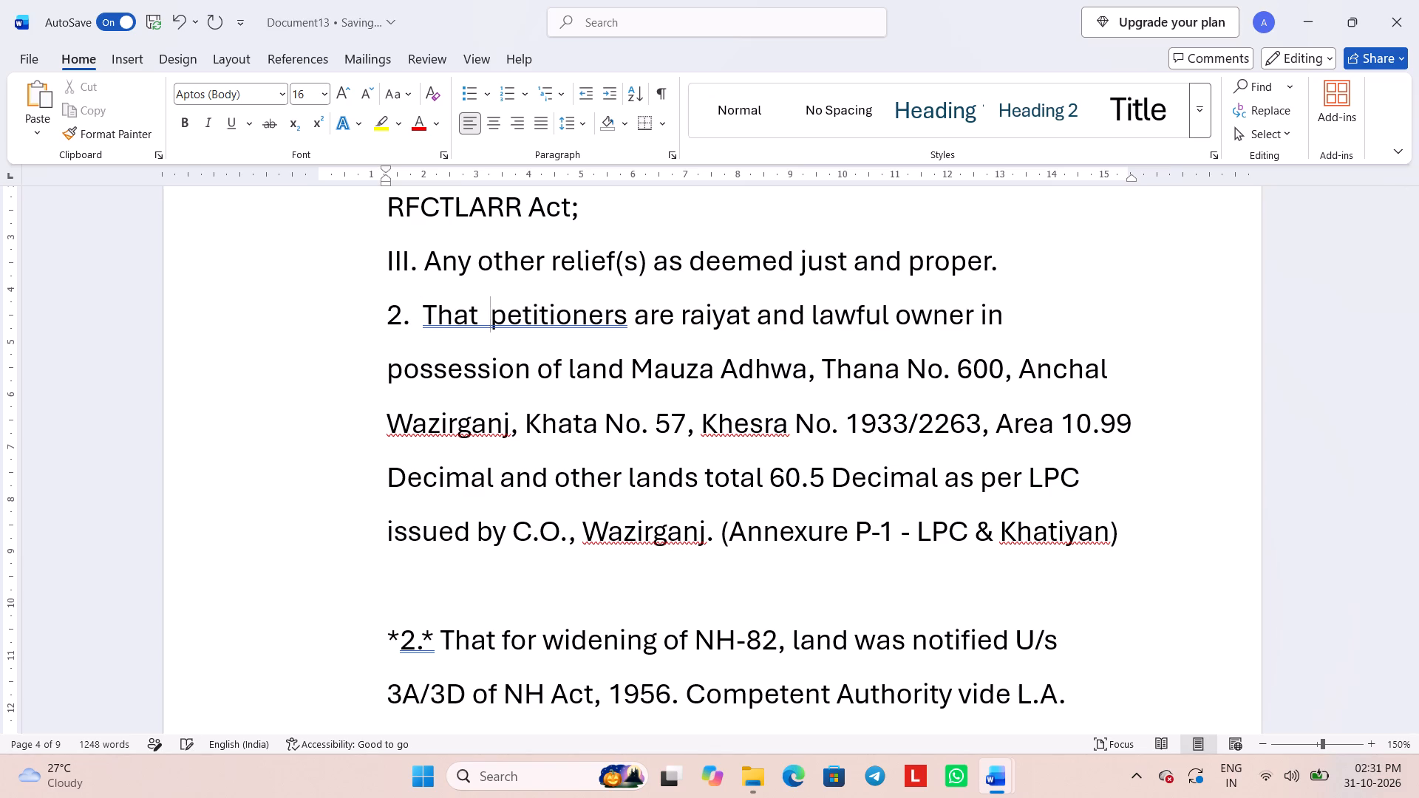
text(the)
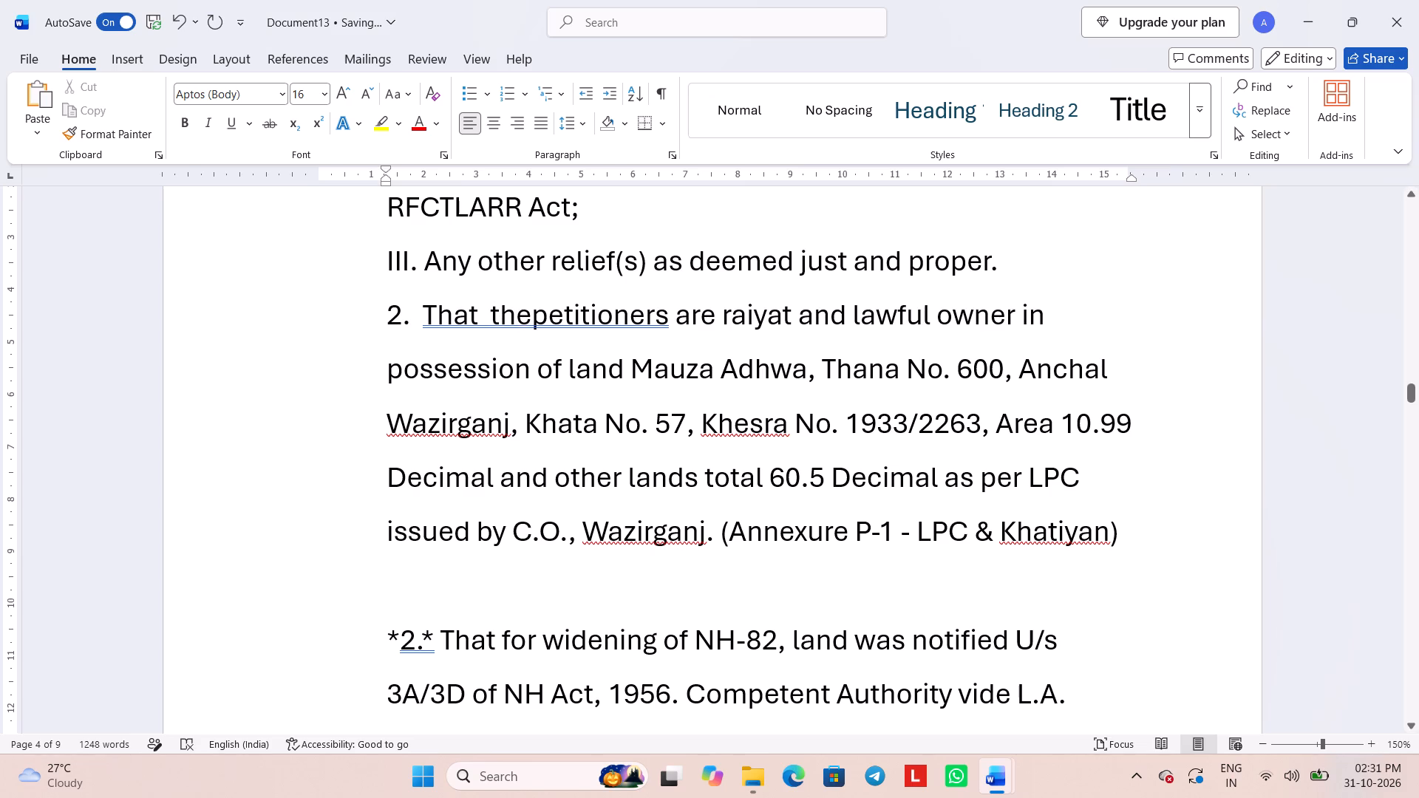
click(479, 324)
key(Delete)
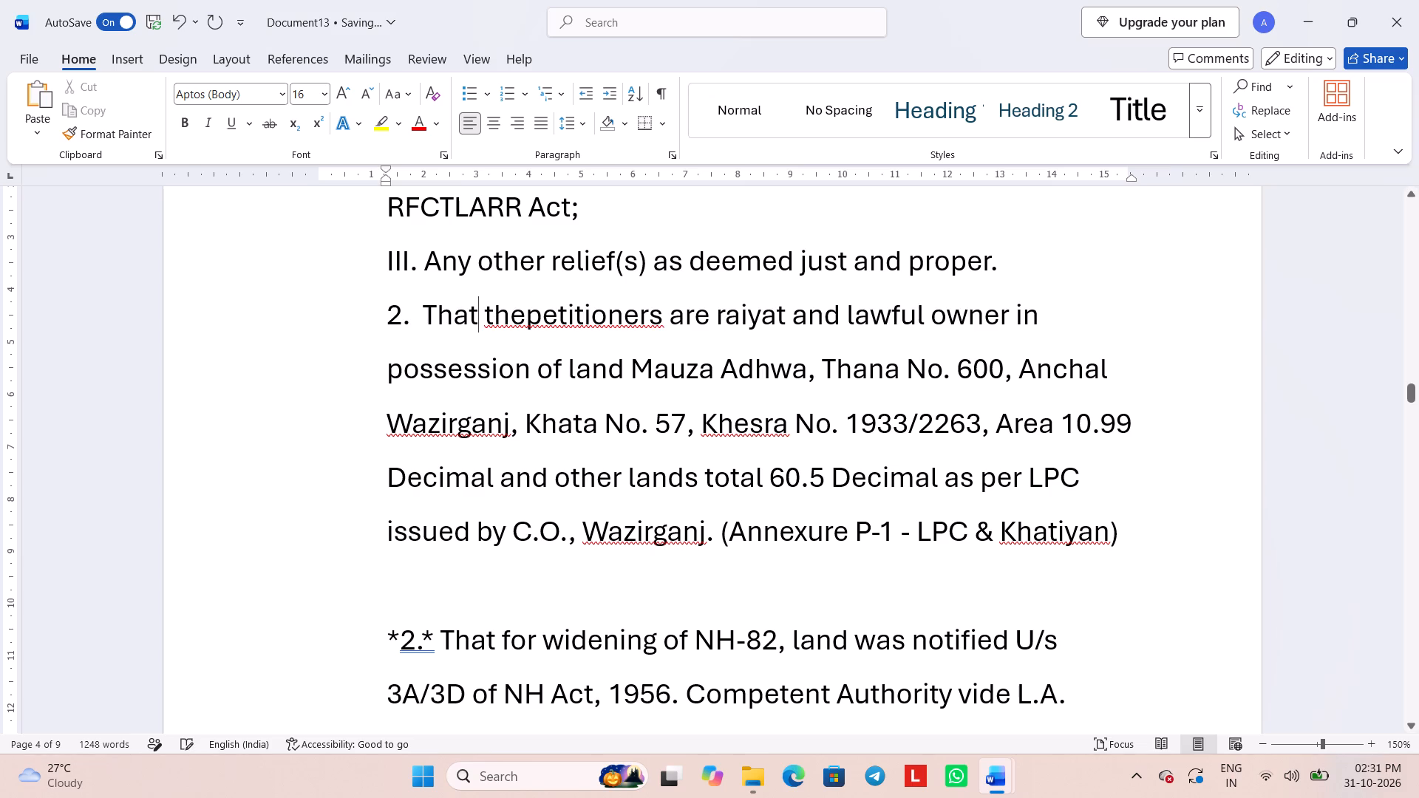
click(525, 324)
key(space)
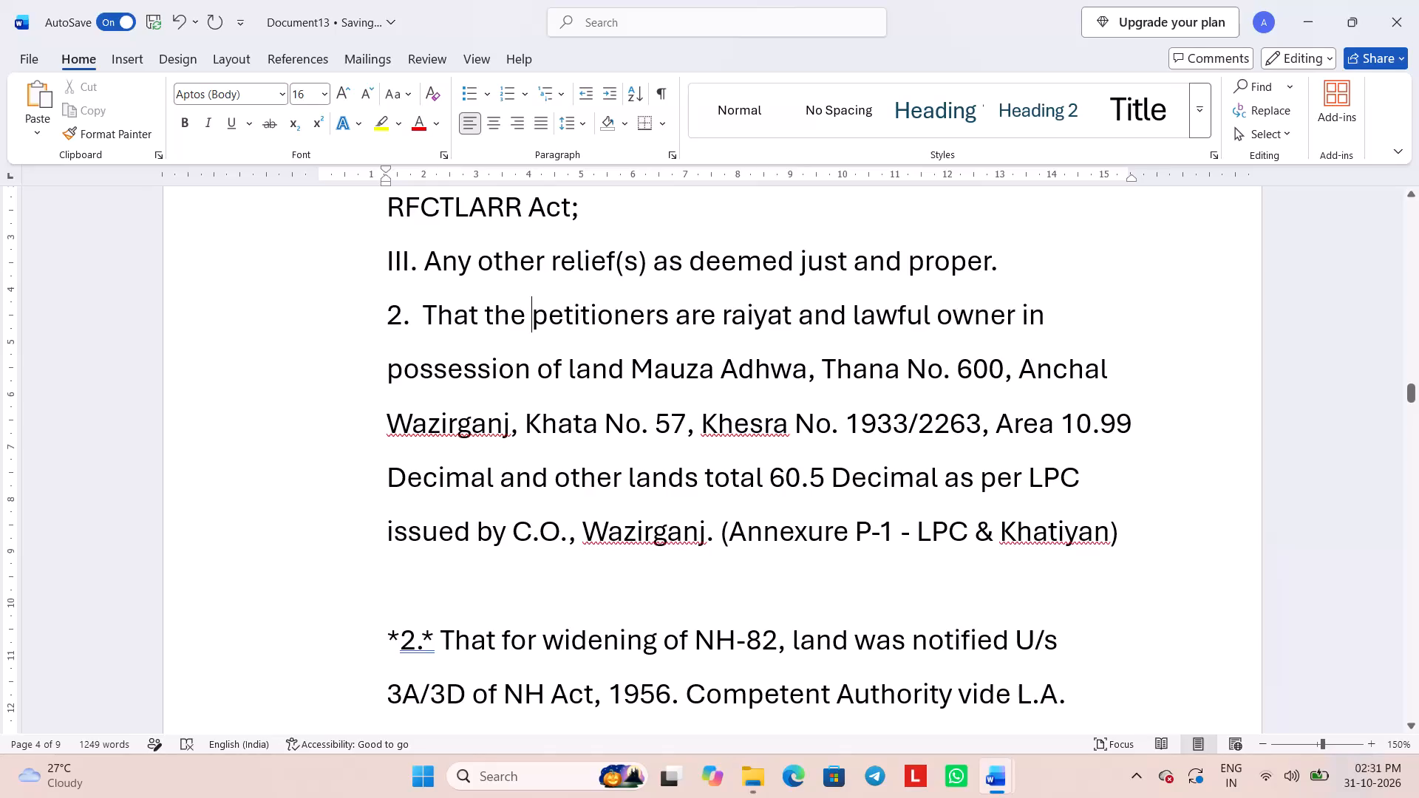
Insert "petitioners are" after "That the" in paragraph 2, ahead of the existing "petitioners are raiyat" wording.
key(p)
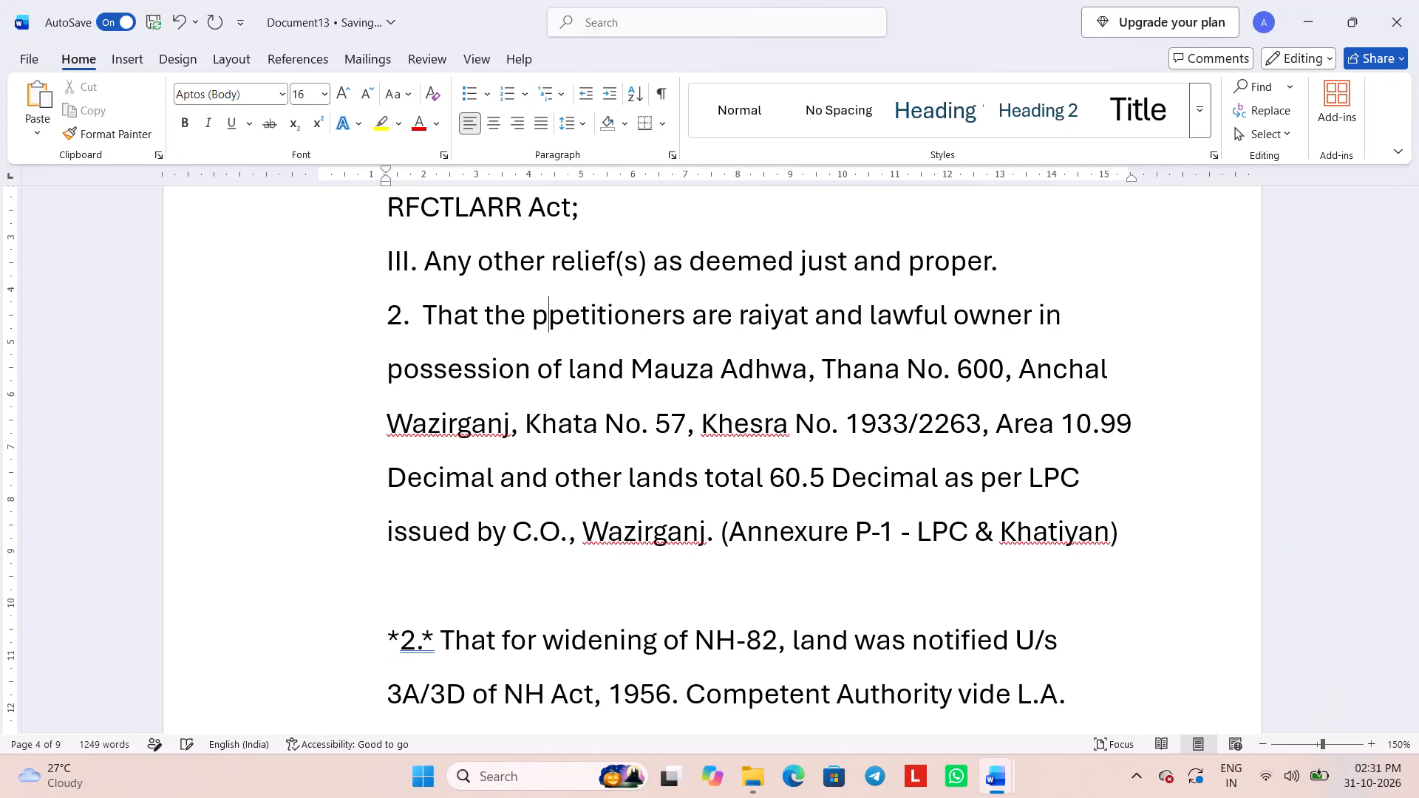
text(etition)
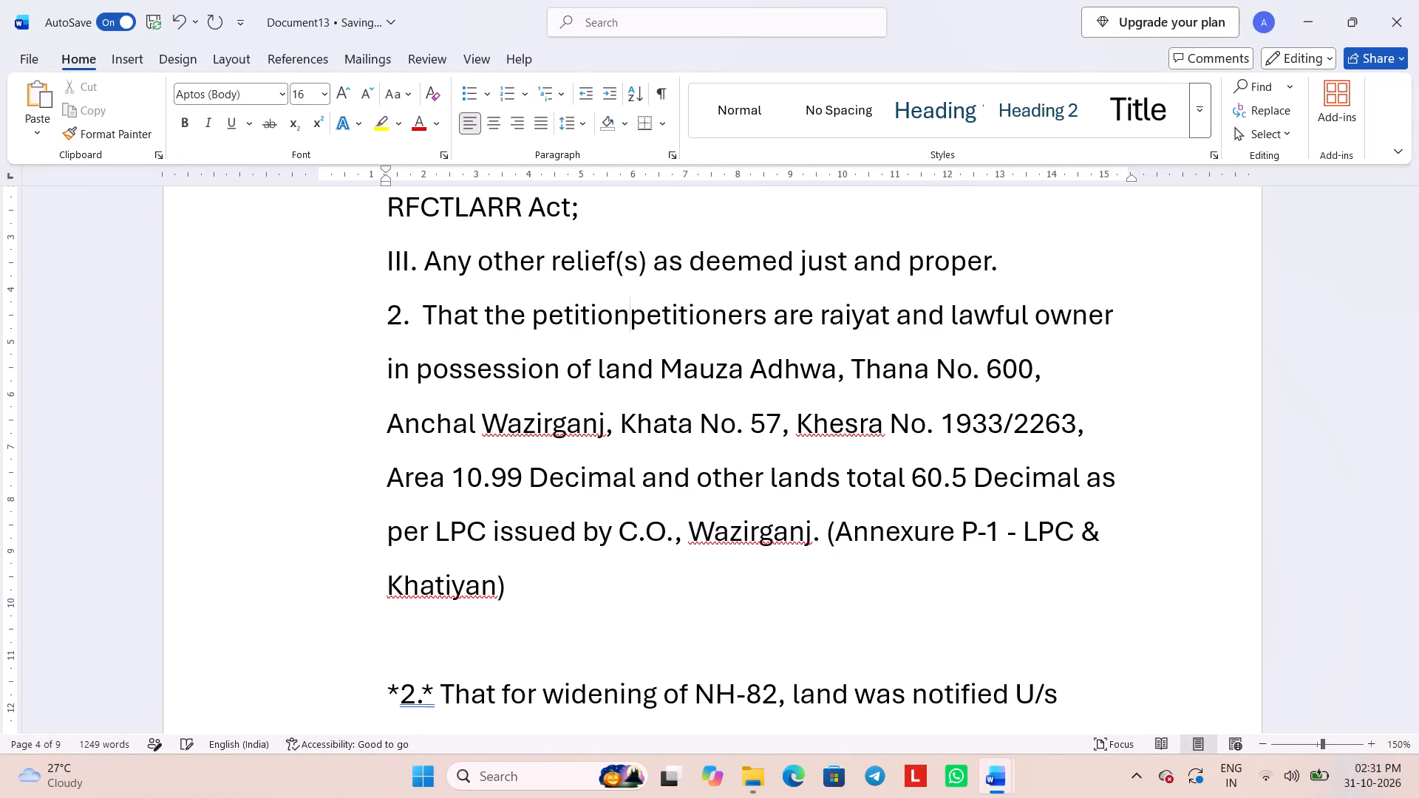
text(er)
text(s)
key(space)
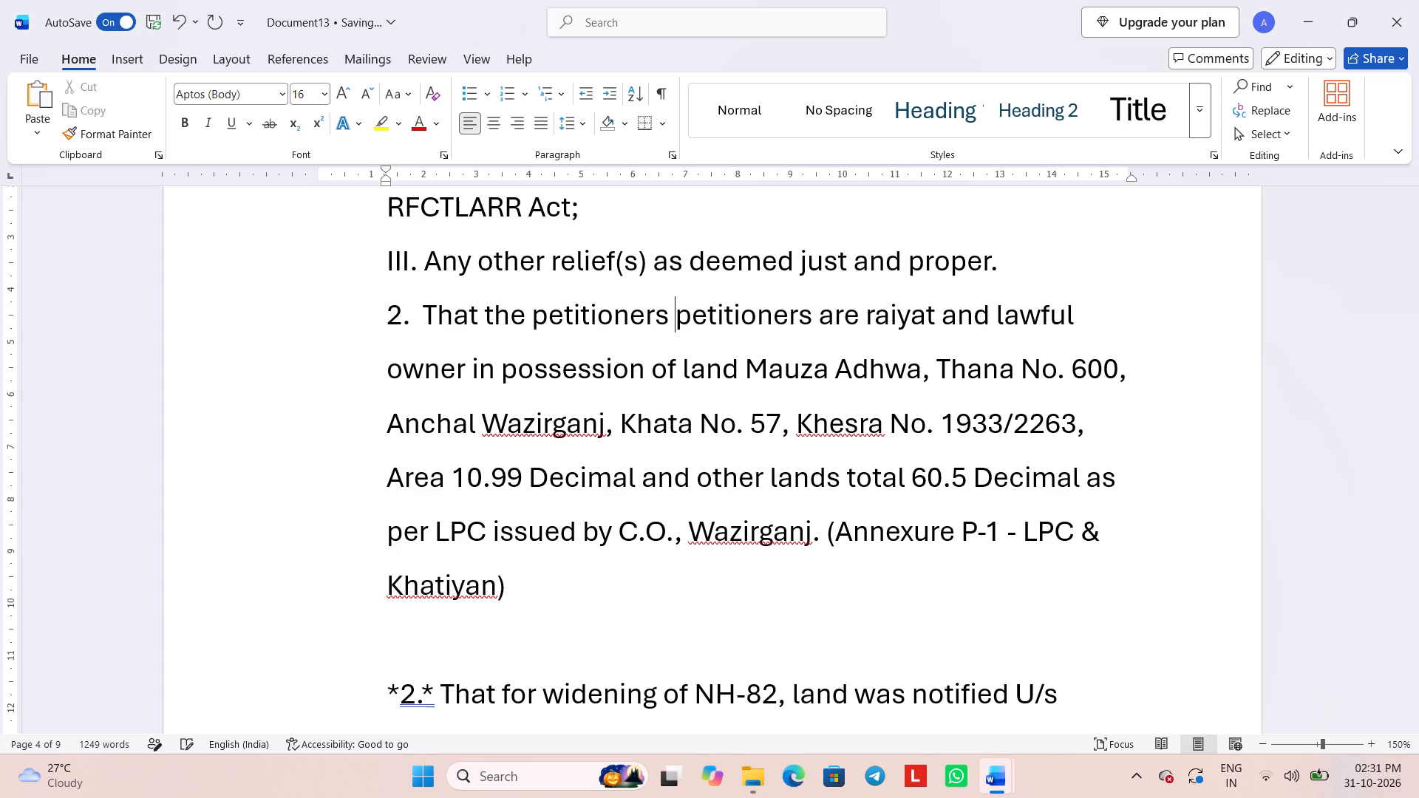
key(a)
text(re)
key(space)
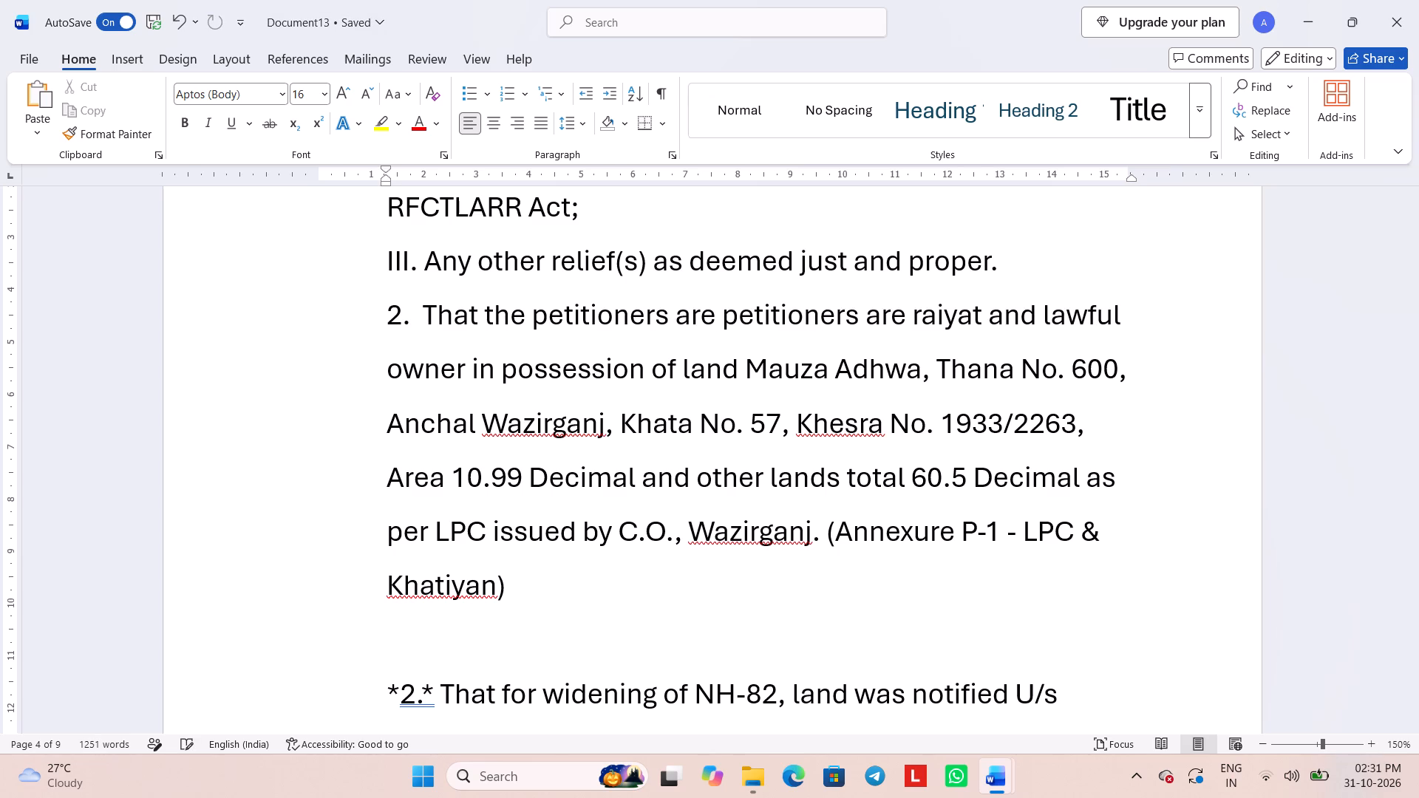
key(space)
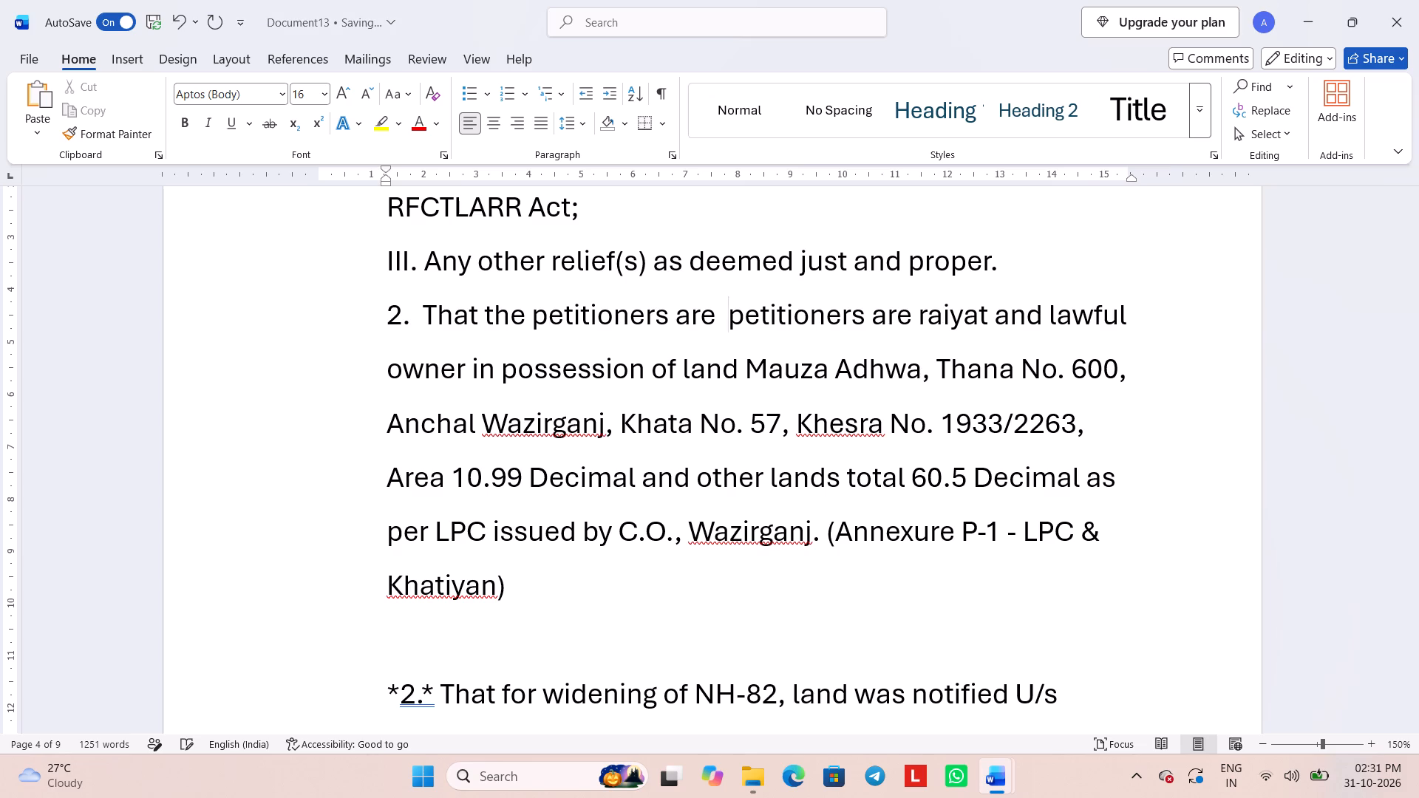
Continue the inserted text in paragraph 2 with "citizen of India" after "That the petitioners are".
text(ci)
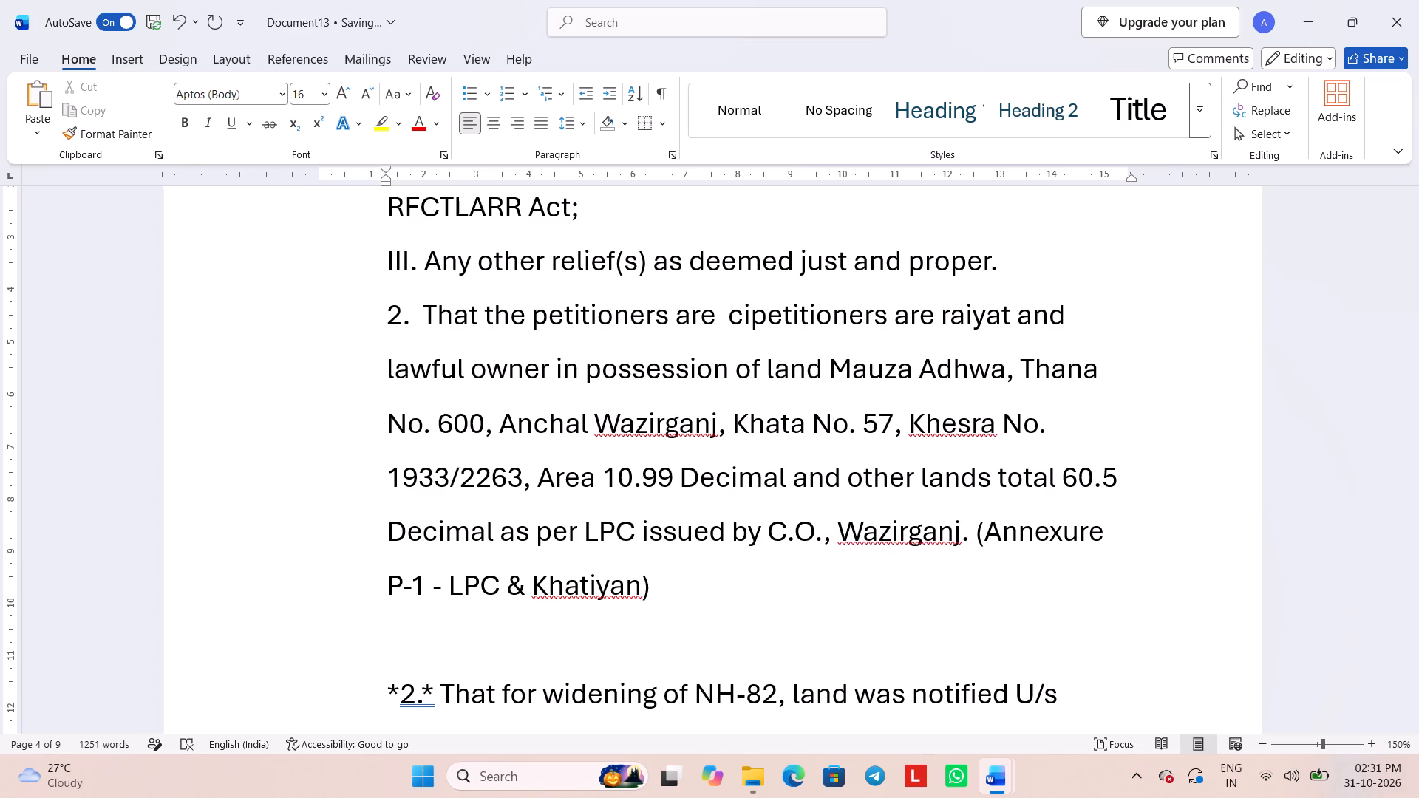
text(ti)
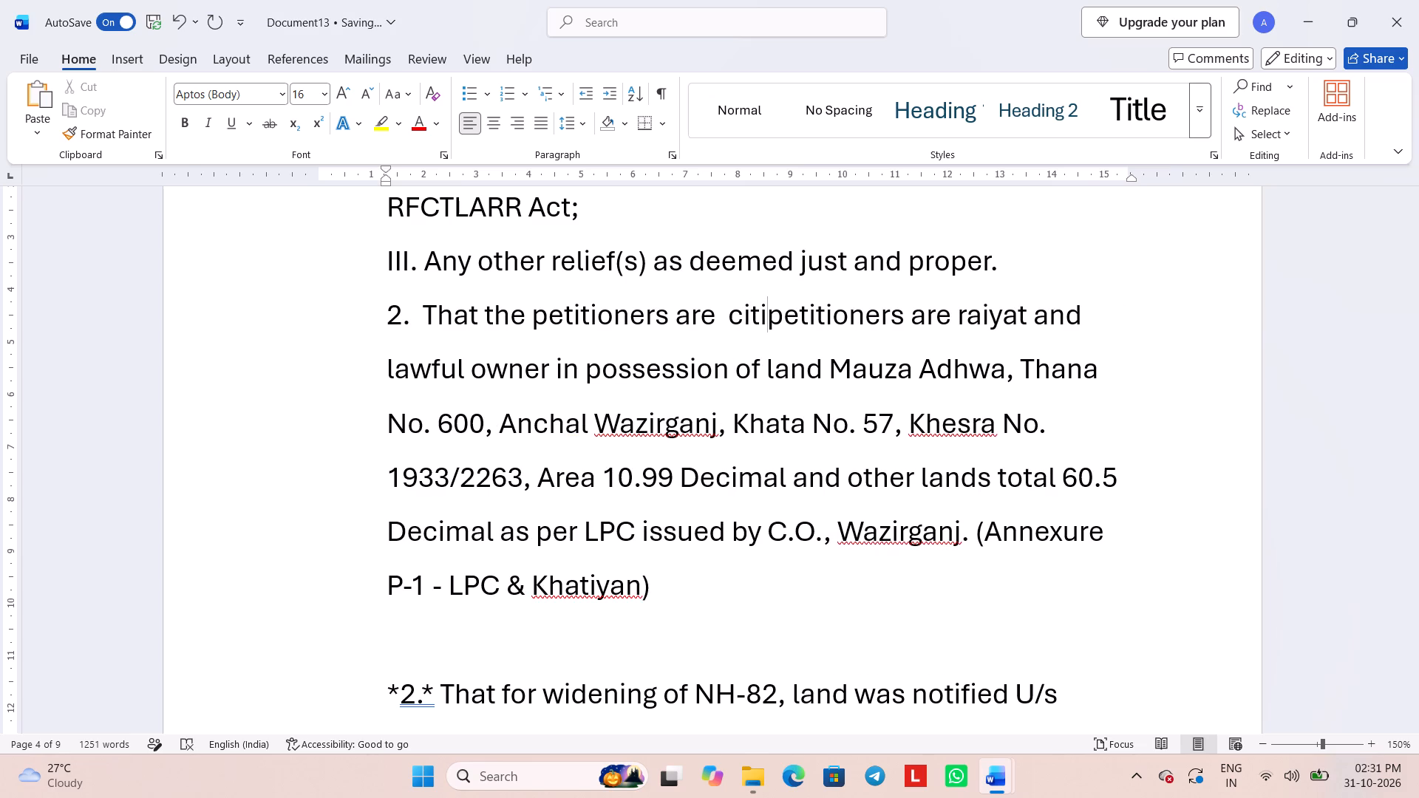
text(ze)
text(n o)
text(f)
key(space)
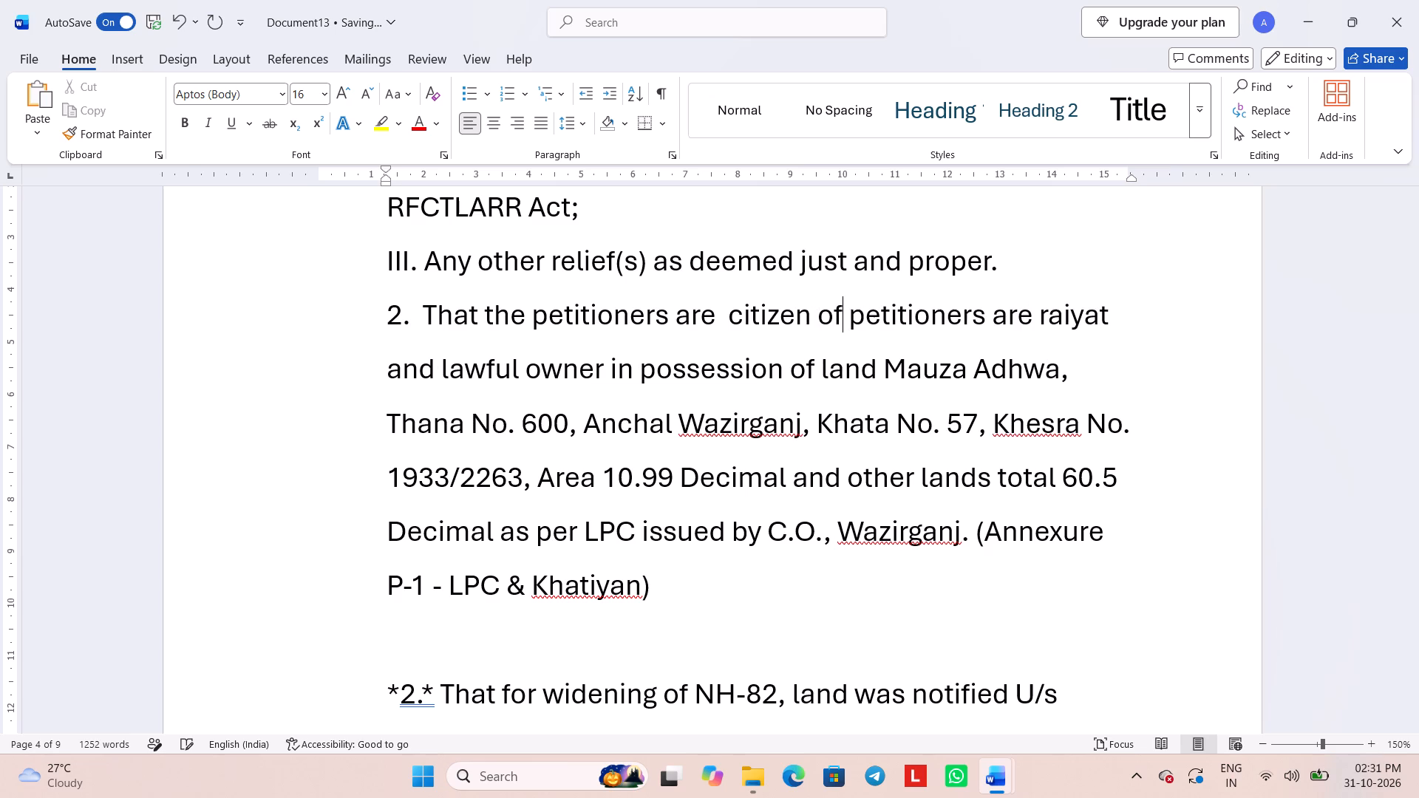
key(shift+i)
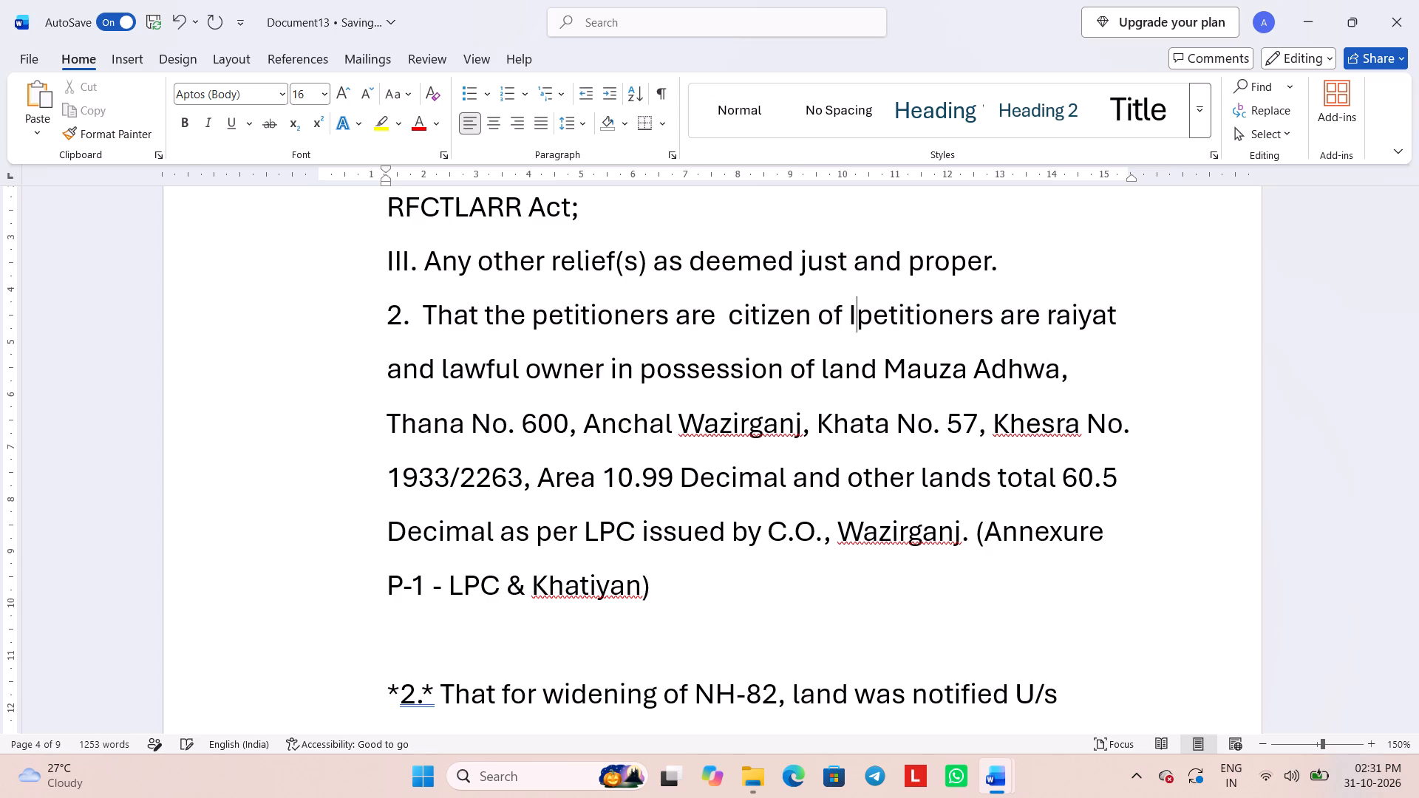
key(n)
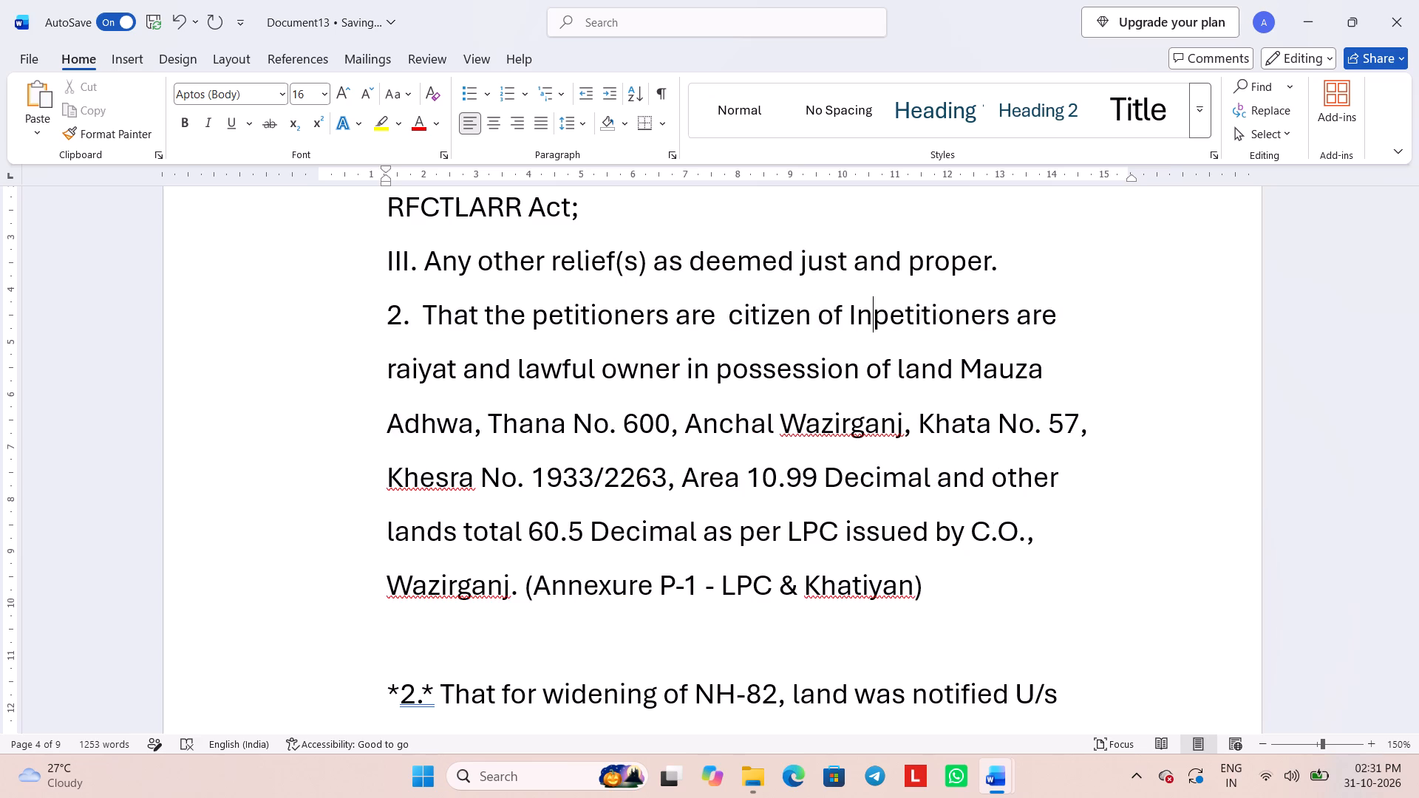
key(d)
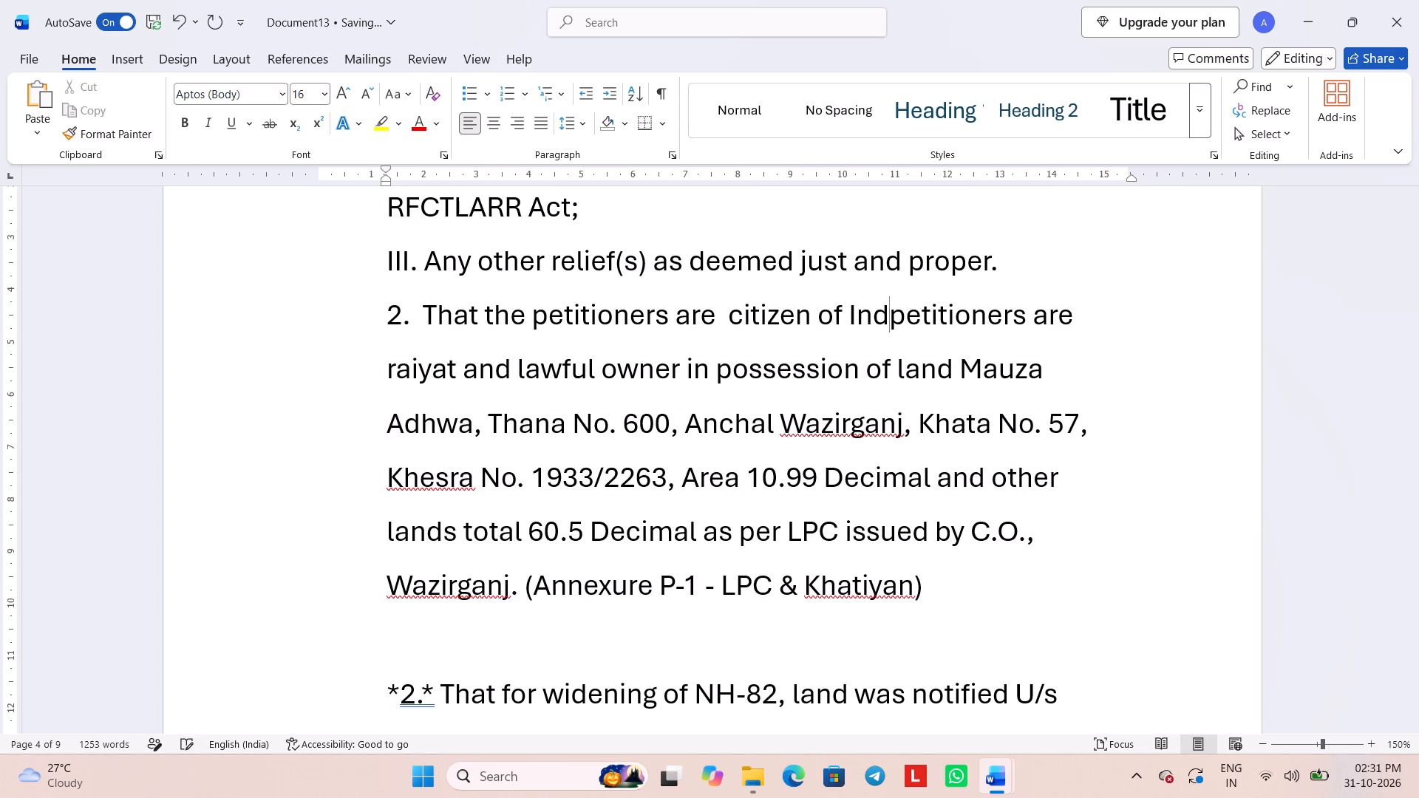
key(i)
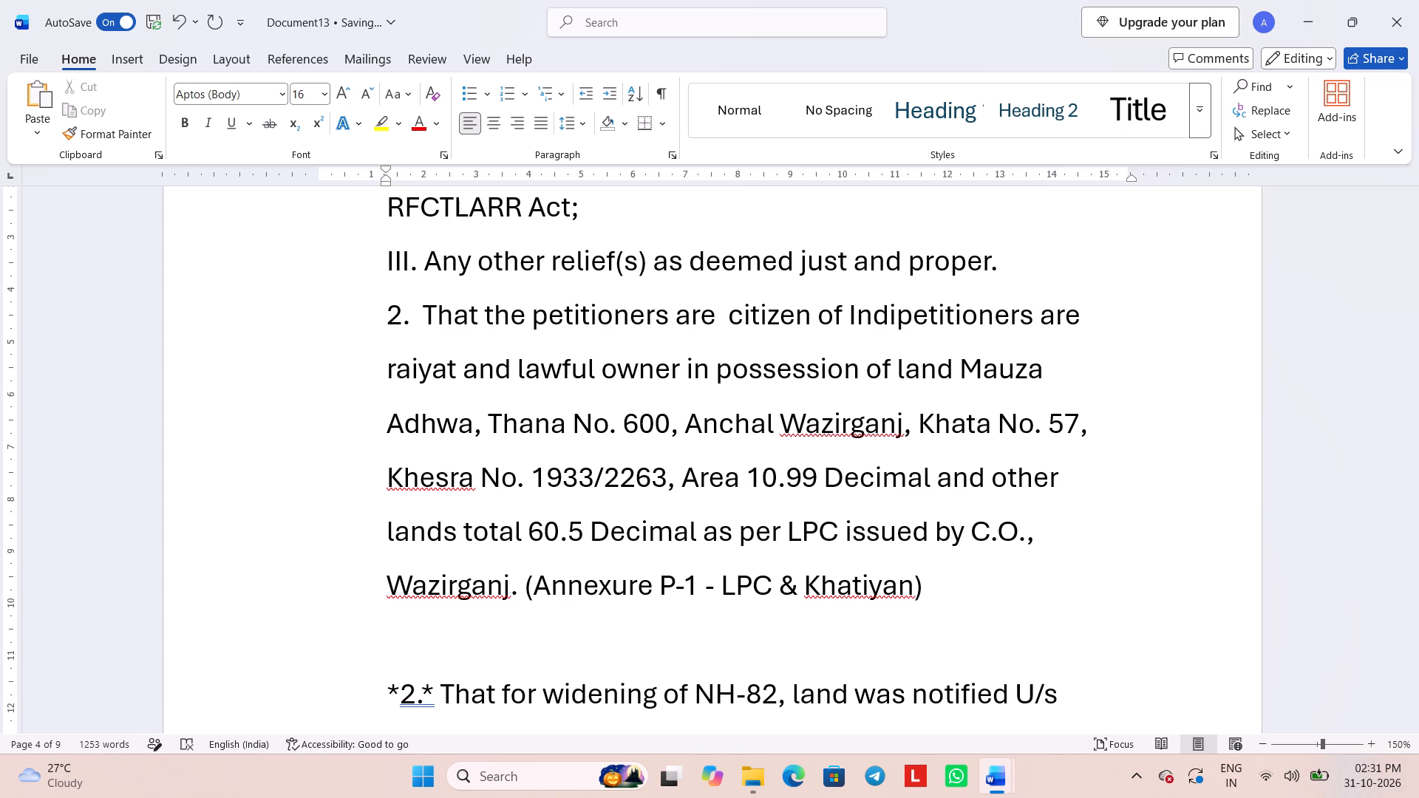
text(a)
key(space)
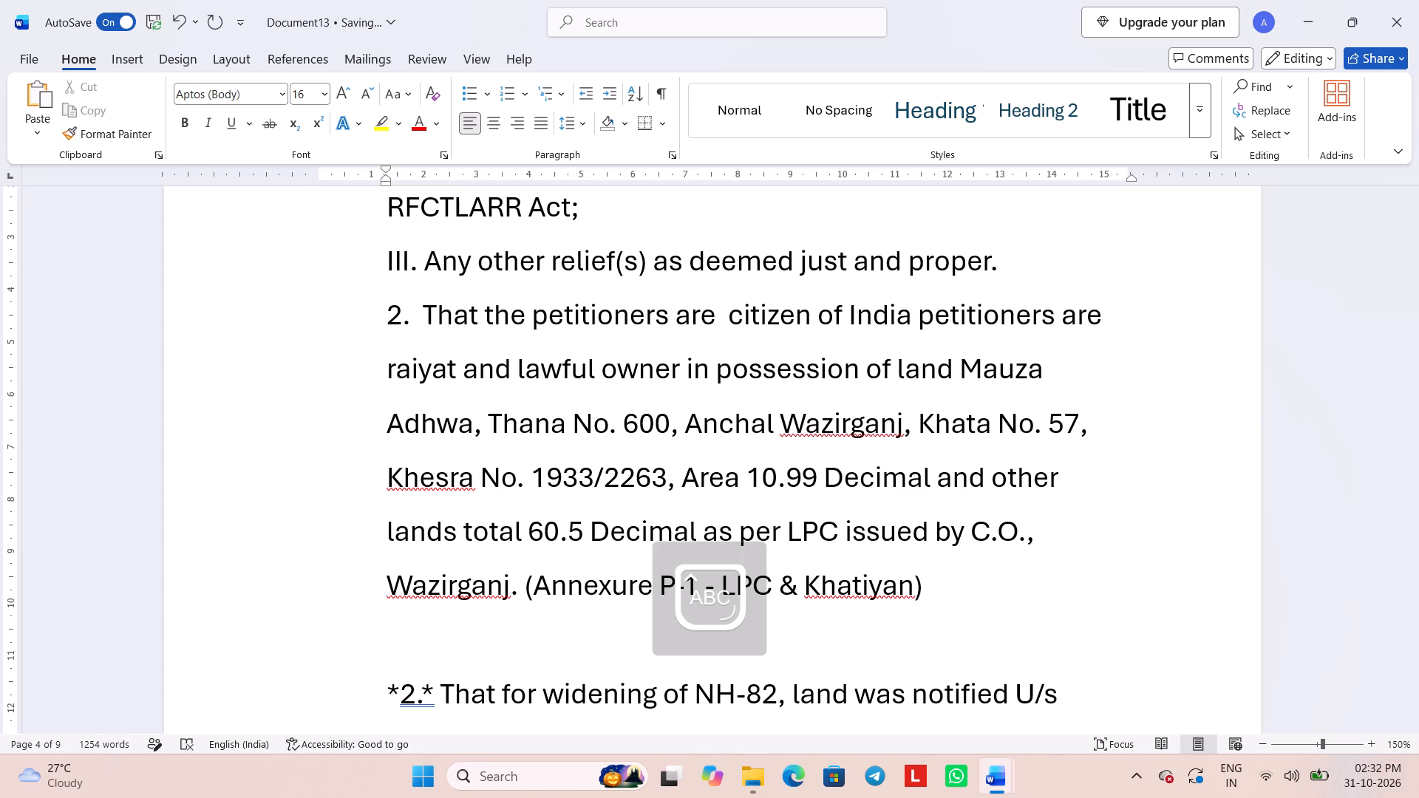
Continue paragraph 2 after "citizen of India" with ", reside within", ahead of the existing "petitioners are raiyat" wording.
key(r)
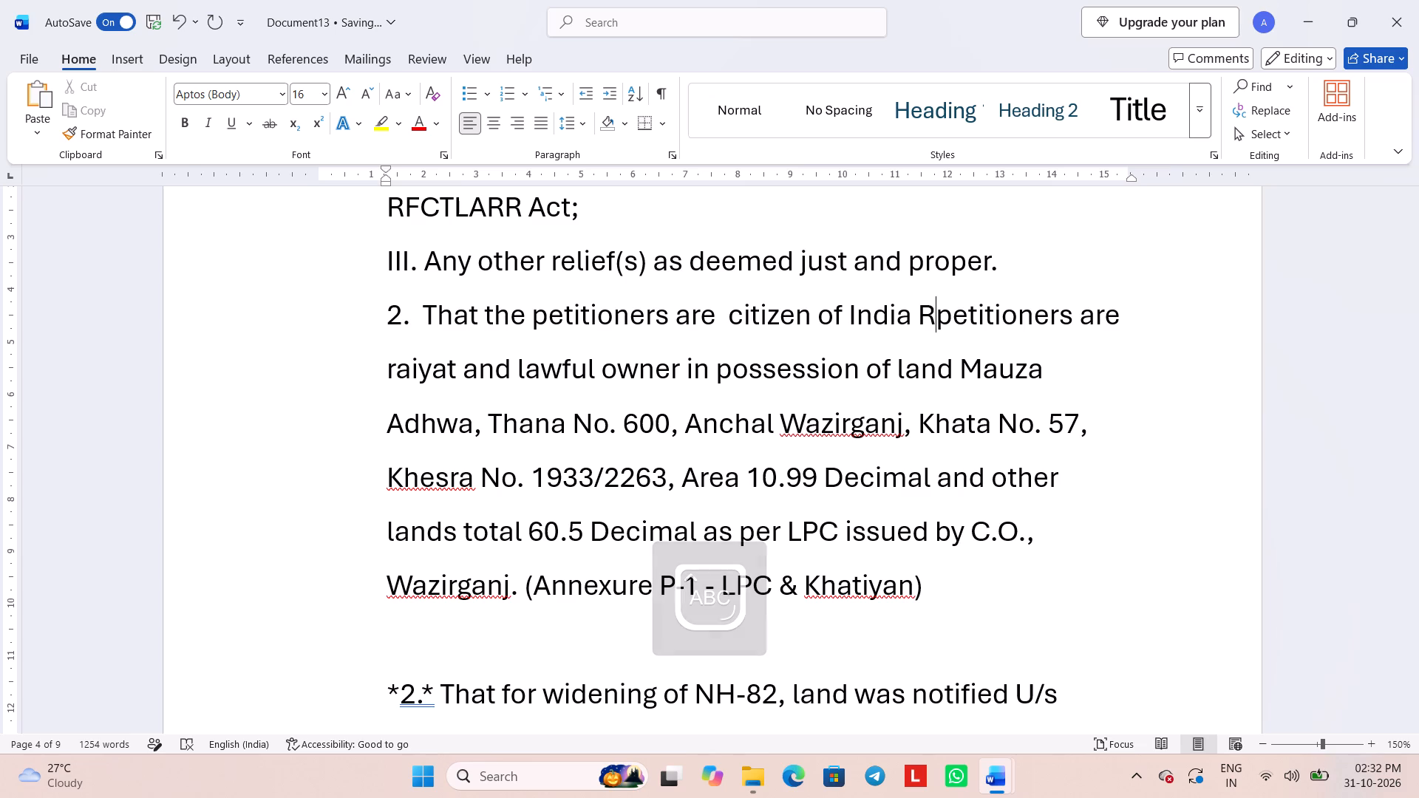
key(BackSpace)
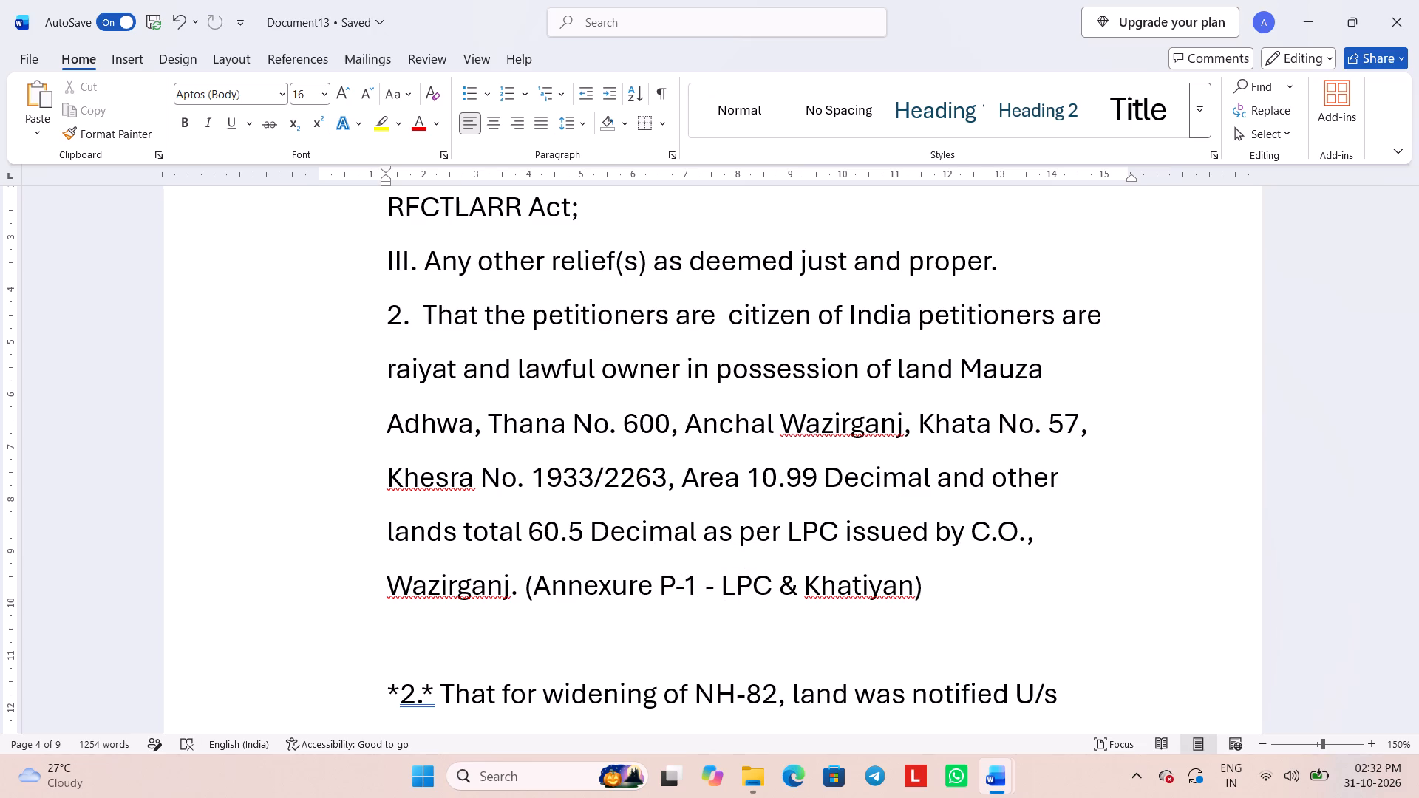
key(comma)
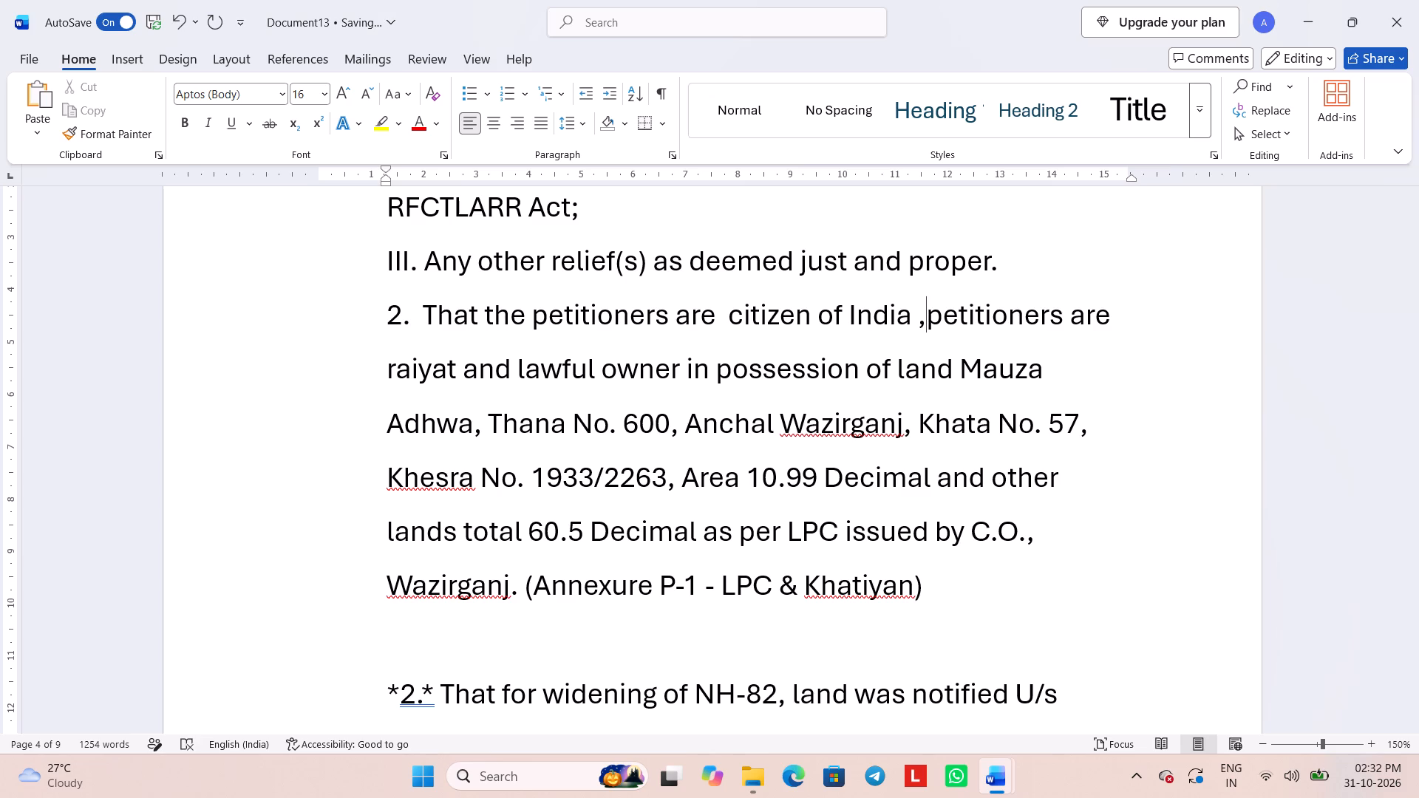
key(space)
text(resi)
key(d)
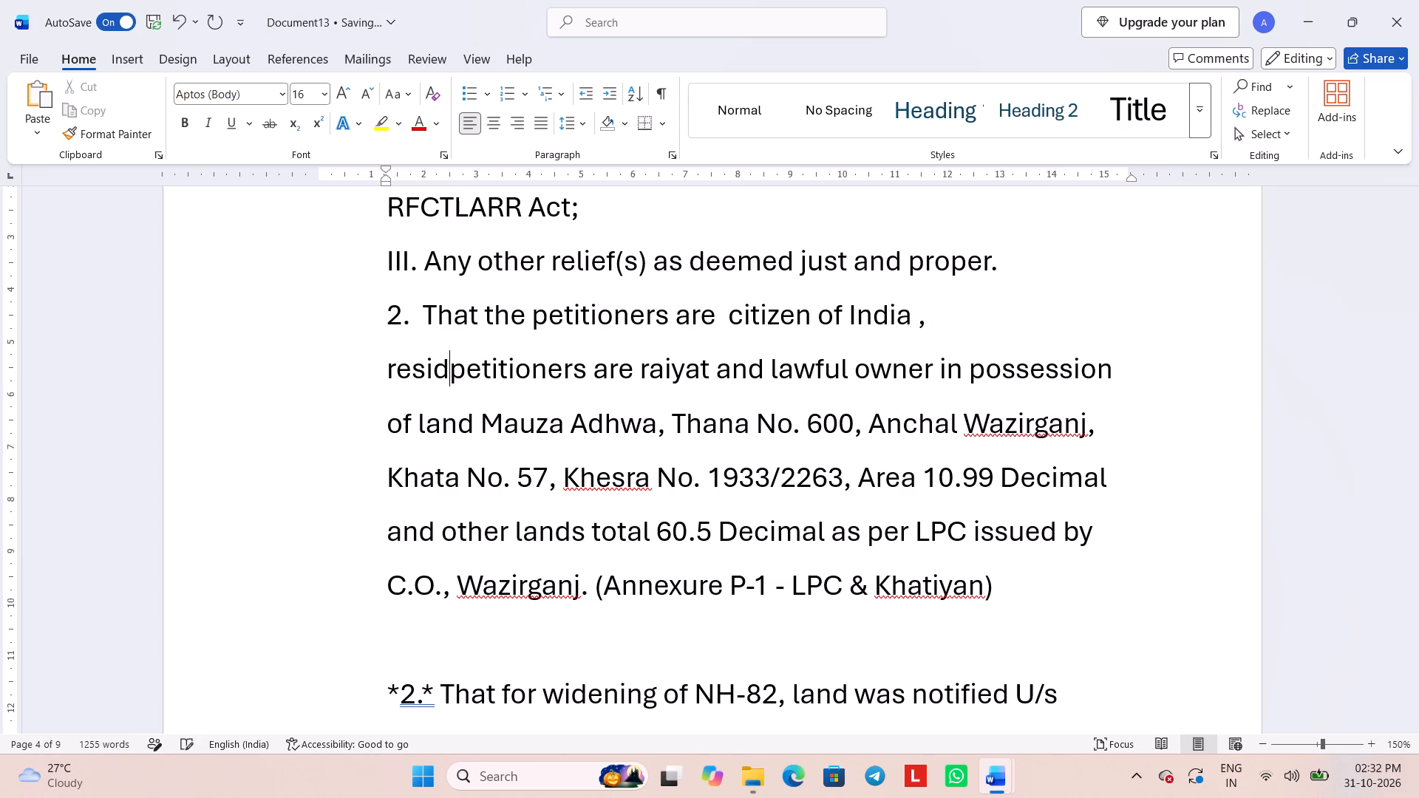
key(e)
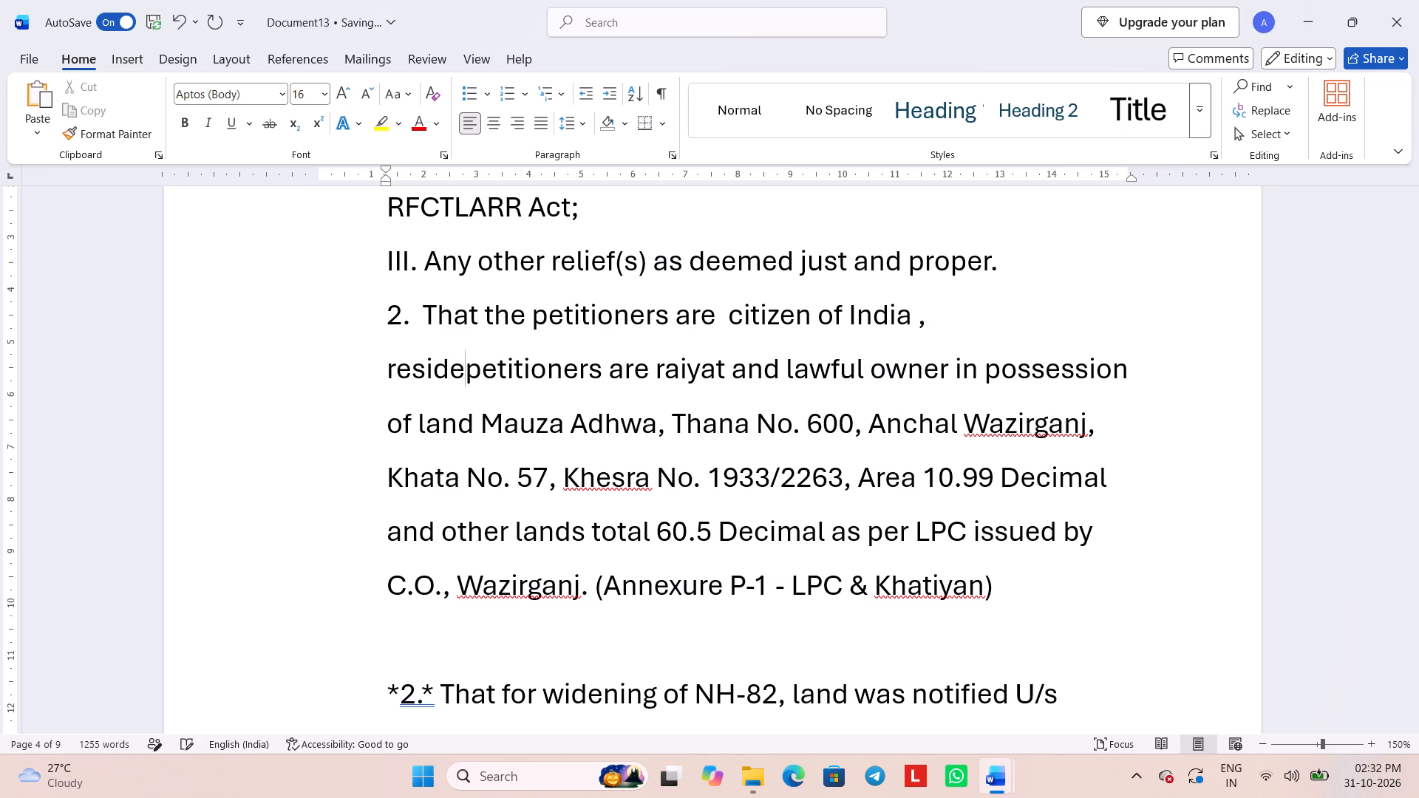
key(space)
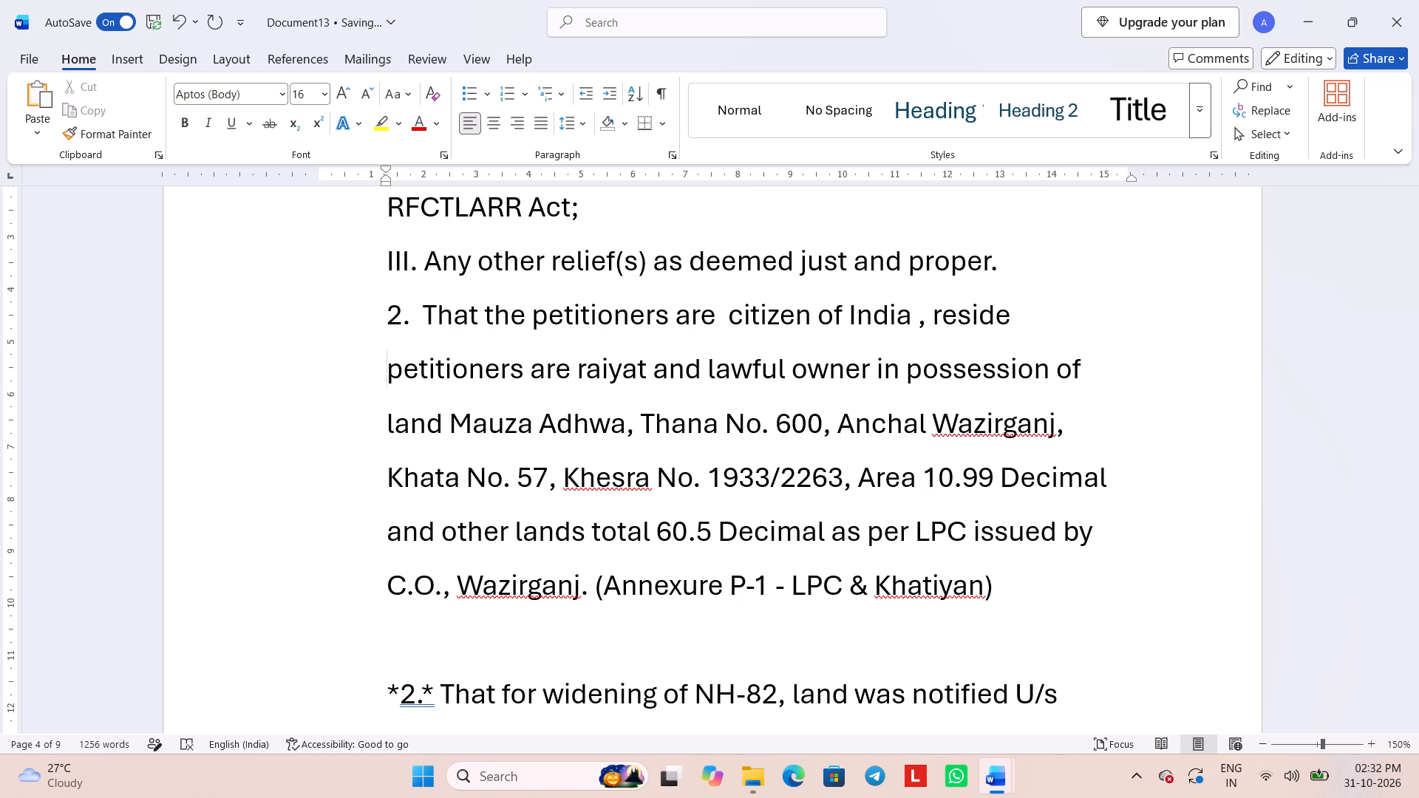
text(wi)
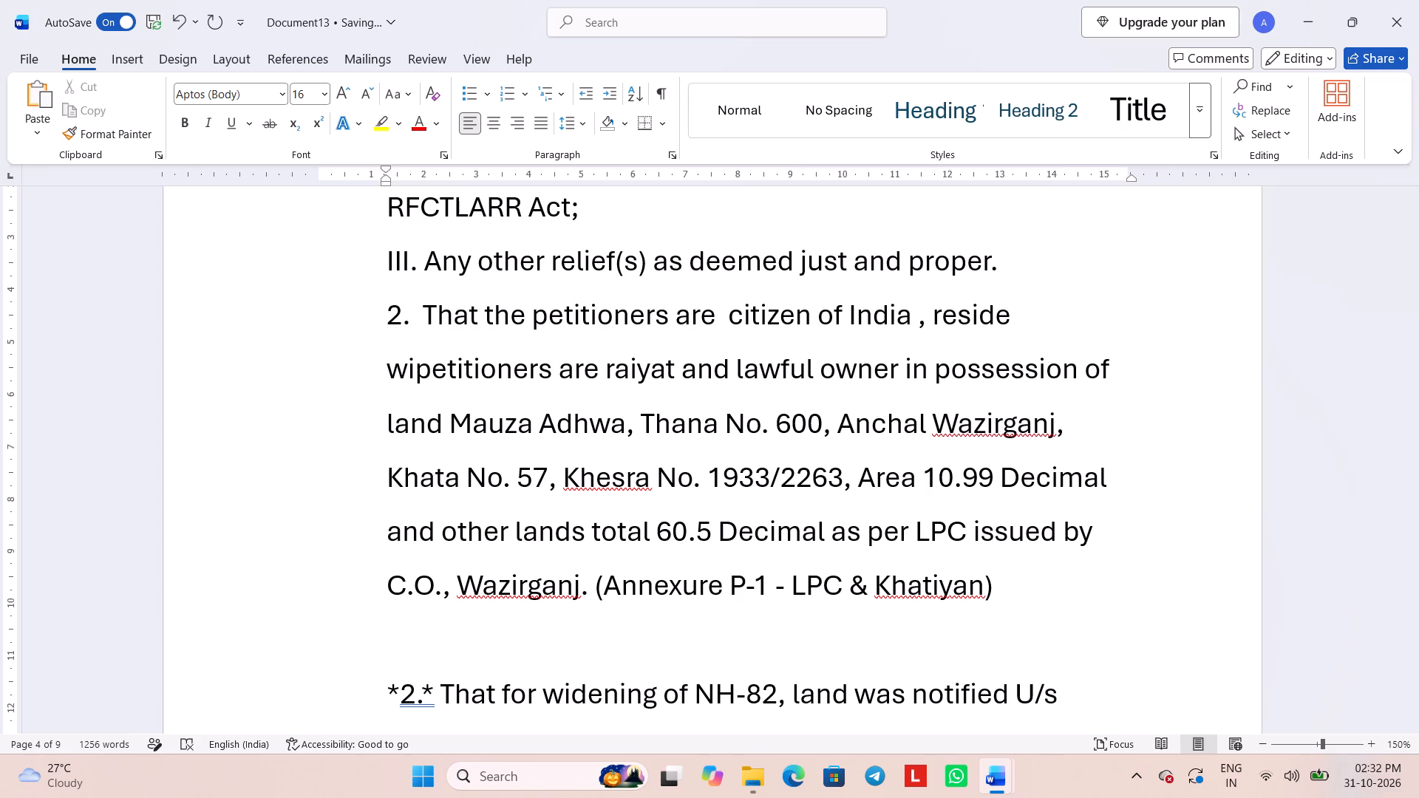
text(th)
text(in)
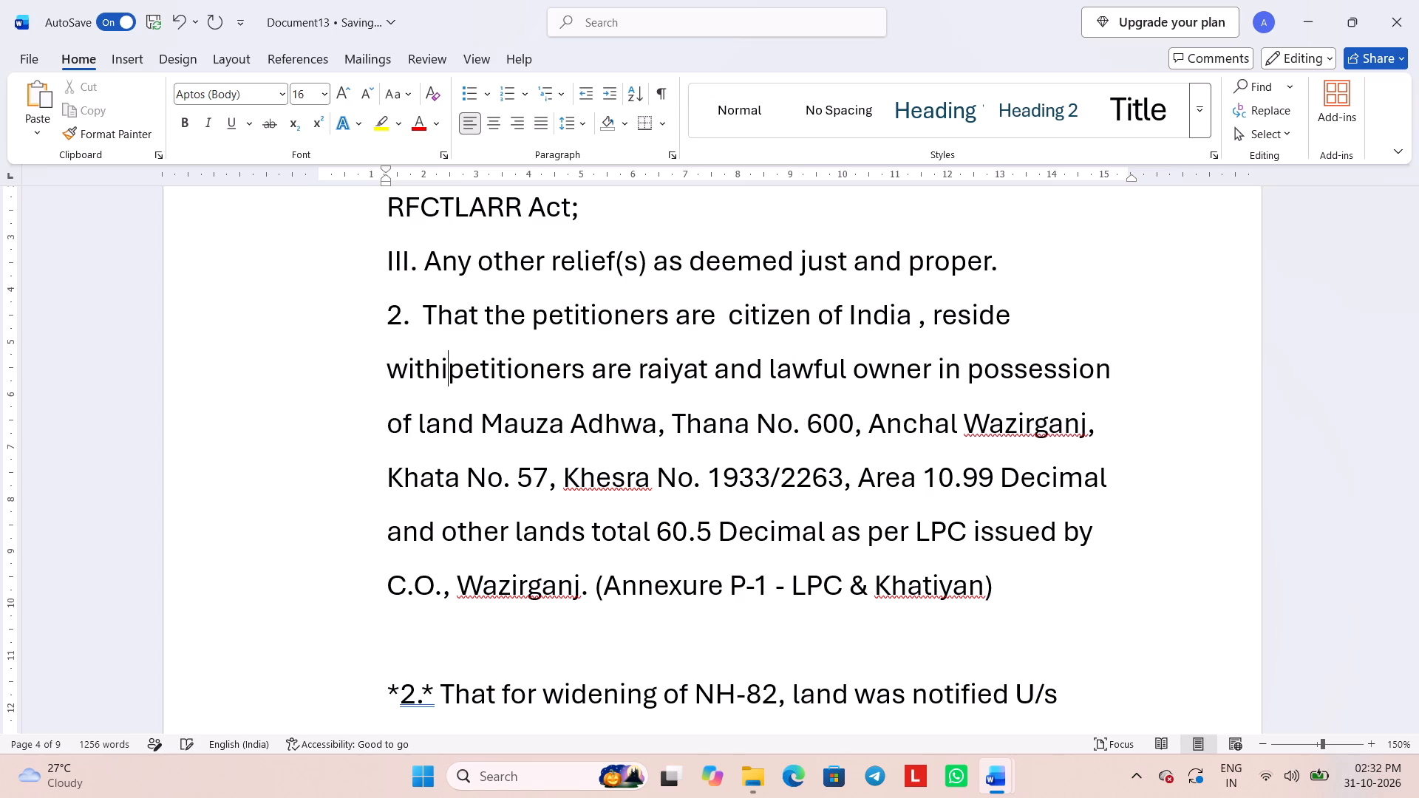
key(space)
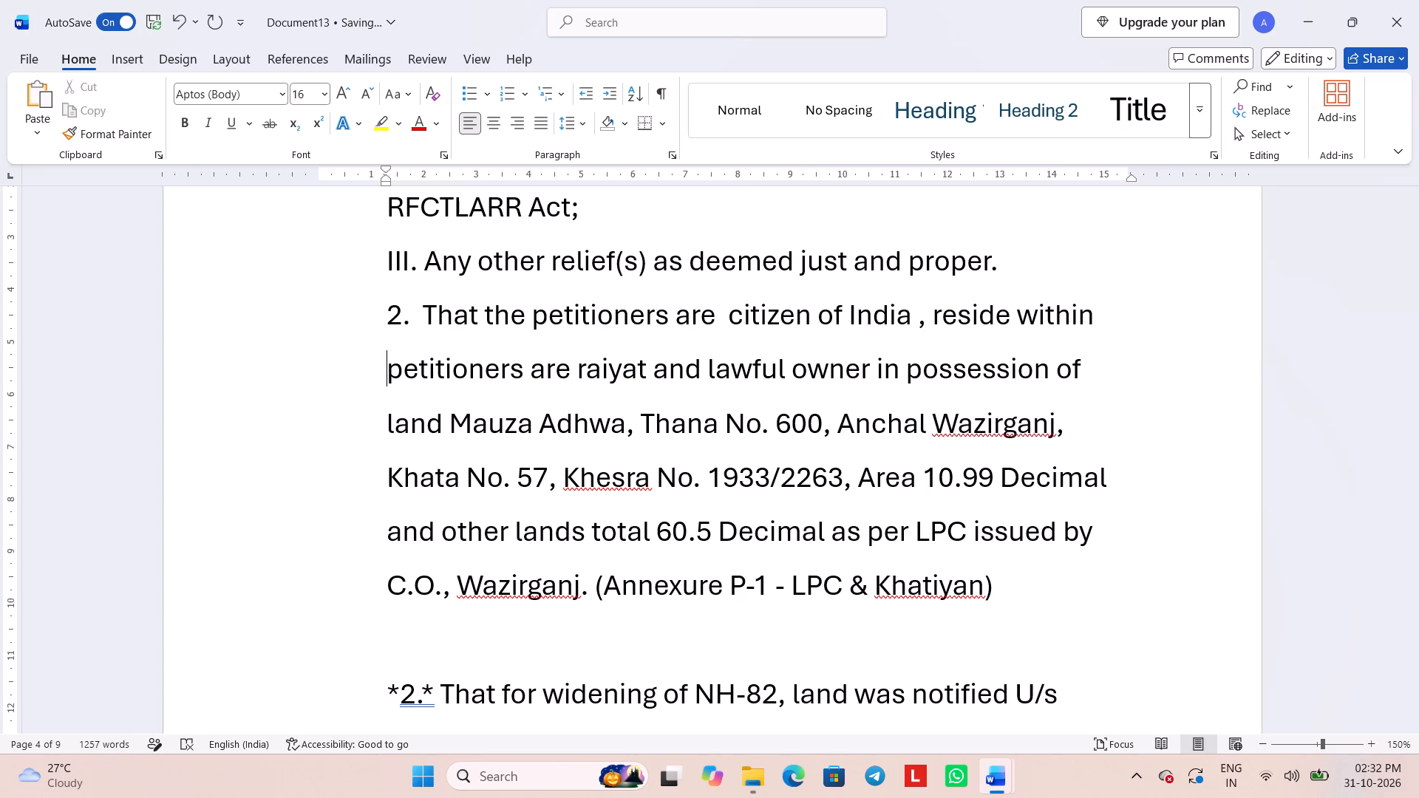
Add "the territorial Jurisdiction" after "reside within" in paragraph 2.
text(the t)
key(e)
text(rrit)
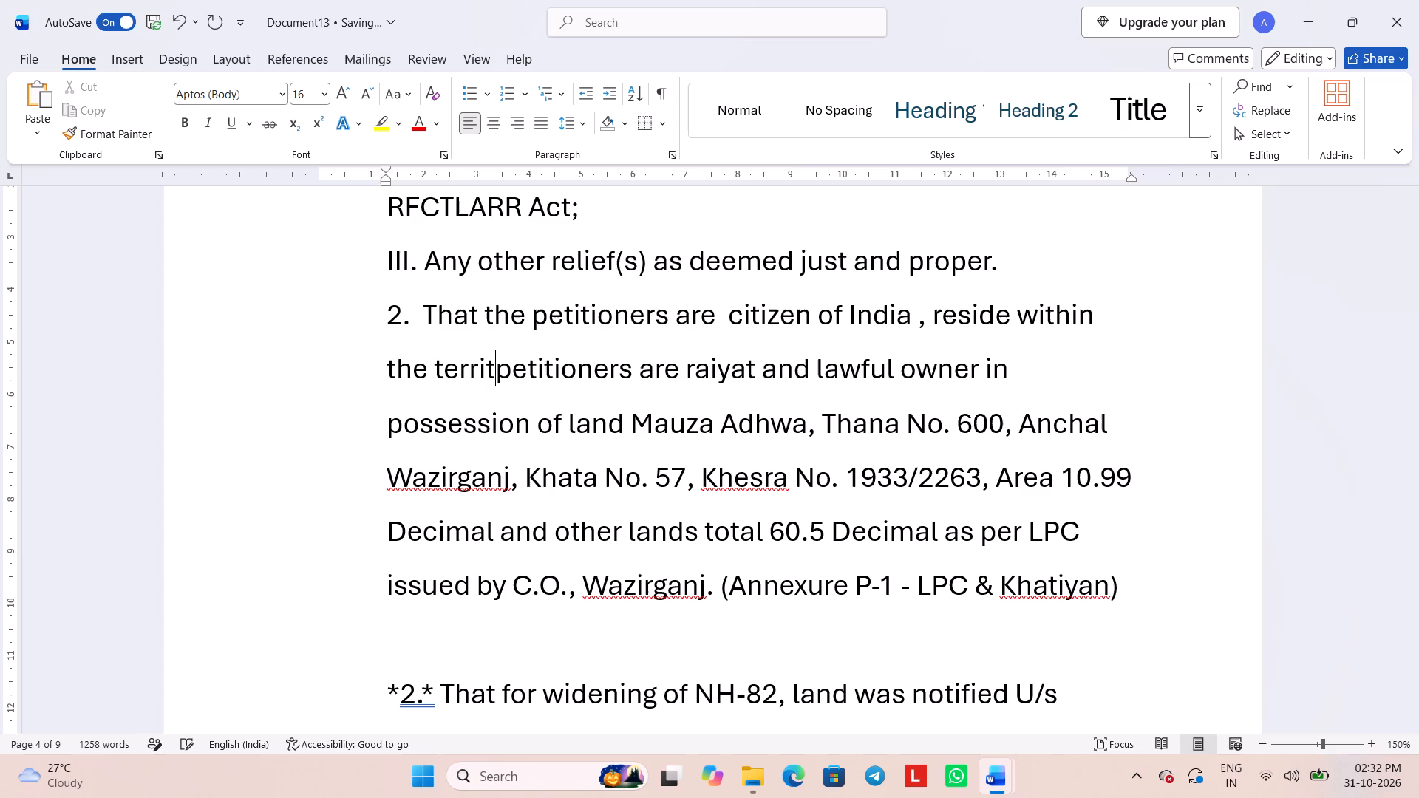
key(o)
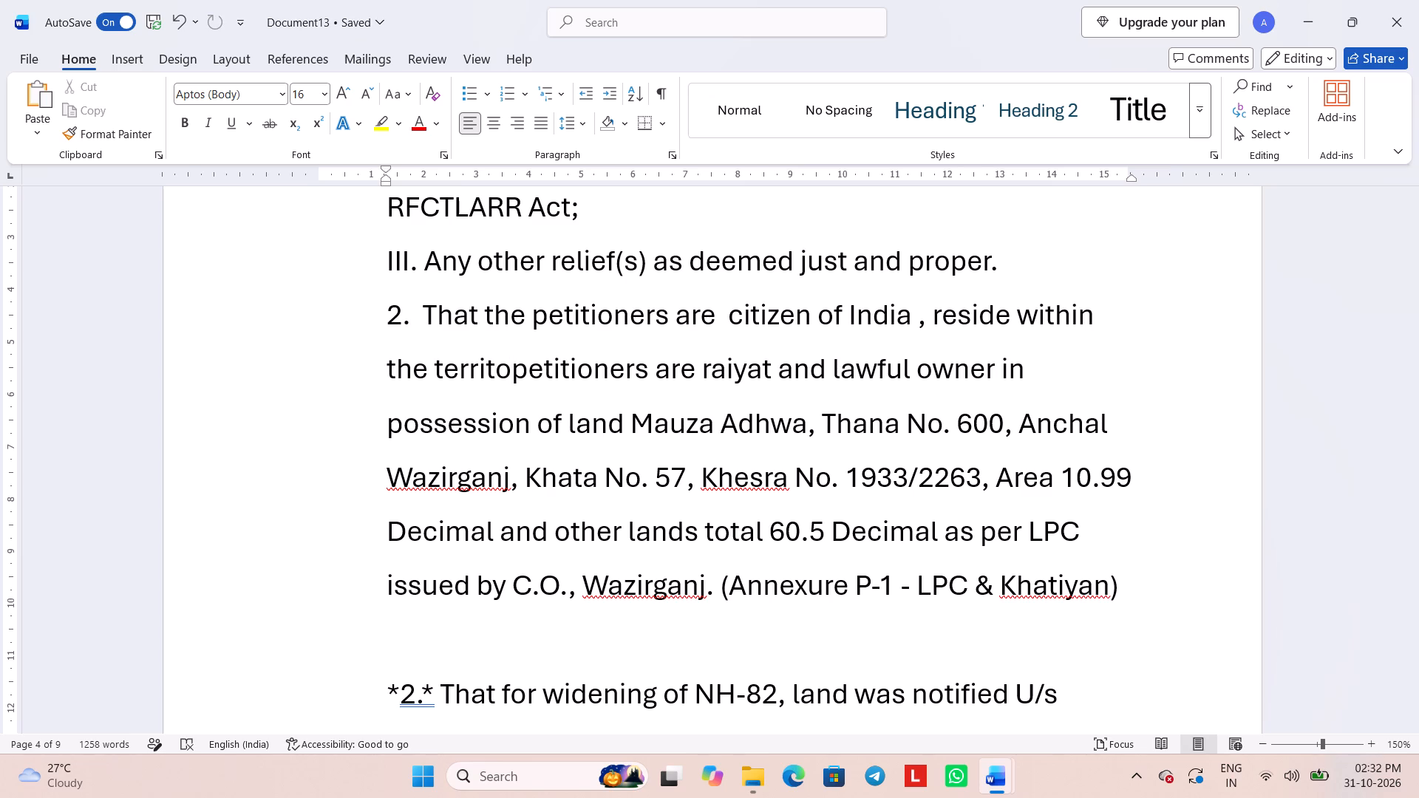
text(ri)
key(a)
key(l)
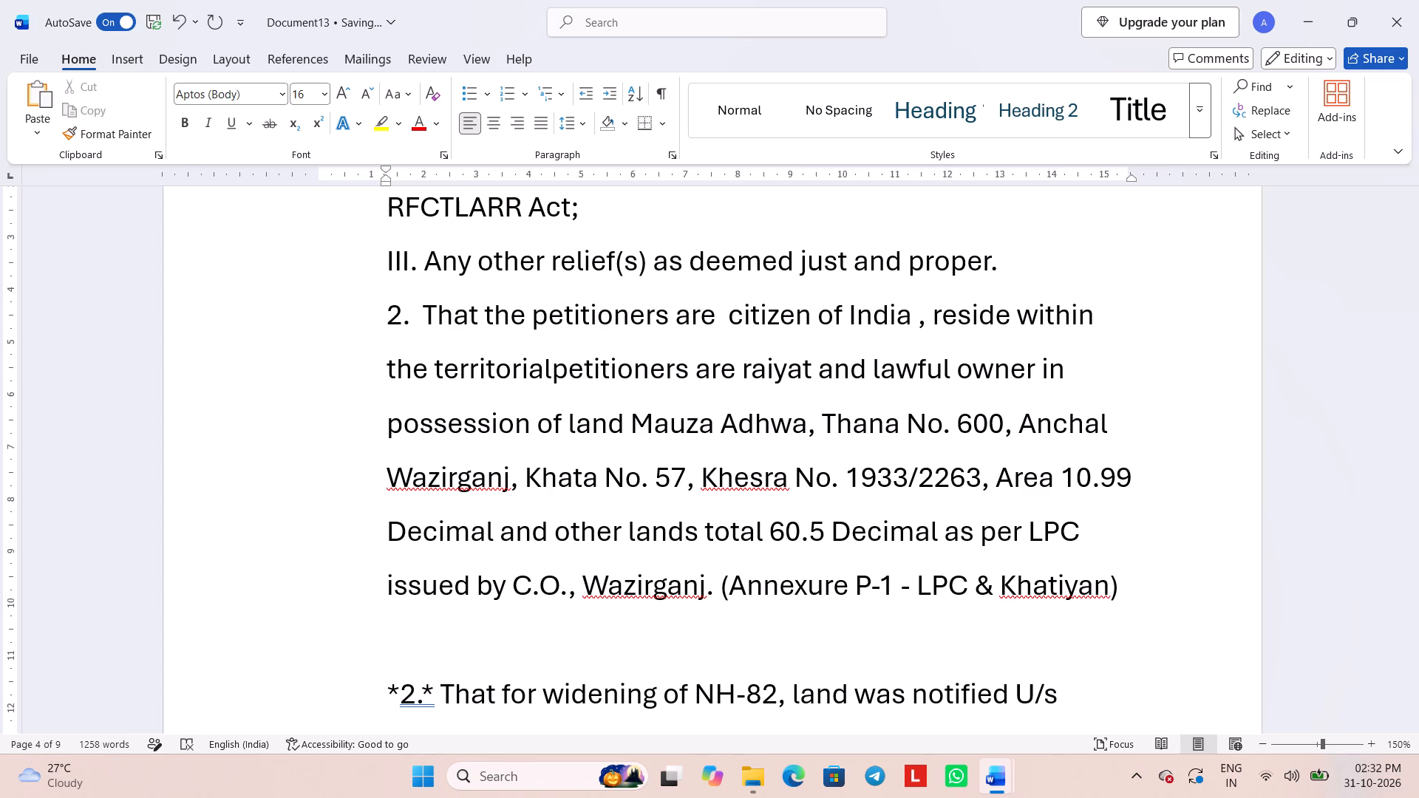
key(space)
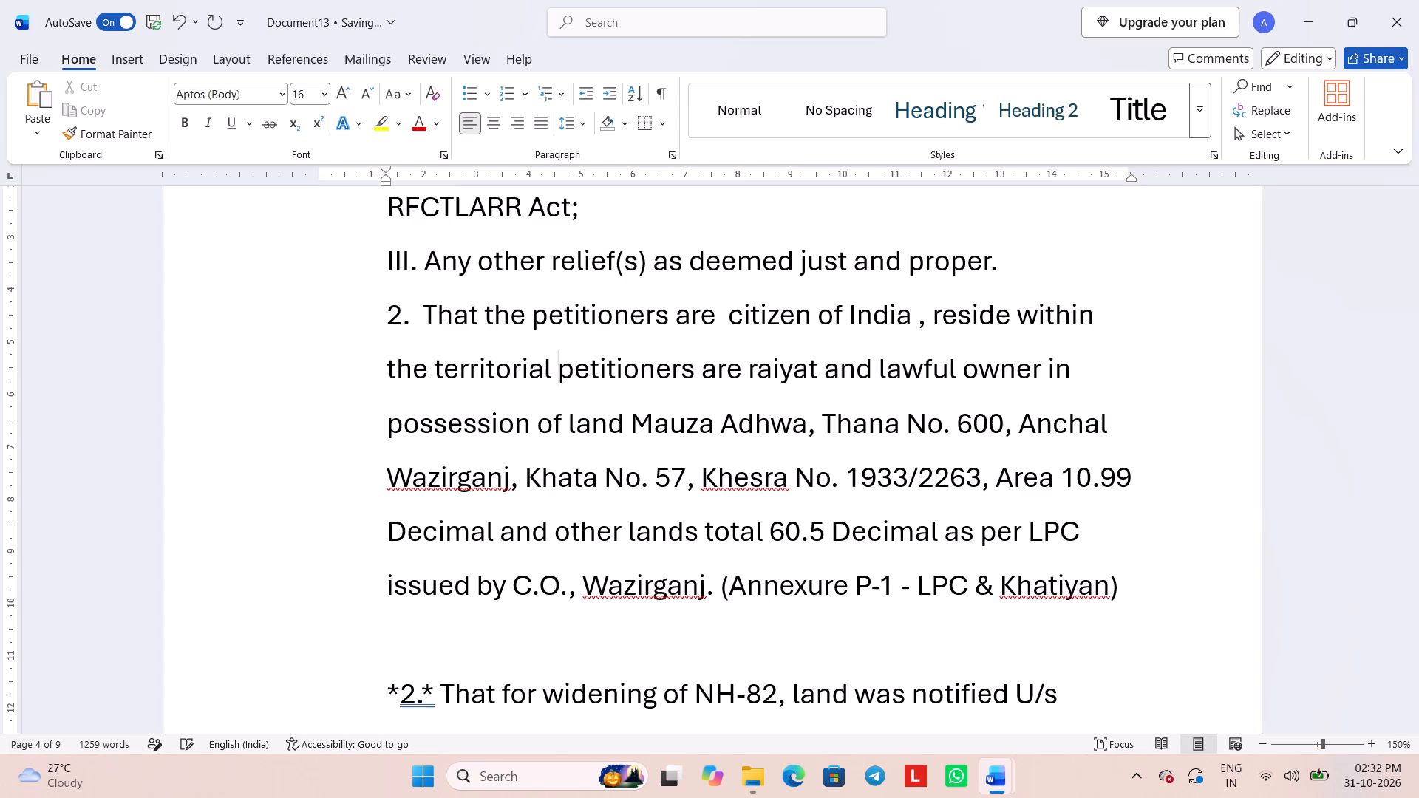
key(shift+j)
key(u)
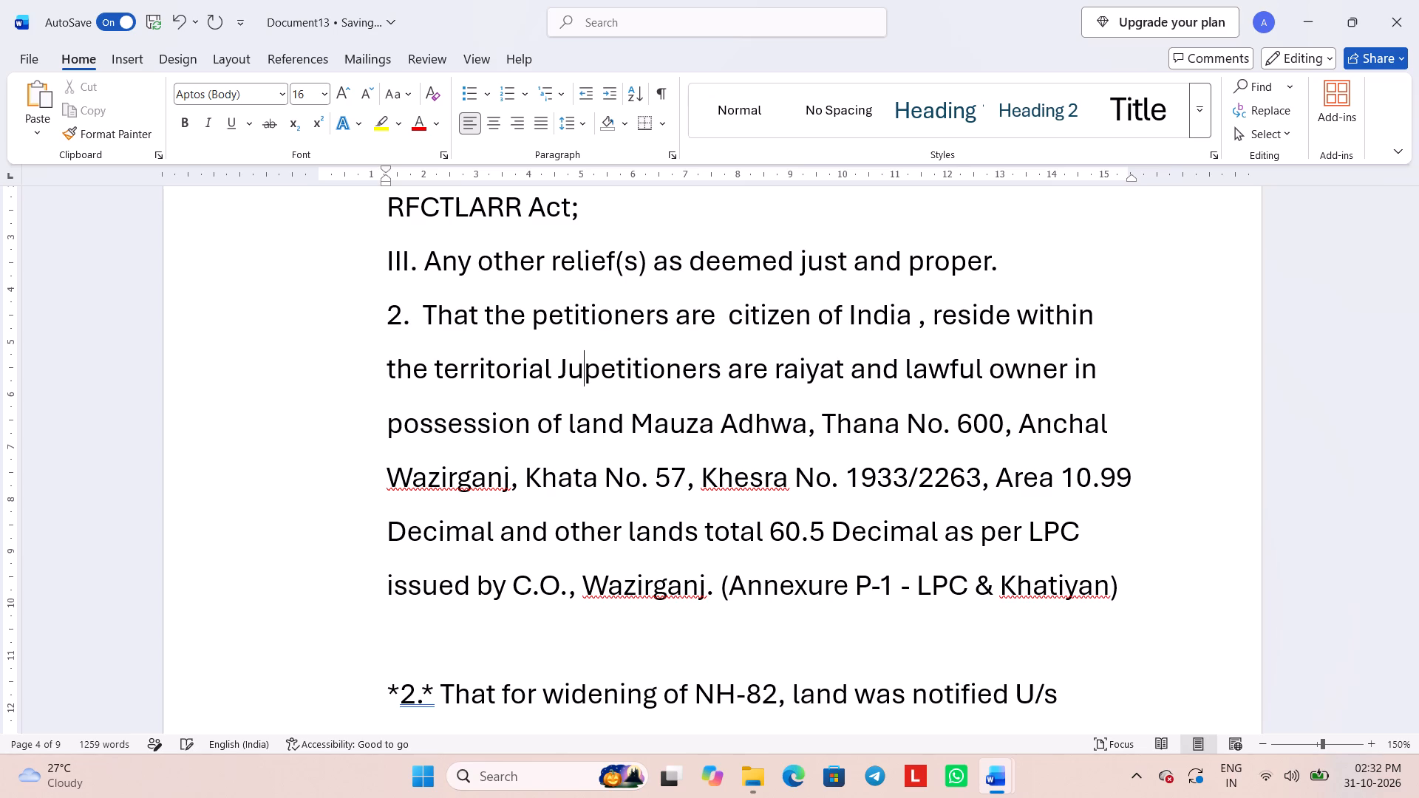
text(ri)
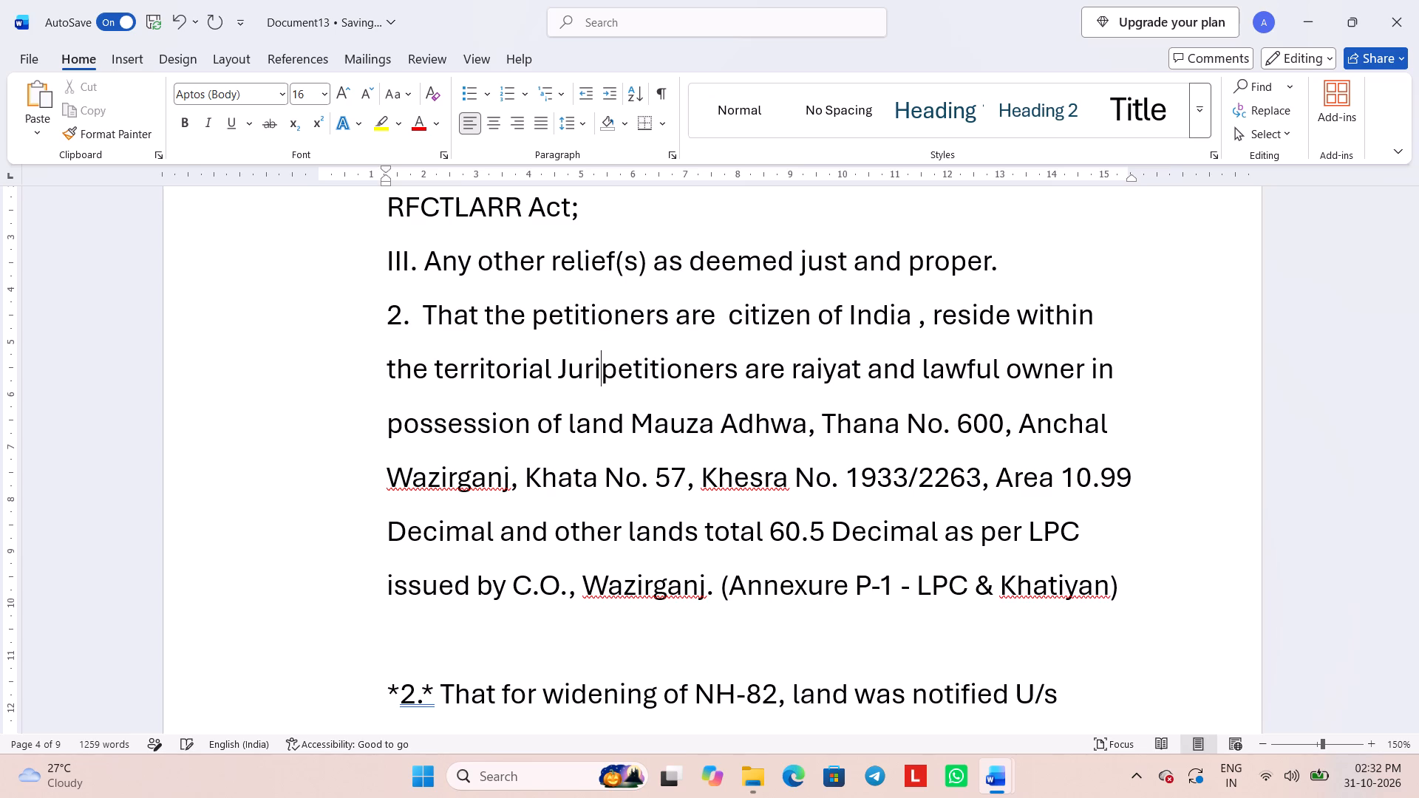
text(sd)
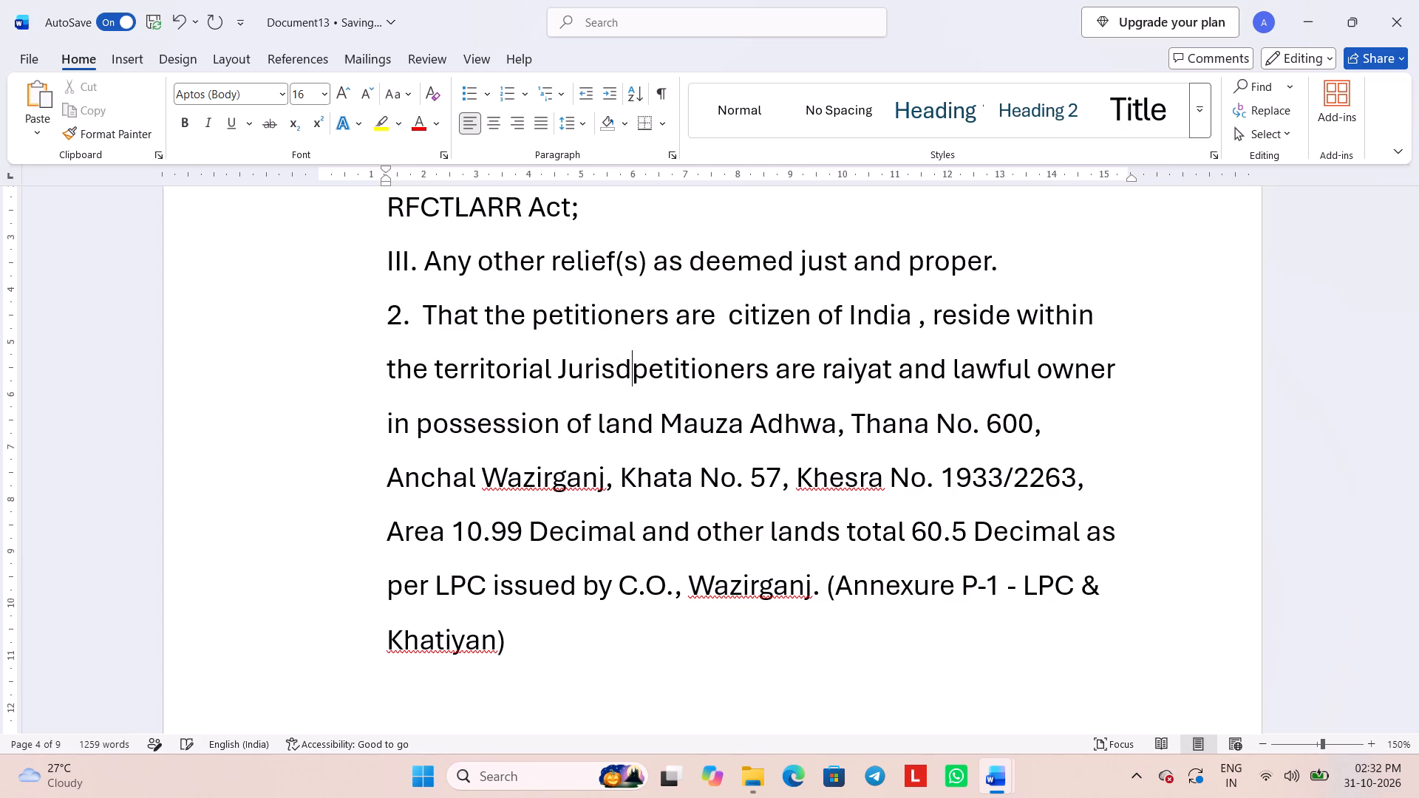
key(i)
key(c)
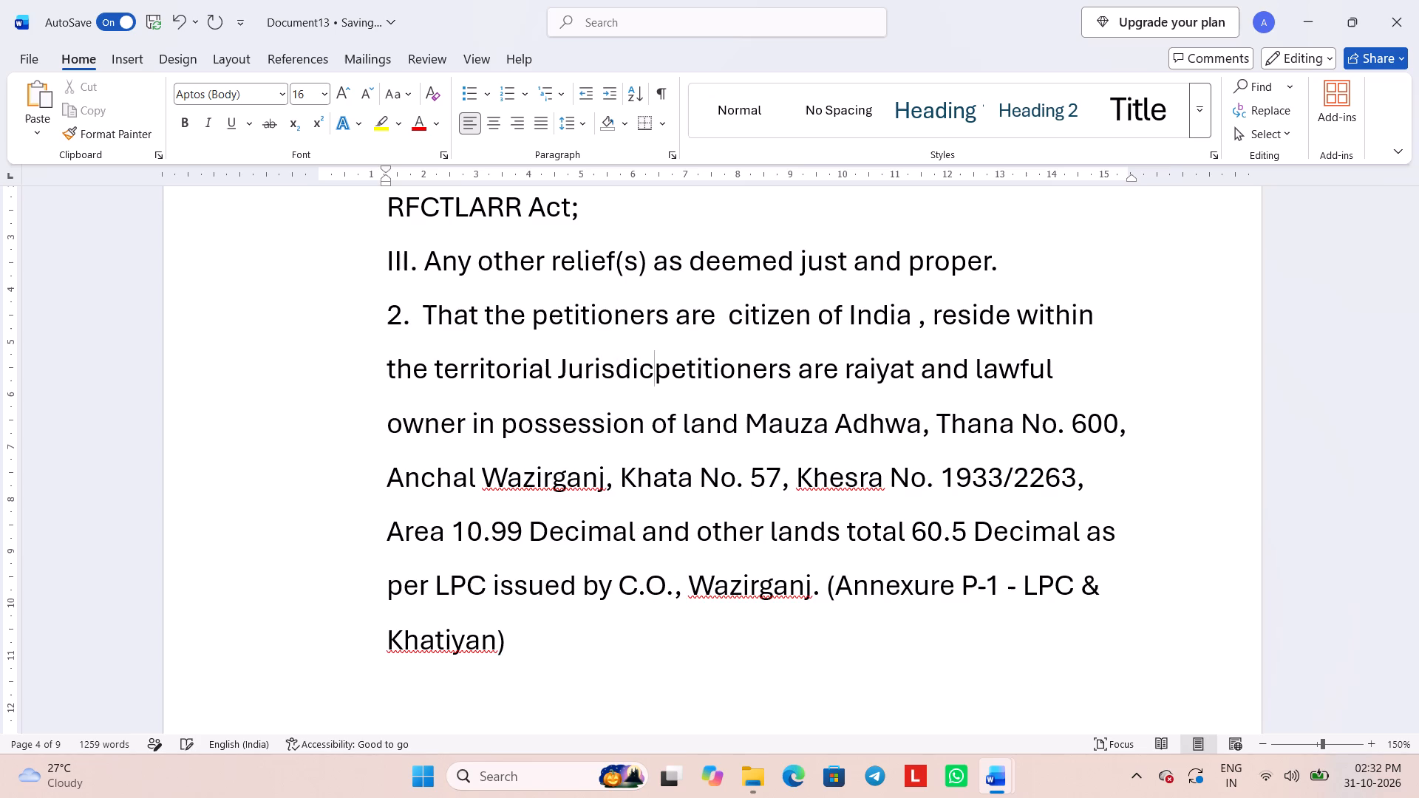
text(tion)
key(space)
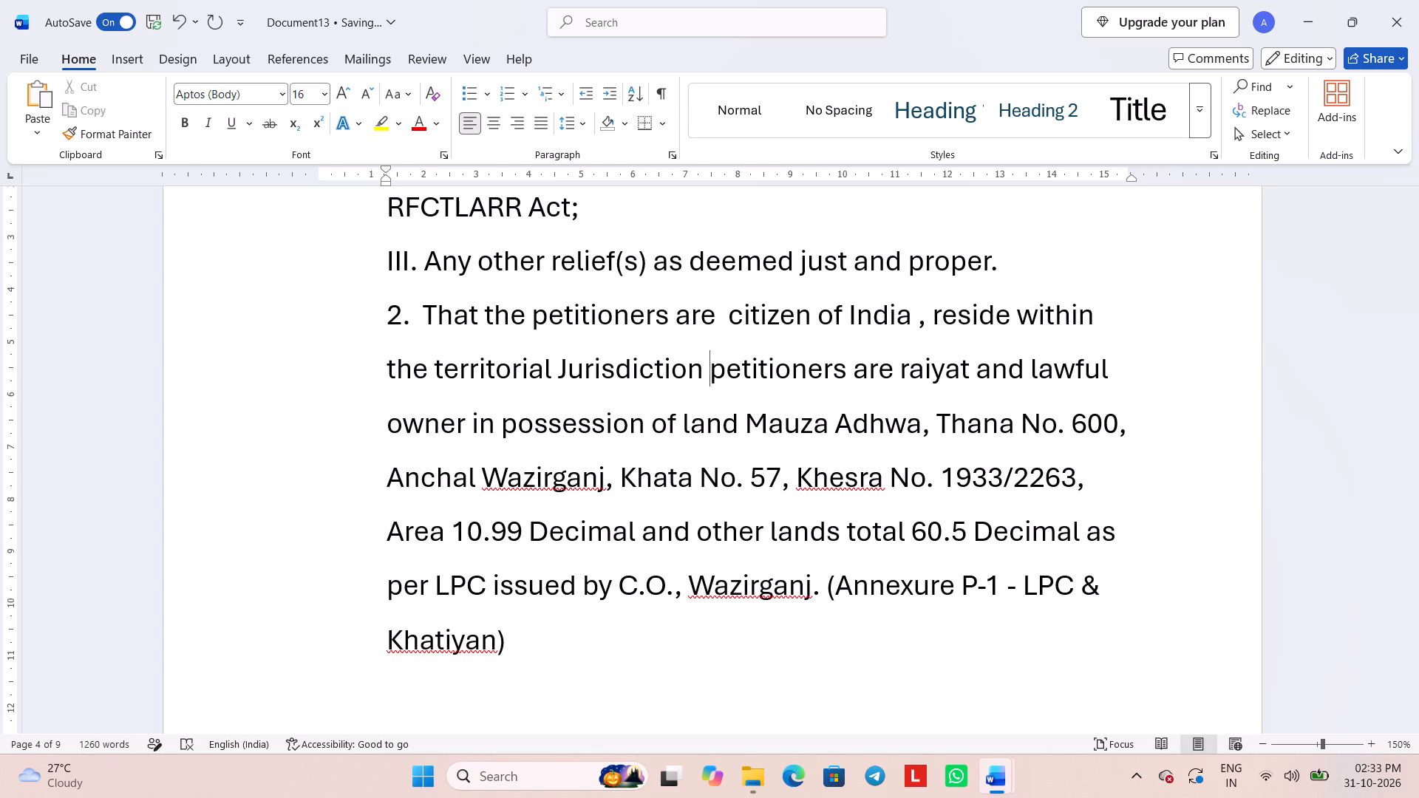
Add "of this Hon'ble Court" after "territorial Jurisdiction" in paragraph 2.
key(o)
text(f)
key(space)
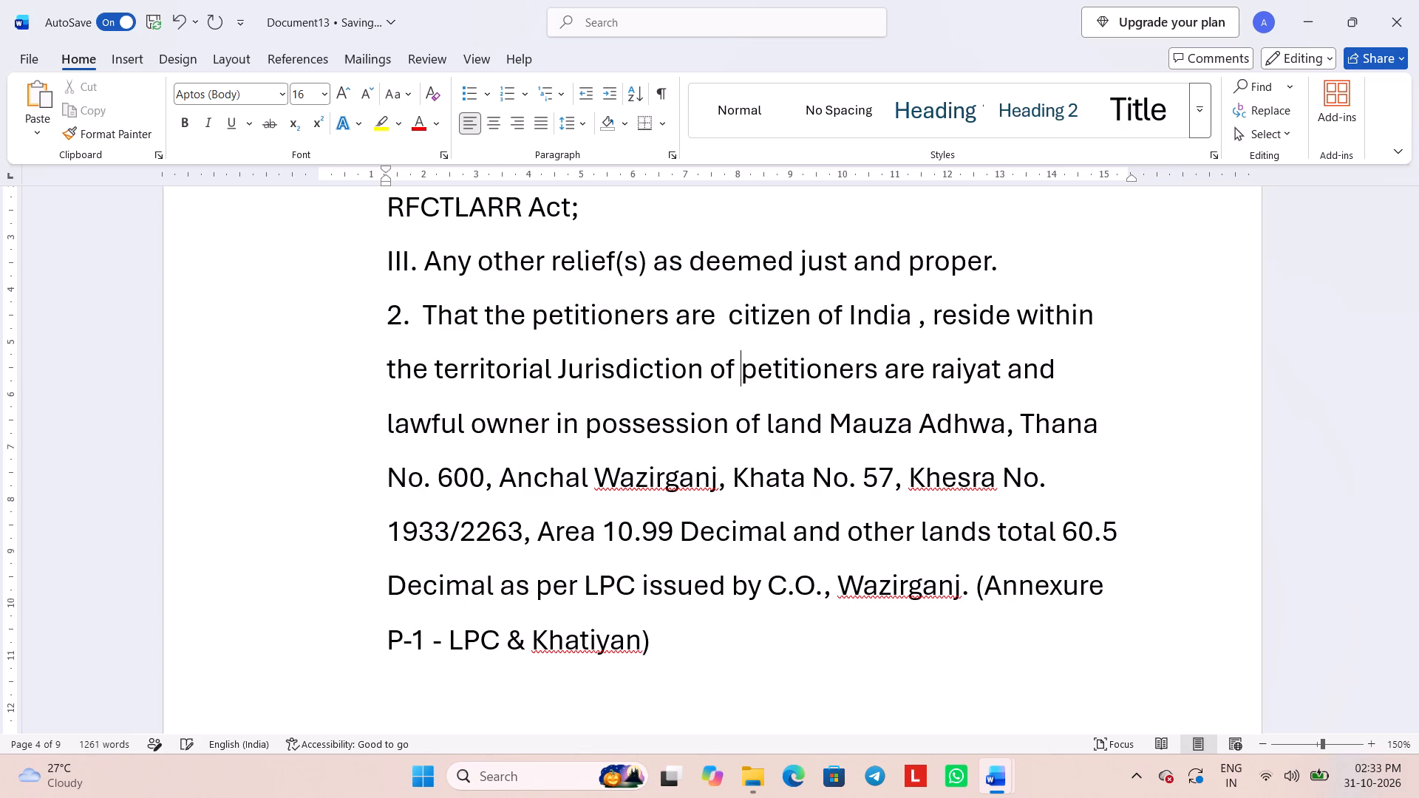
key(t)
text(hi)
text(s)
key(space)
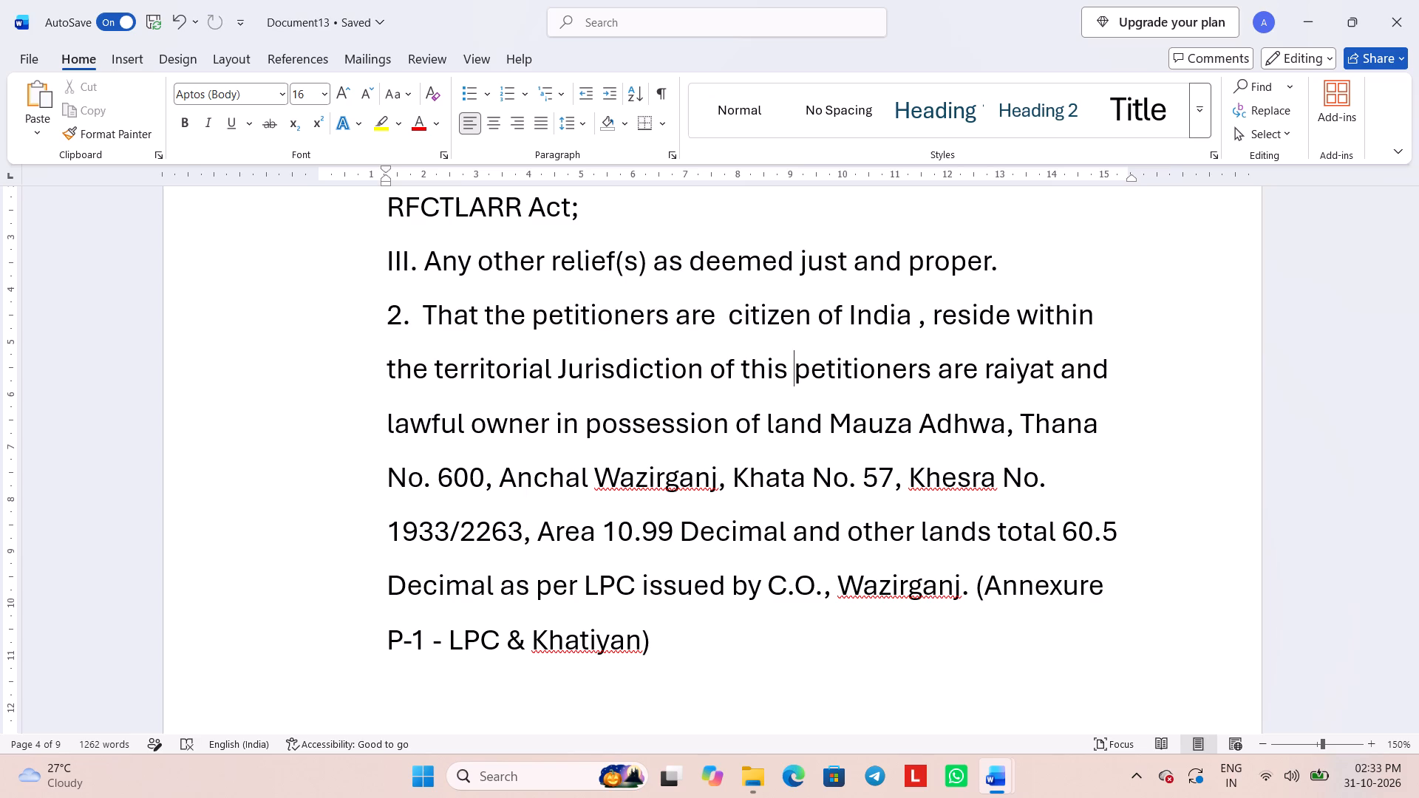
text(Ho)
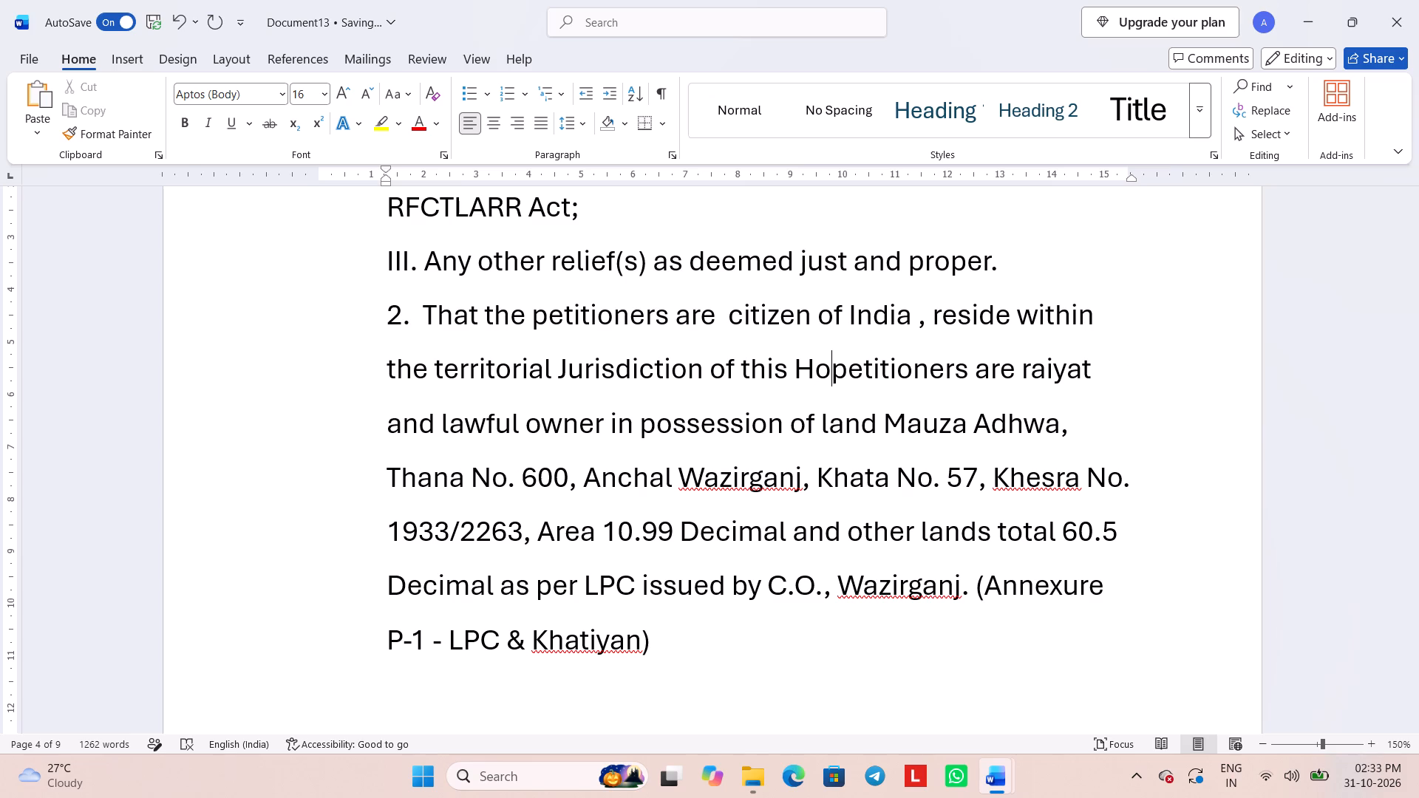
key(n)
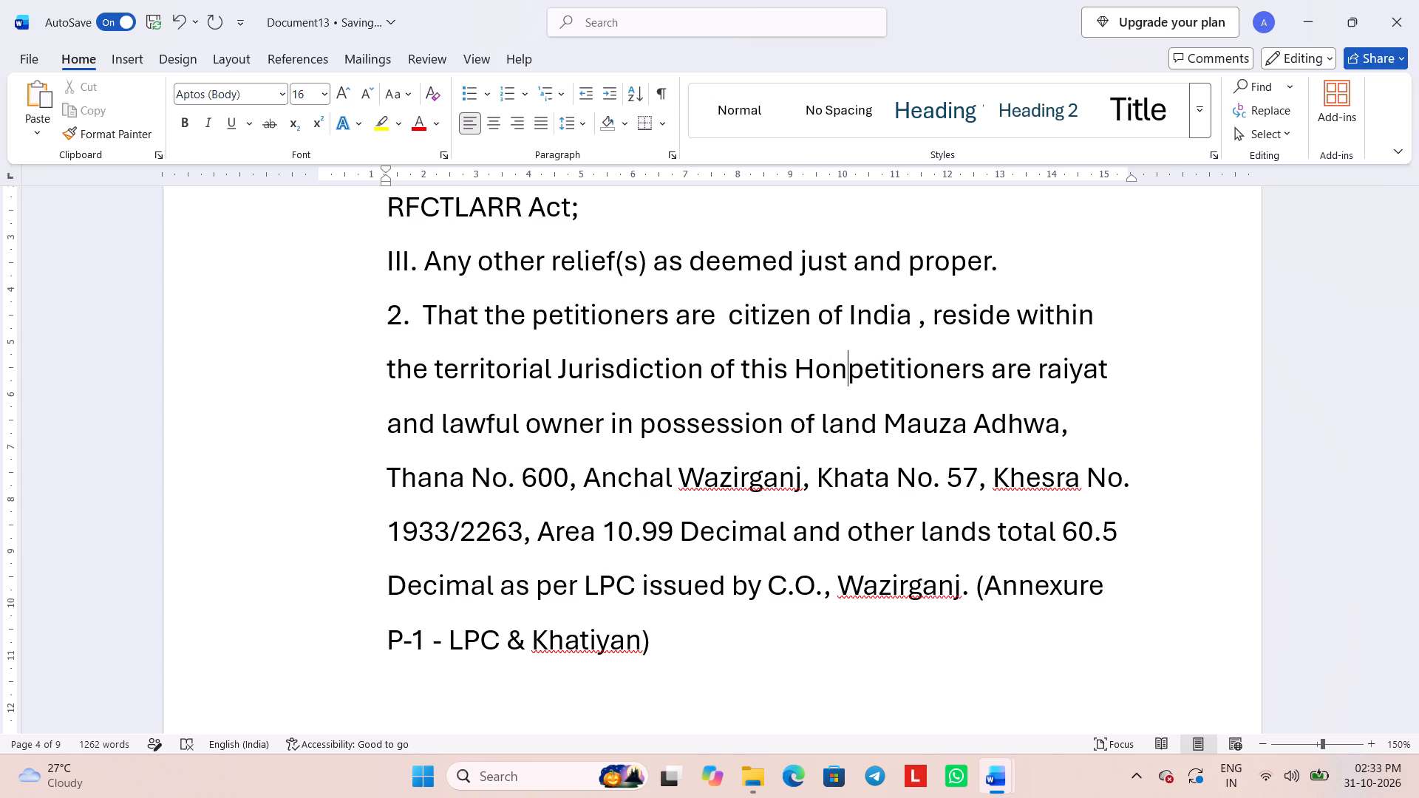
key(apostrophe)
key(b)
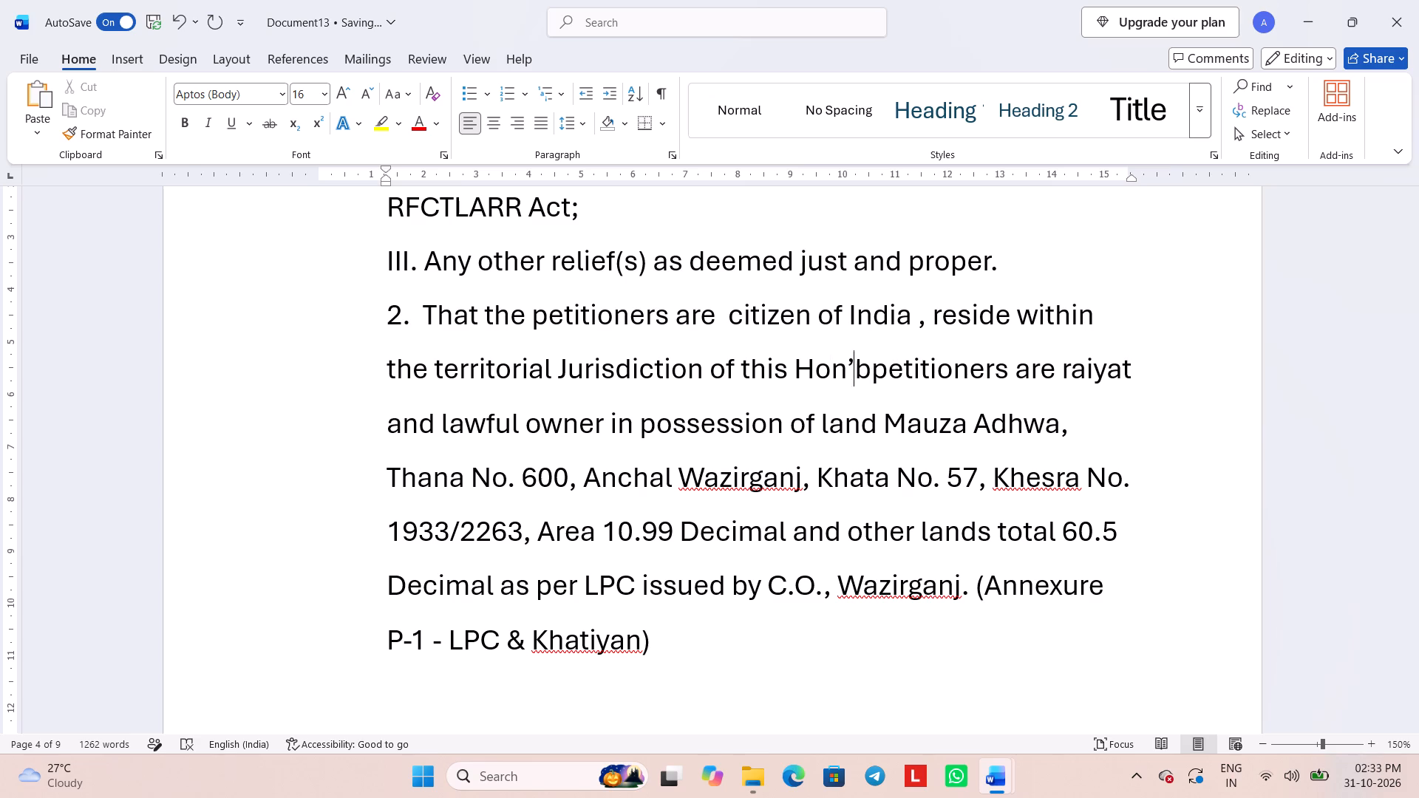
text(le)
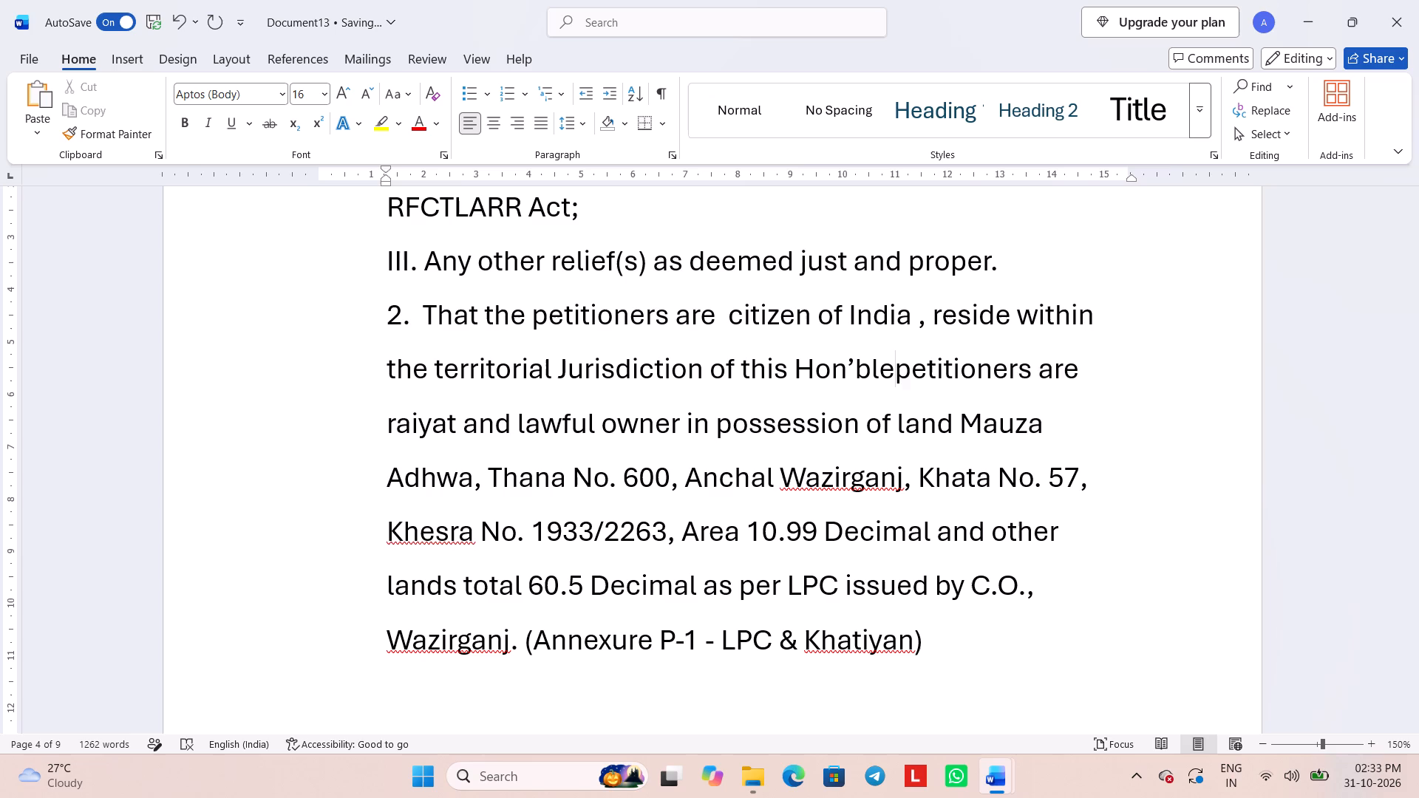
key(space)
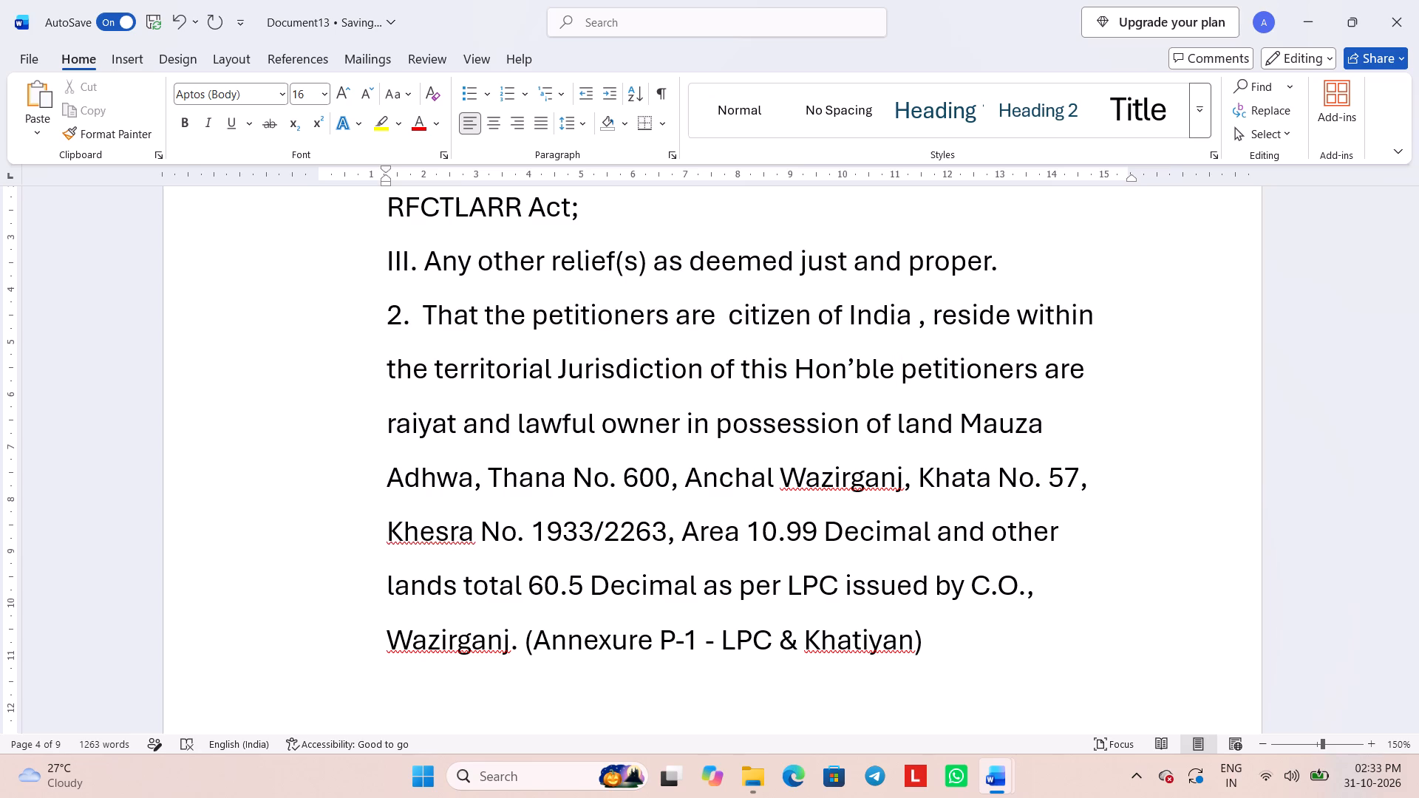
key(shift+c)
text(ou)
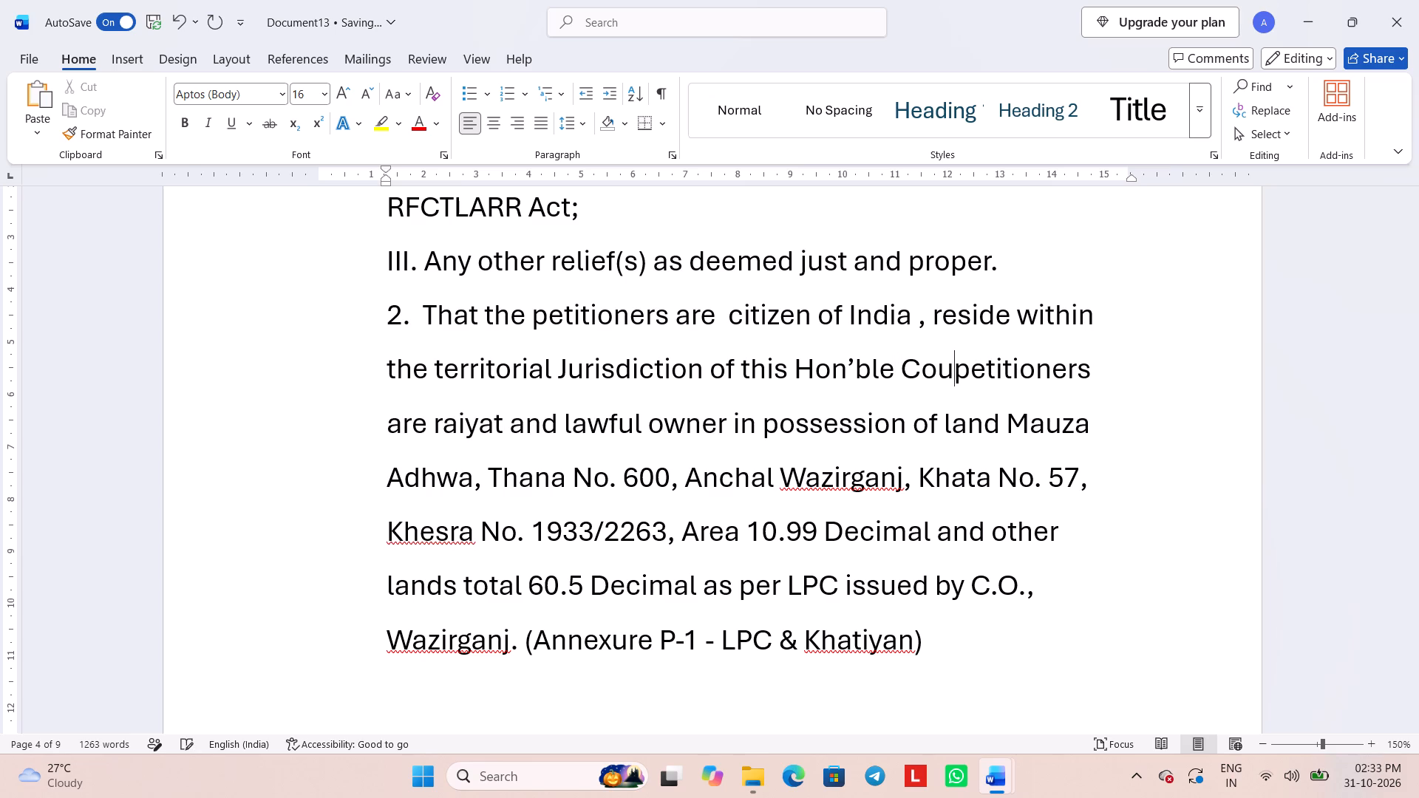
text(rt)
key(space)
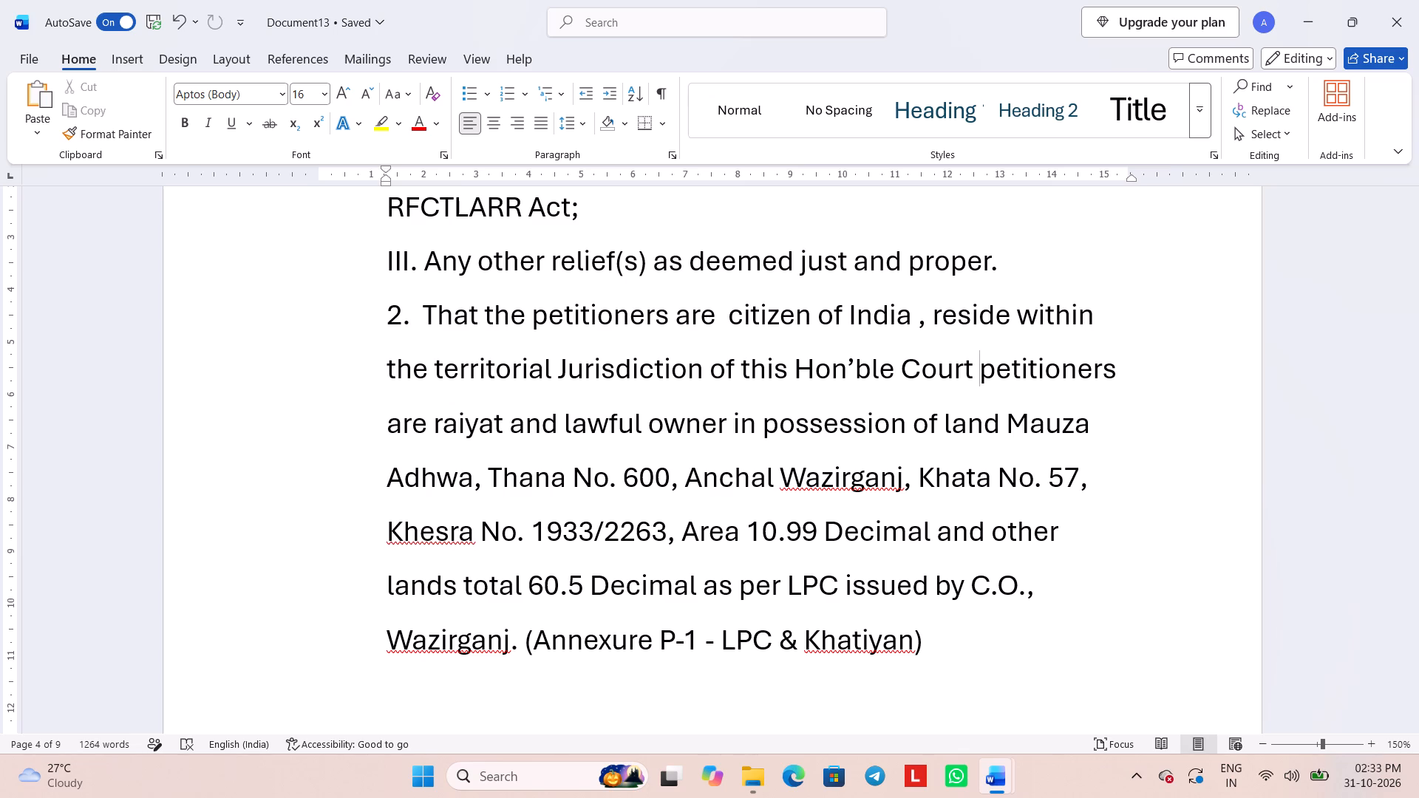
End the sentence after "Hon'ble Court" with a full stop and move "petitioners are raiyat" onward into a new paragraph.
key(period)
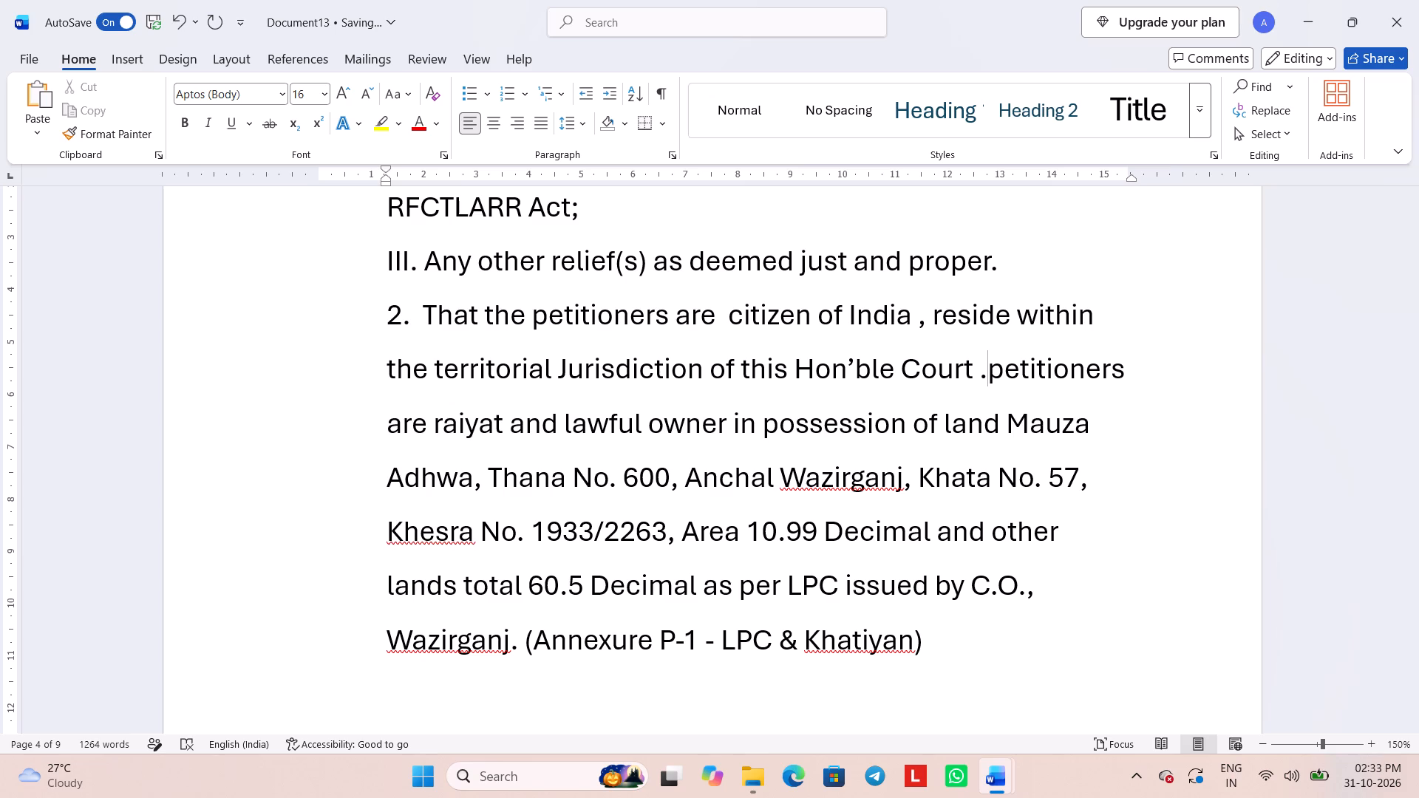
key(Return)
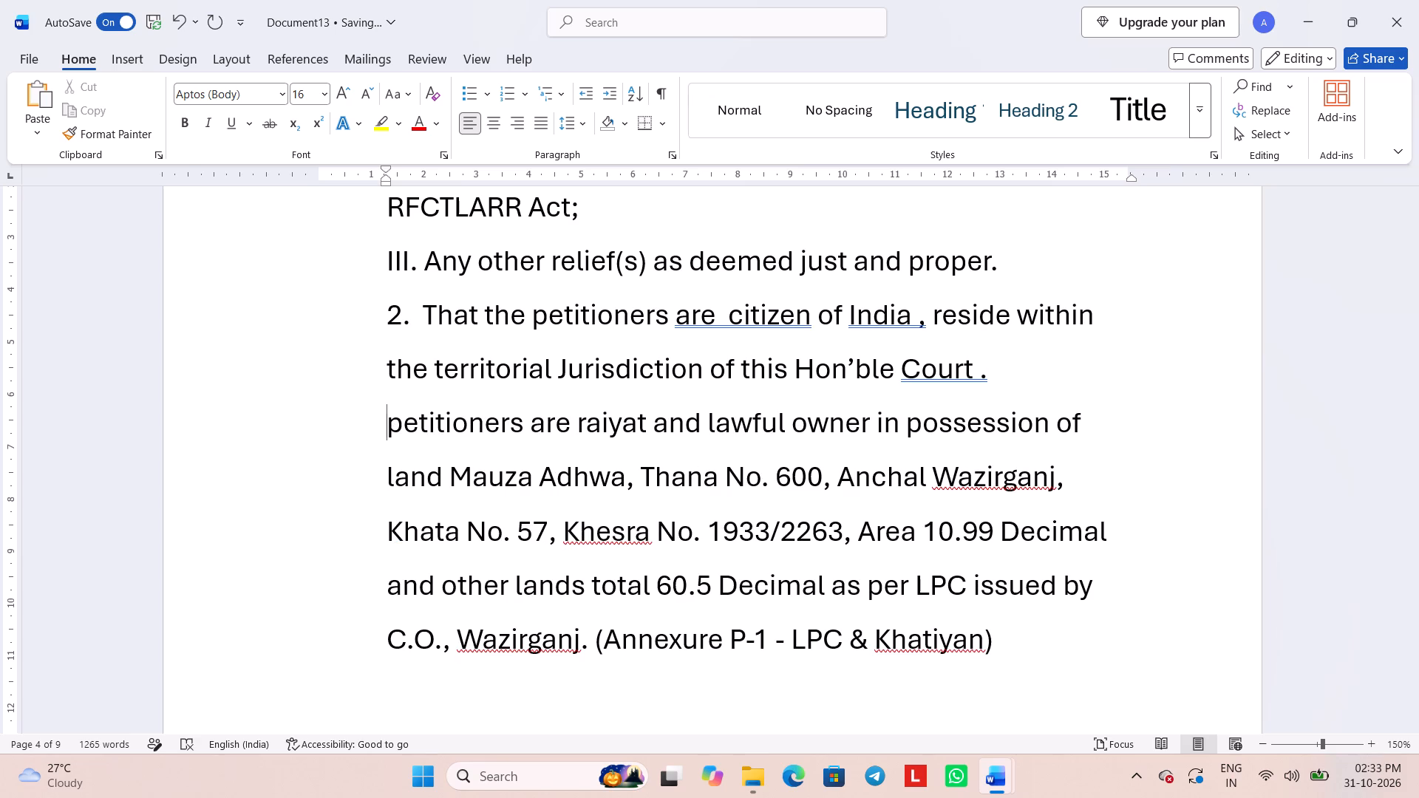
Remove the stray spaces in paragraph 2 before "citizen", before the comma after "India", and before the full stop after "Court".
click(715, 323)
key(Delete)
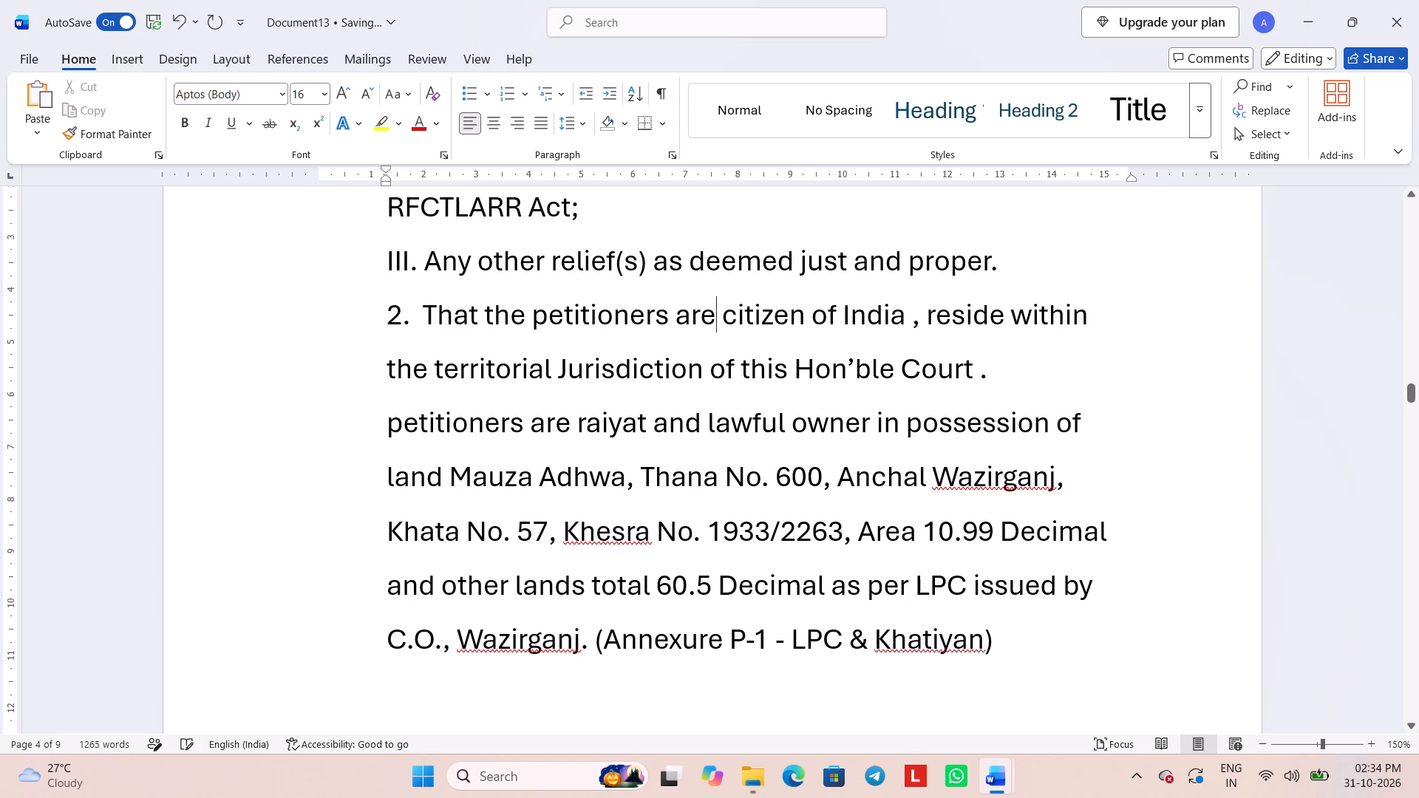
right_click(878, 328)
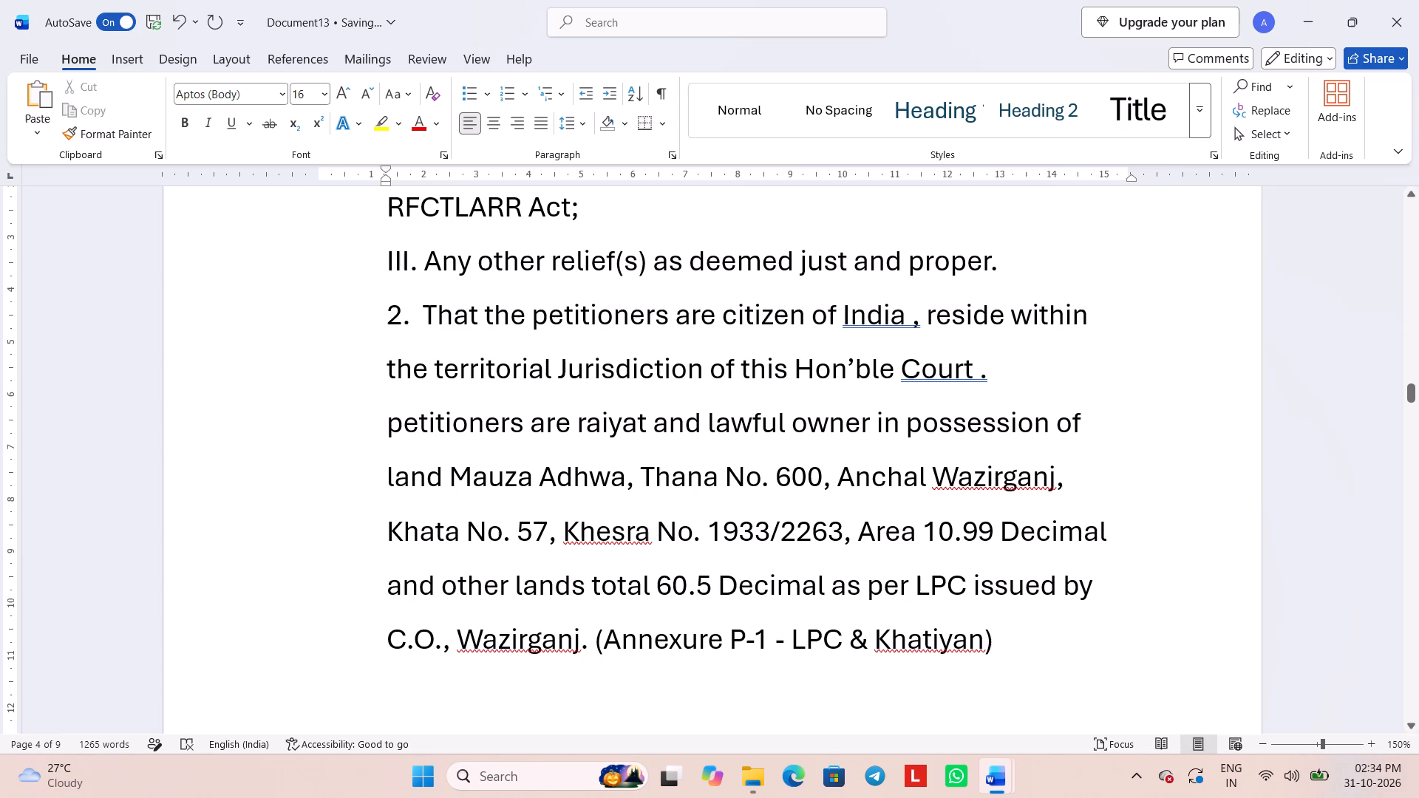
click(843, 339)
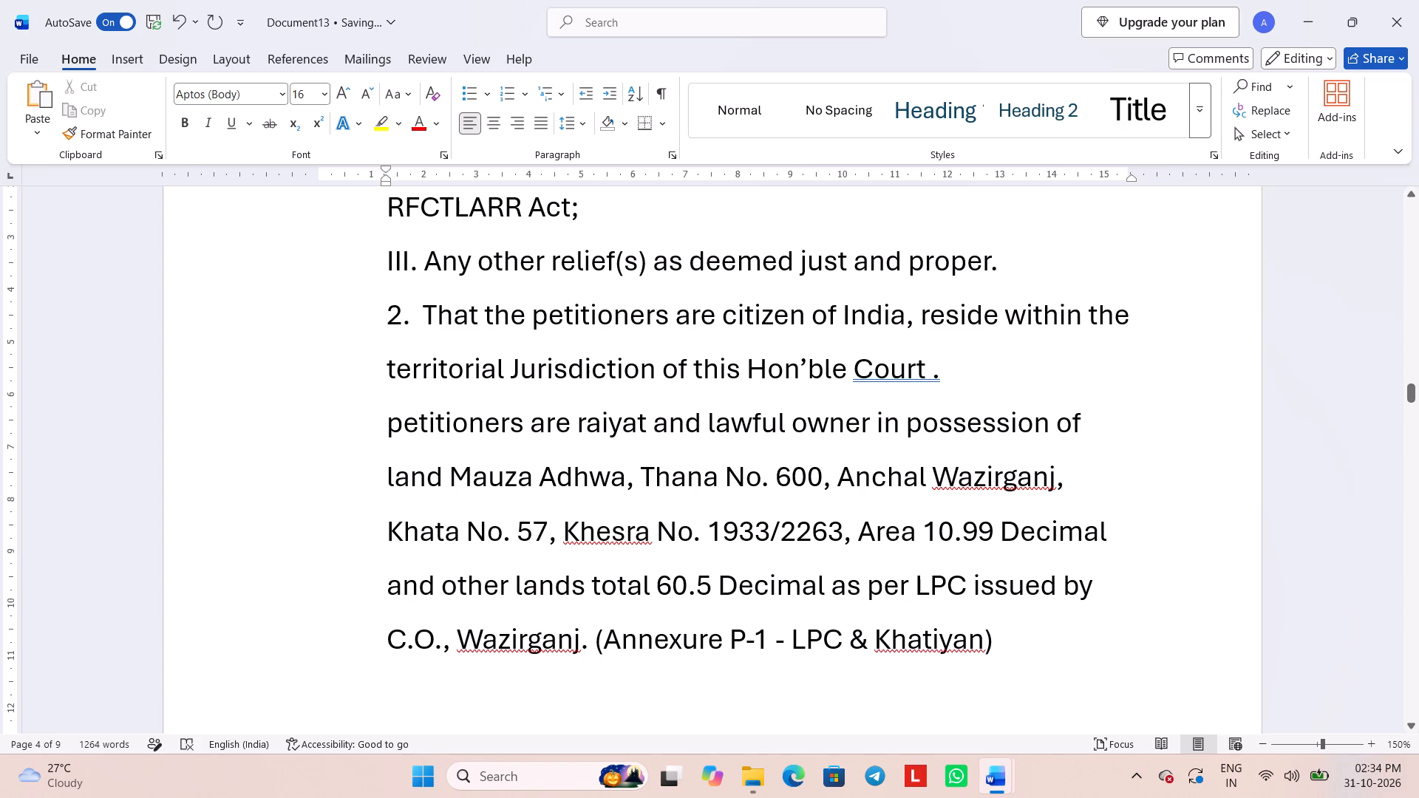
right_click(901, 374)
click(869, 393)
Number the split-off paragraph beginning "petitioners are raiyat" as "3.".
click(387, 422)
key(3)
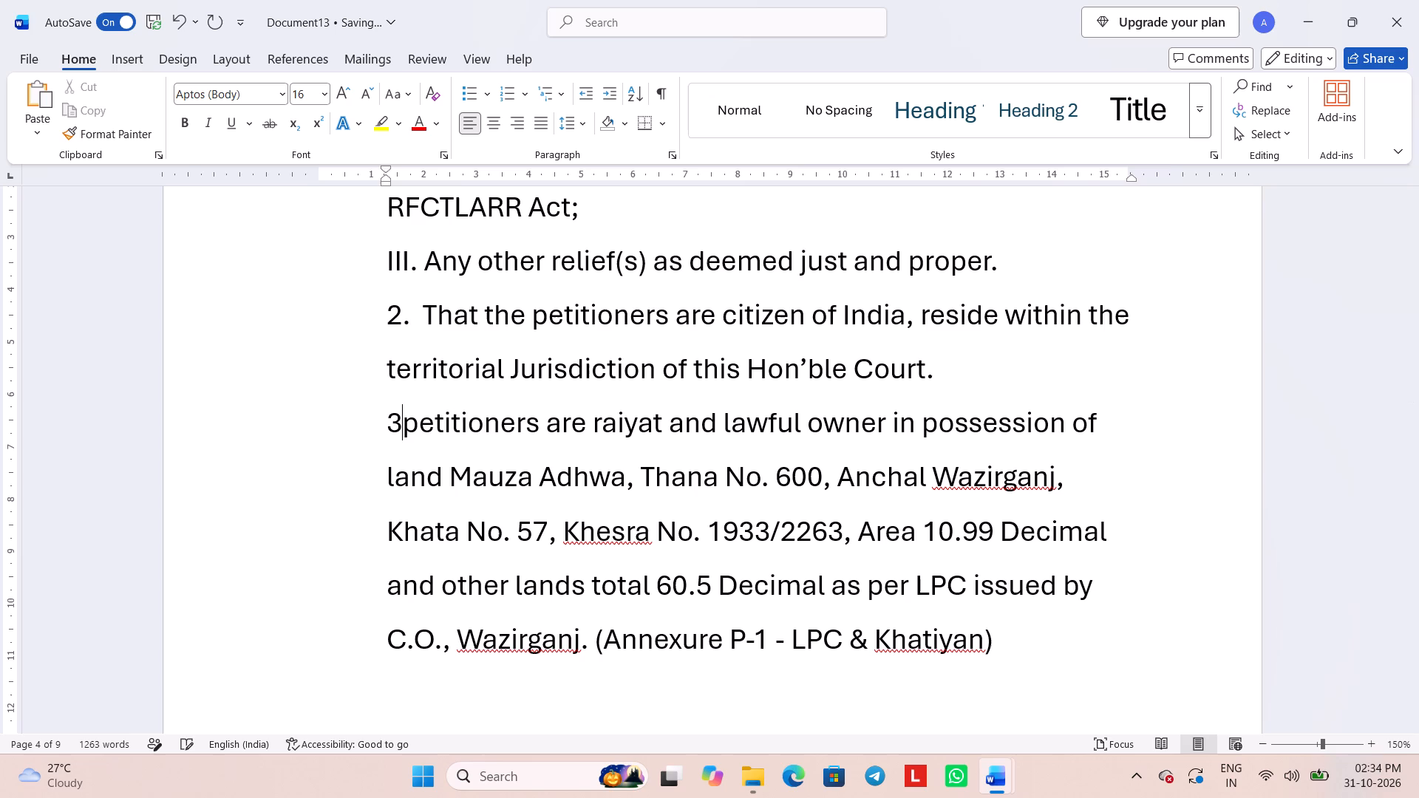
key(period)
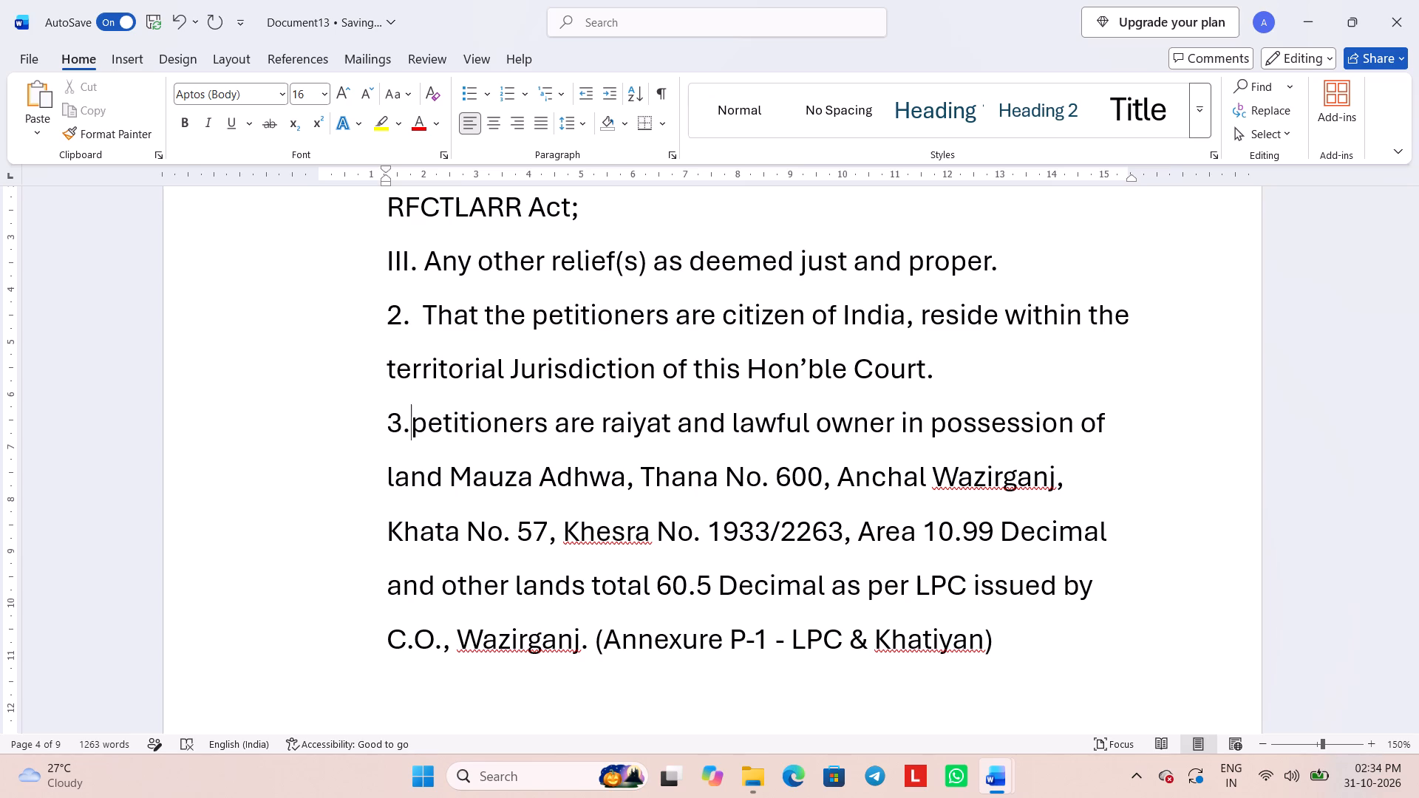